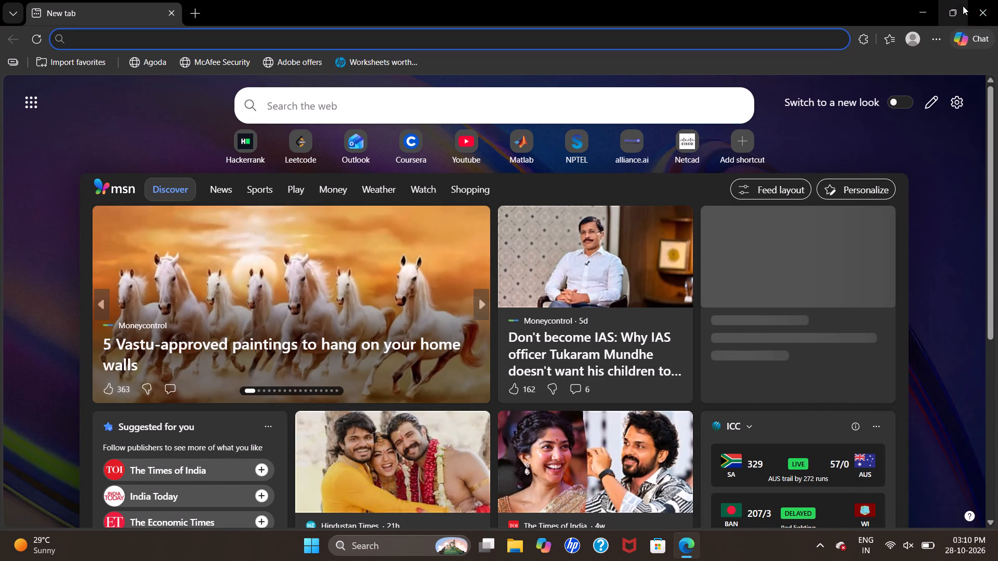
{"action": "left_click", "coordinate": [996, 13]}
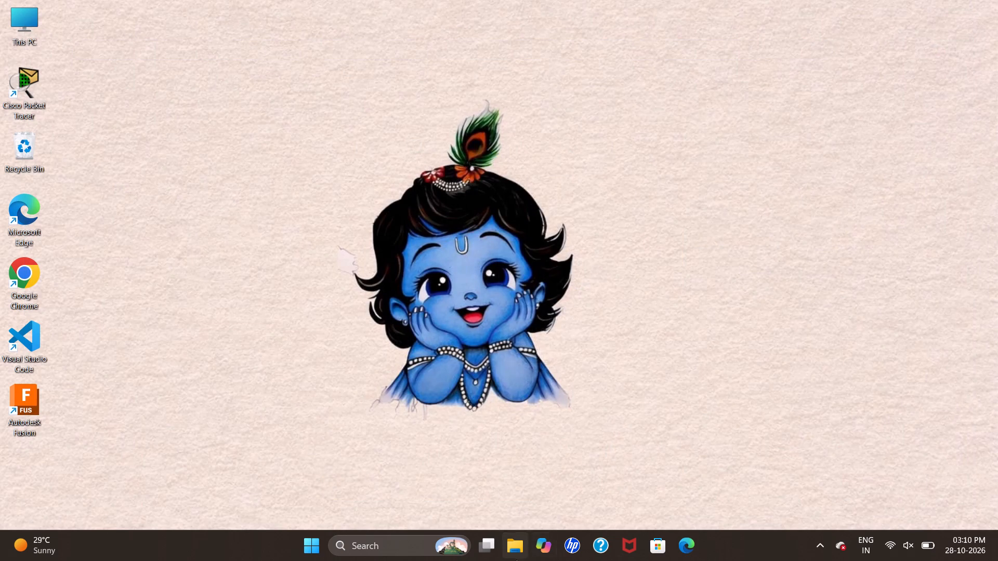
Open the Windows search.
{"action": "left_click", "coordinate": [379, 544]}
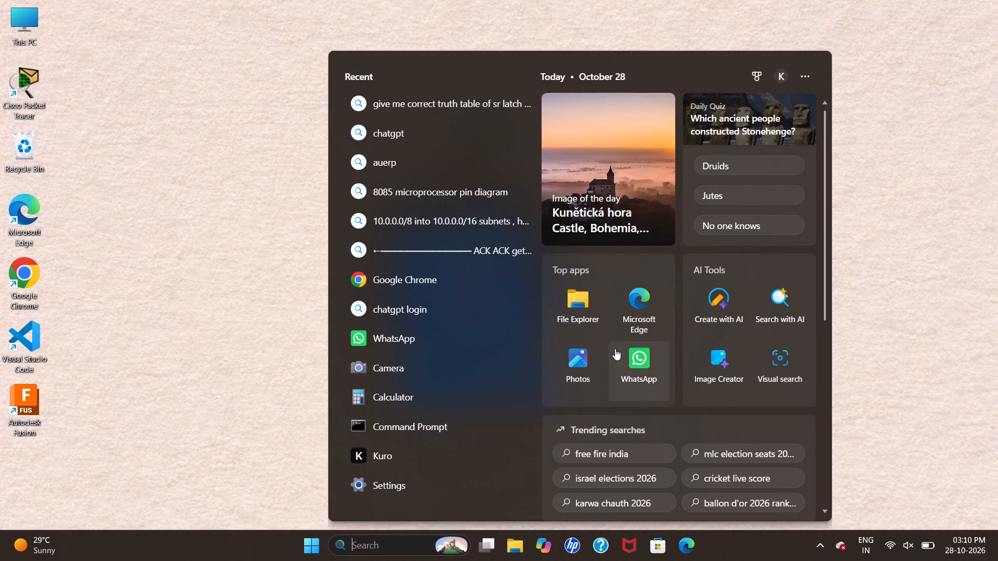
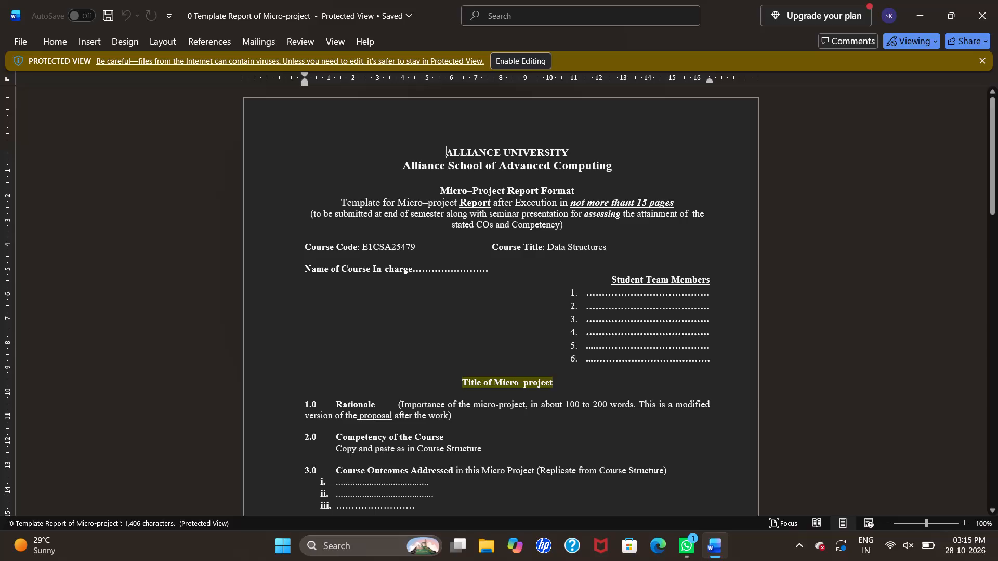
Read through the micro-project report template in Word, from the course details and numbered sections to the references format on the second page.
{"action": "scroll", "coordinate": [484, 245], "scroll_direction": "down", "scroll_amount": 1}
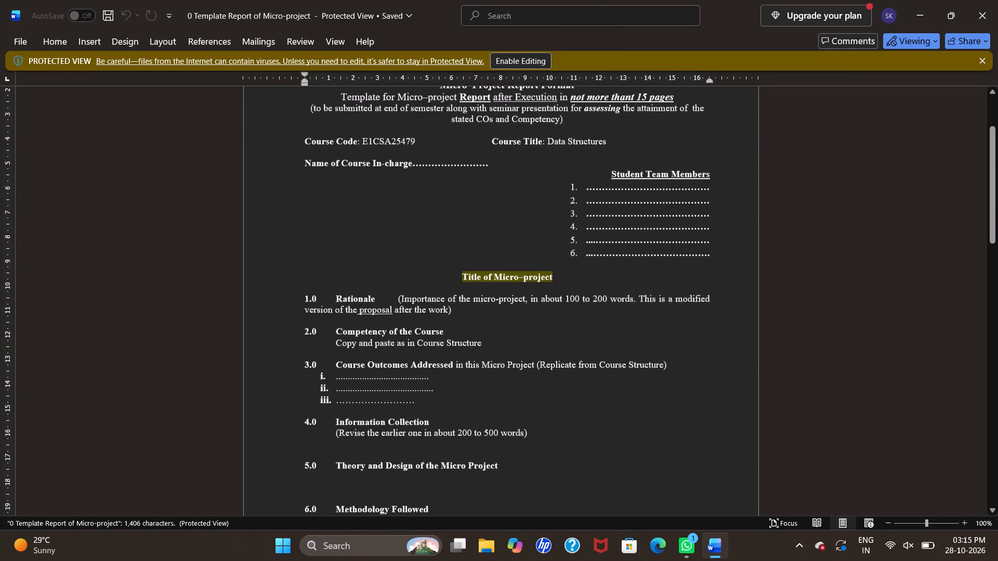
{"action": "scroll", "coordinate": [484, 245], "scroll_direction": "down", "scroll_amount": 2}
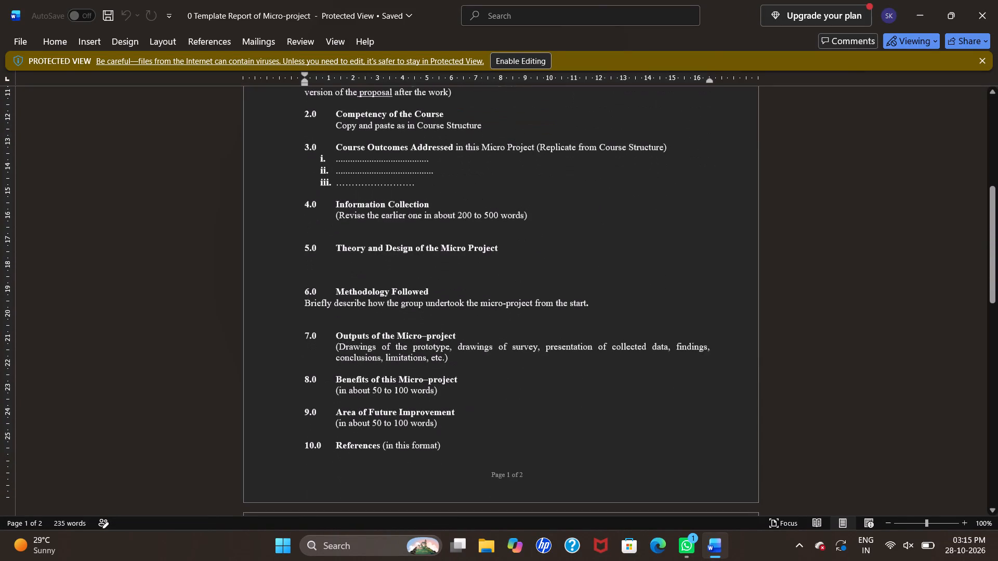
{"action": "scroll", "coordinate": [484, 245], "scroll_direction": "down", "scroll_amount": 4}
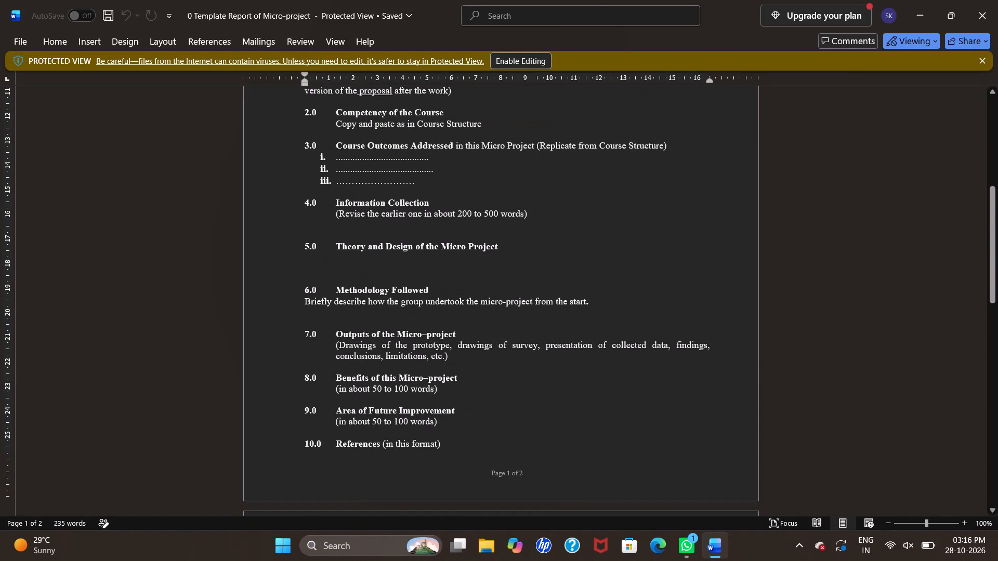
{"action": "scroll", "coordinate": [484, 245], "scroll_direction": "down", "scroll_amount": 1}
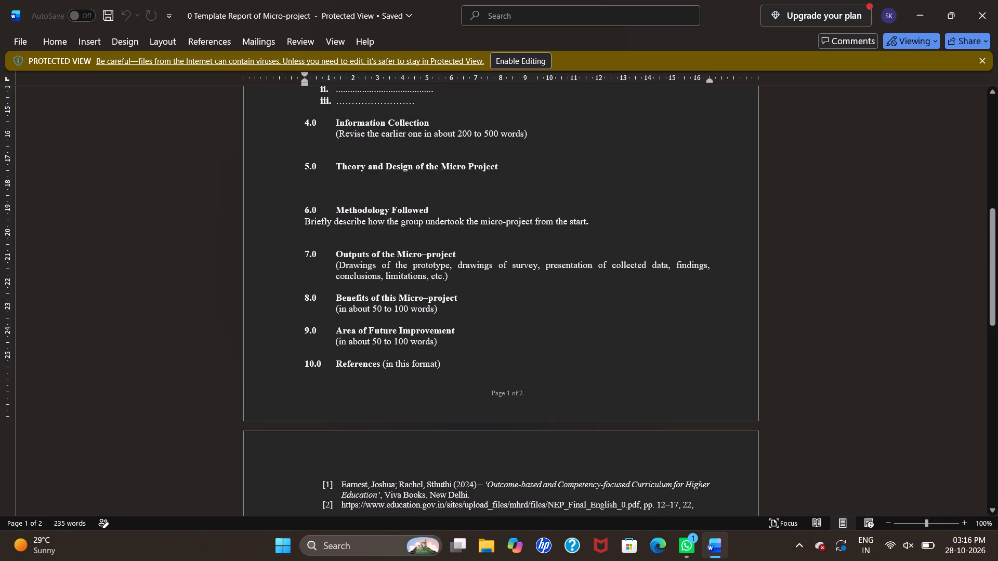
{"action": "scroll", "coordinate": [484, 245], "scroll_direction": "down", "scroll_amount": 2}
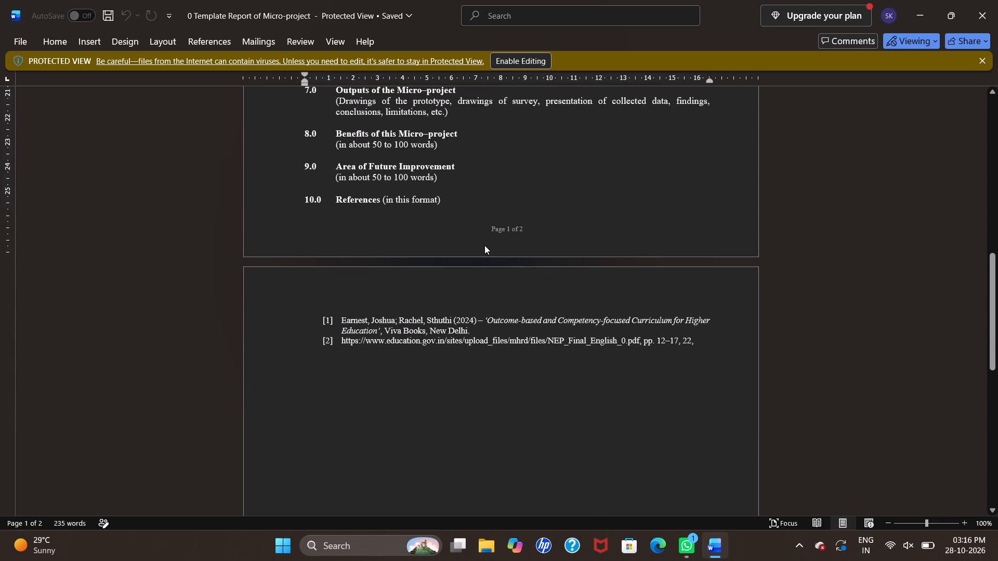
{"action": "scroll", "coordinate": [484, 245], "scroll_direction": "down", "scroll_amount": 1}
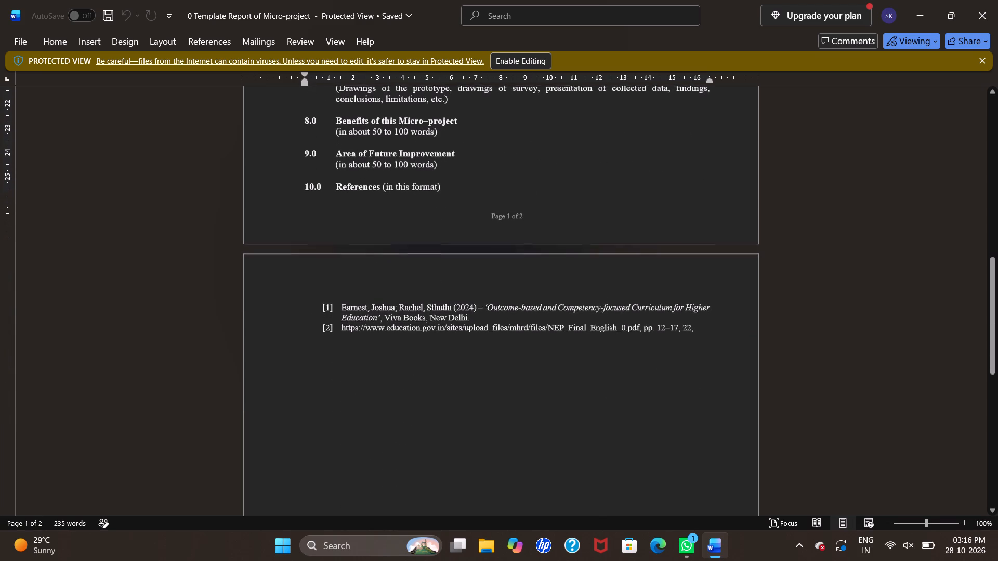
{"action": "scroll", "coordinate": [484, 245], "scroll_direction": "up", "scroll_amount": 6, "text": "ctrl"}
{"action": "scroll", "coordinate": [484, 245], "scroll_direction": "up", "scroll_amount": 1}
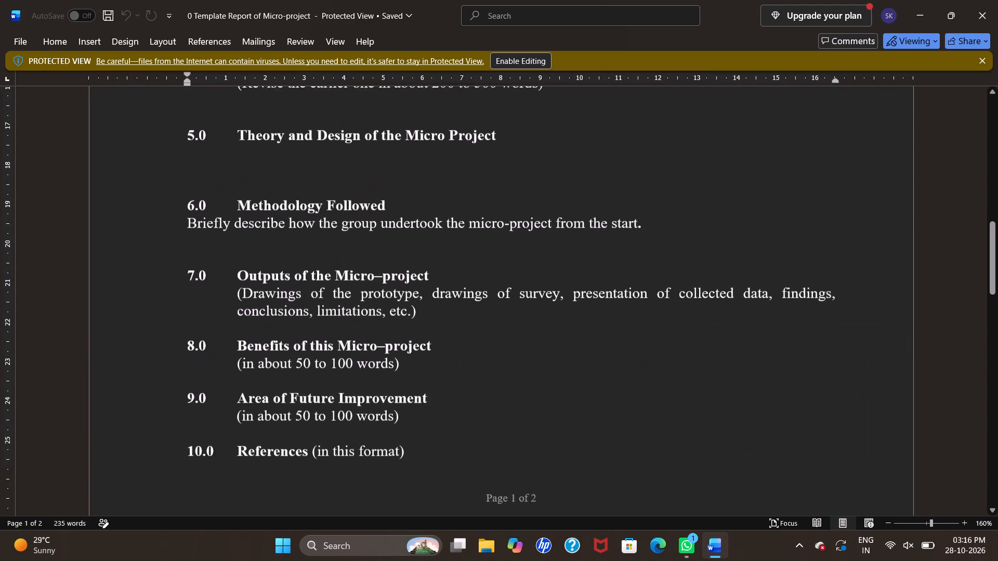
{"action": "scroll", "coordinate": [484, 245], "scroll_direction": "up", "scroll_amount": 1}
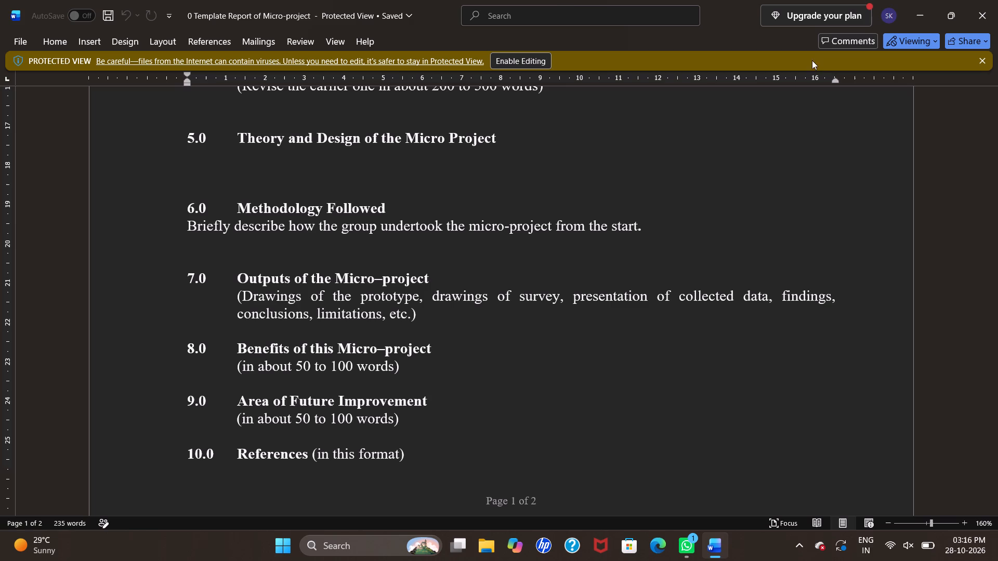
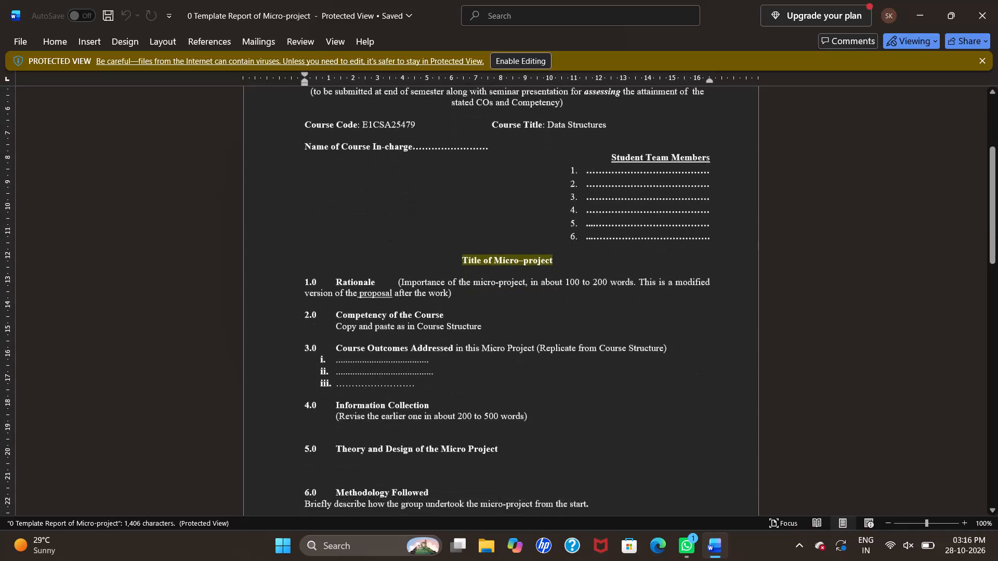
Review the micro-project report template again, from the Rationale section through to the references format on the second page.
{"action": "scroll", "coordinate": [512, 292], "scroll_direction": "down", "scroll_amount": 1}
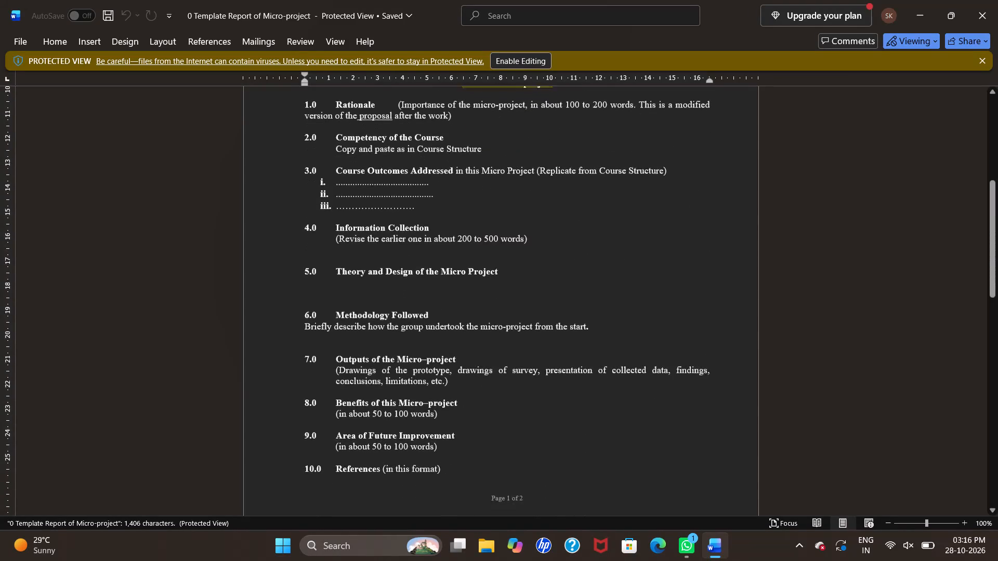
{"action": "scroll", "coordinate": [512, 292], "scroll_direction": "down", "scroll_amount": 1}
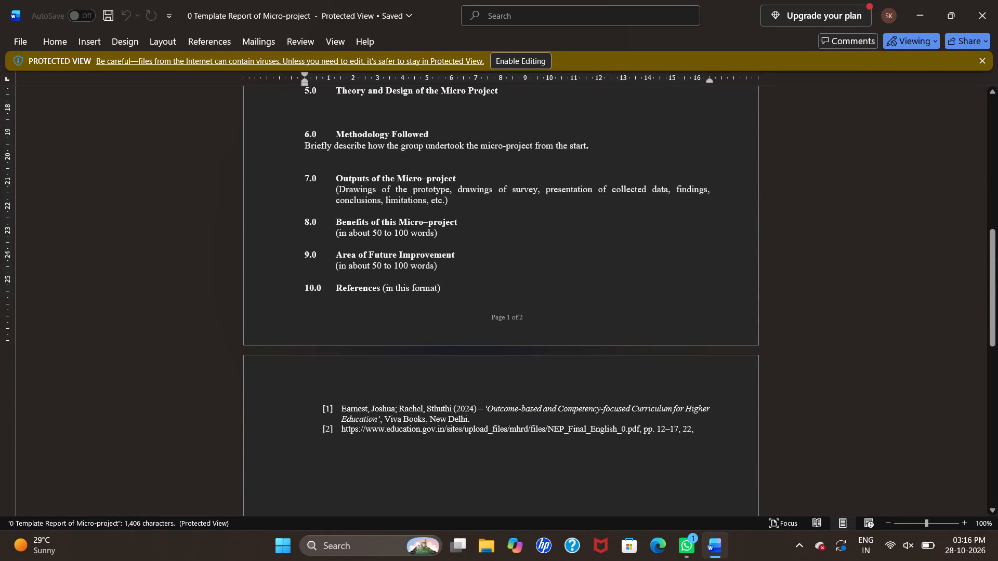
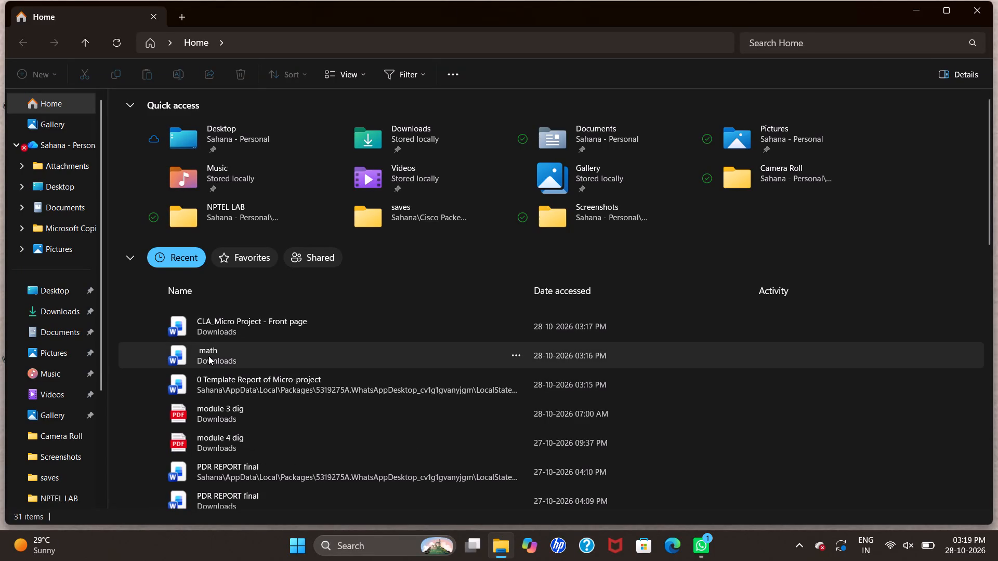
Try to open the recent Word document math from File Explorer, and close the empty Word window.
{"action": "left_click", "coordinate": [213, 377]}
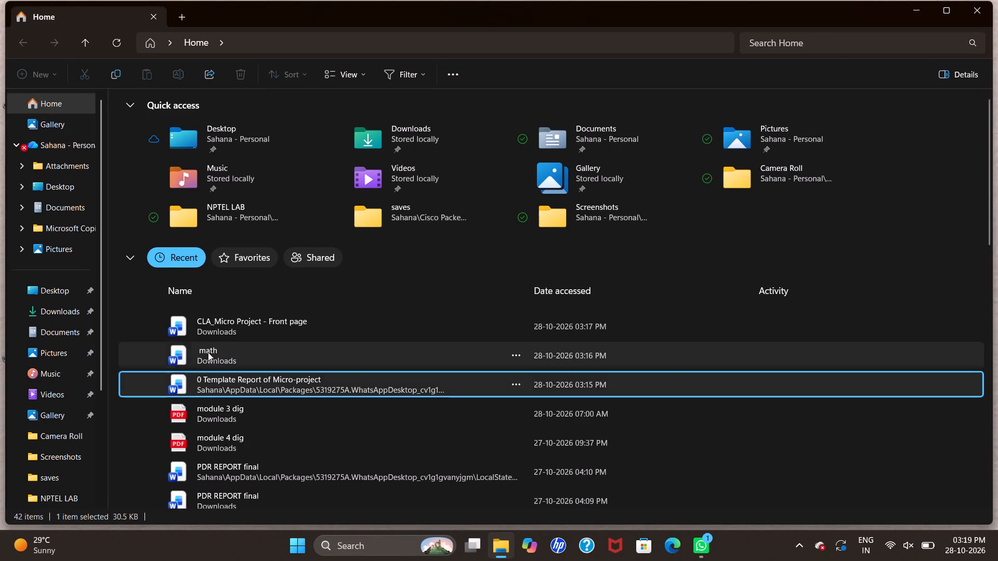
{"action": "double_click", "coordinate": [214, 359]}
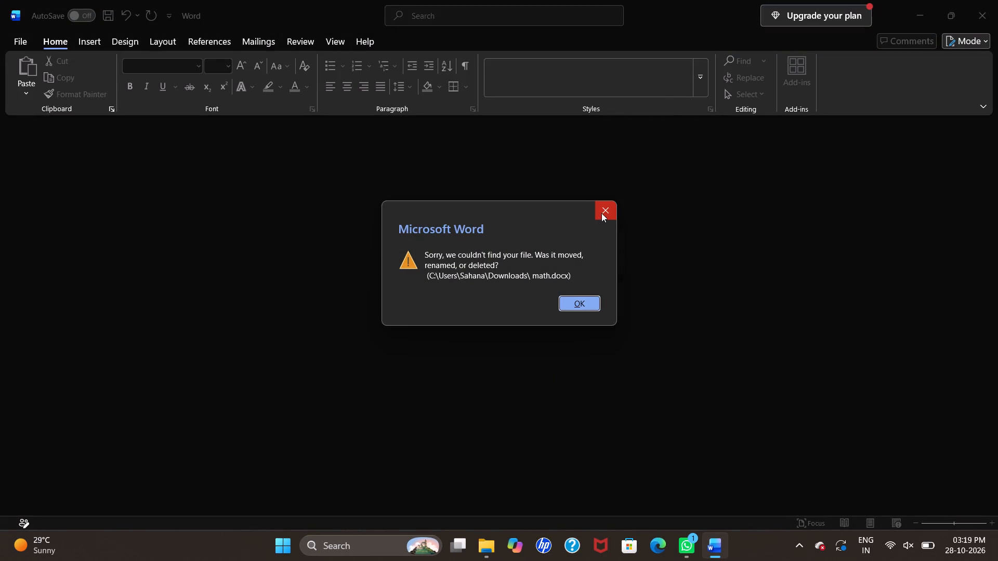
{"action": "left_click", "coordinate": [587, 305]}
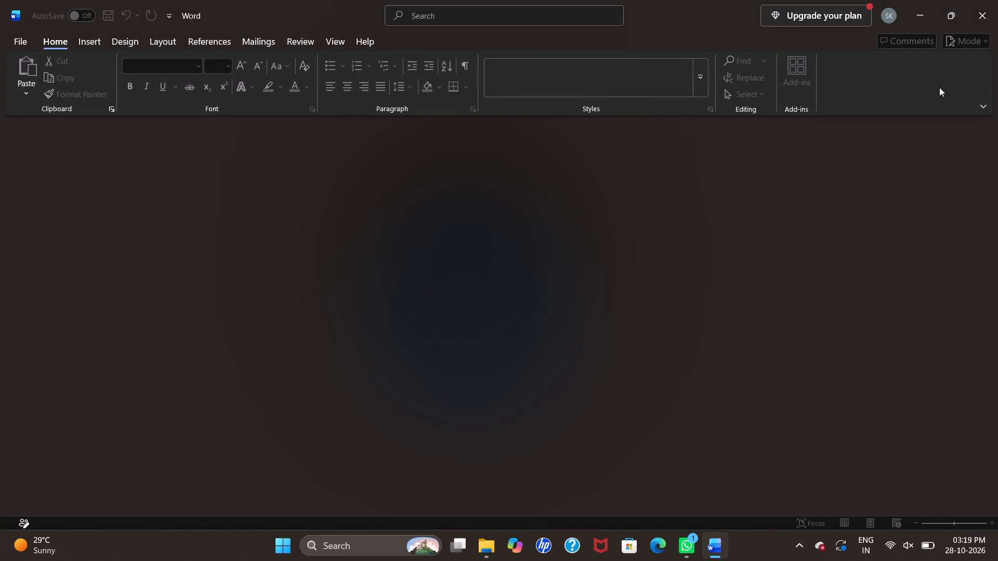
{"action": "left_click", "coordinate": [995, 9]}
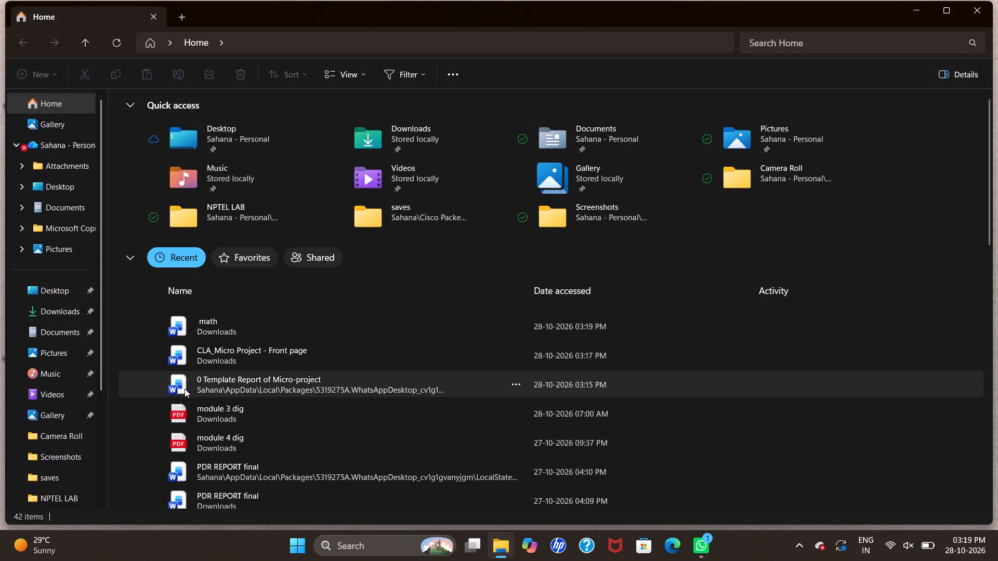
Open the recent document 0 Template Report of Micro-project, look through its sections down to the references, and close it.
{"action": "double_click", "coordinate": [185, 389]}
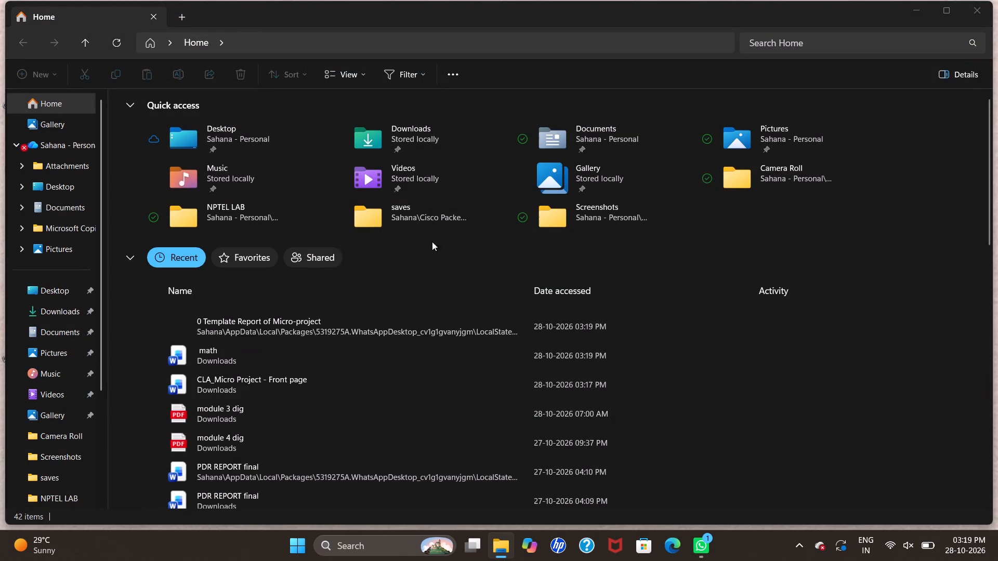
{"action": "scroll", "coordinate": [554, 302], "scroll_direction": "down", "scroll_amount": 1}
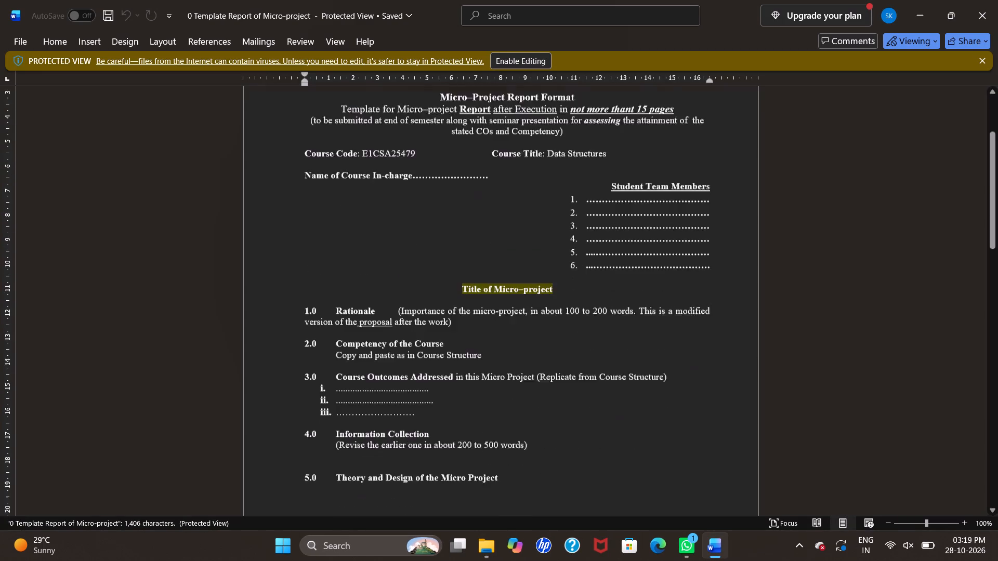
{"action": "scroll", "coordinate": [554, 302], "scroll_direction": "down", "scroll_amount": 4}
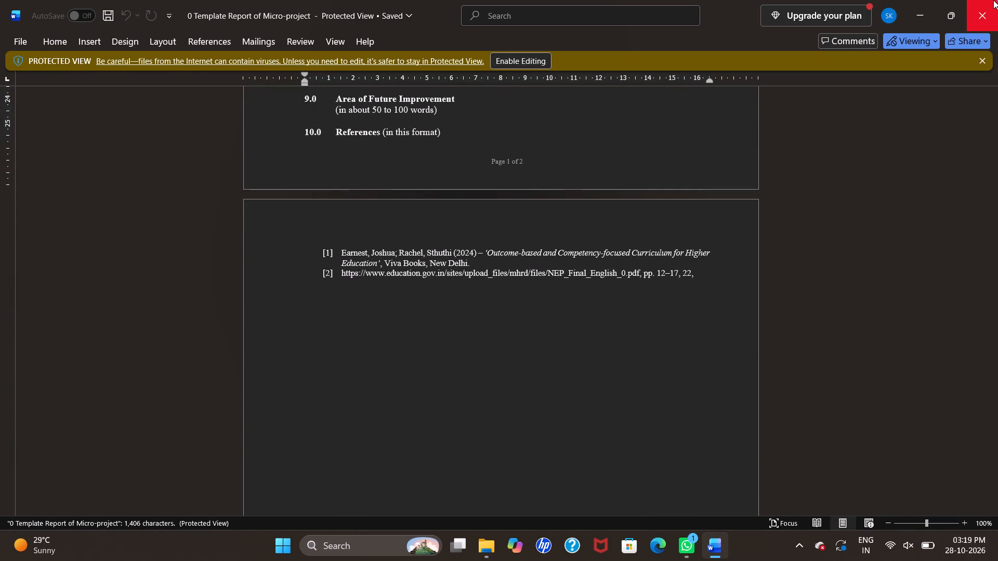
{"action": "left_click", "coordinate": [993, 0]}
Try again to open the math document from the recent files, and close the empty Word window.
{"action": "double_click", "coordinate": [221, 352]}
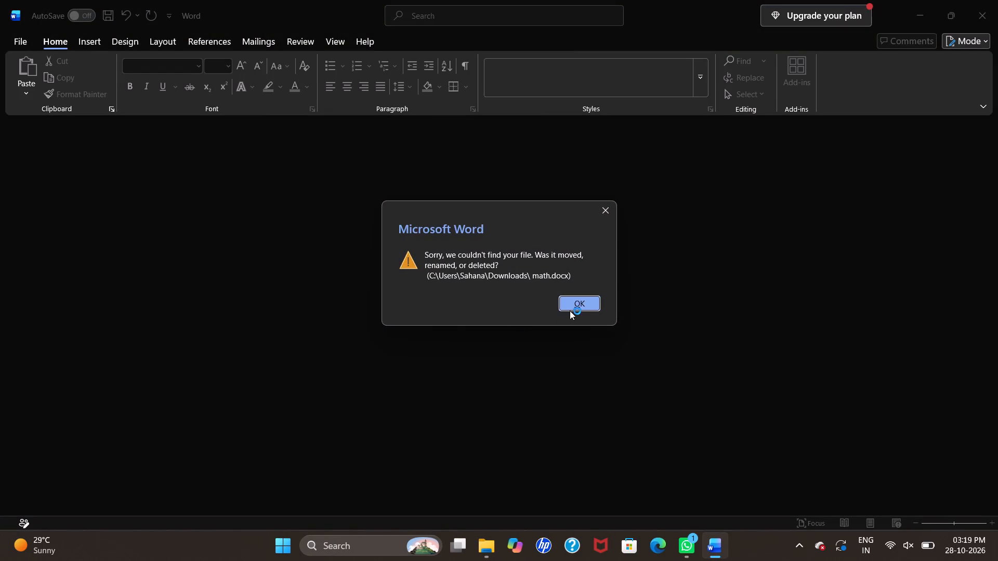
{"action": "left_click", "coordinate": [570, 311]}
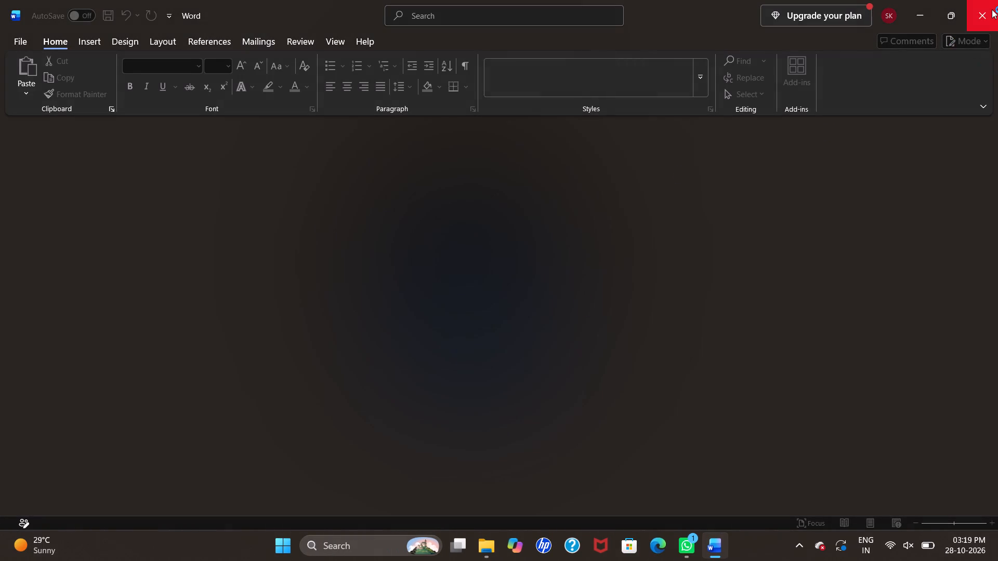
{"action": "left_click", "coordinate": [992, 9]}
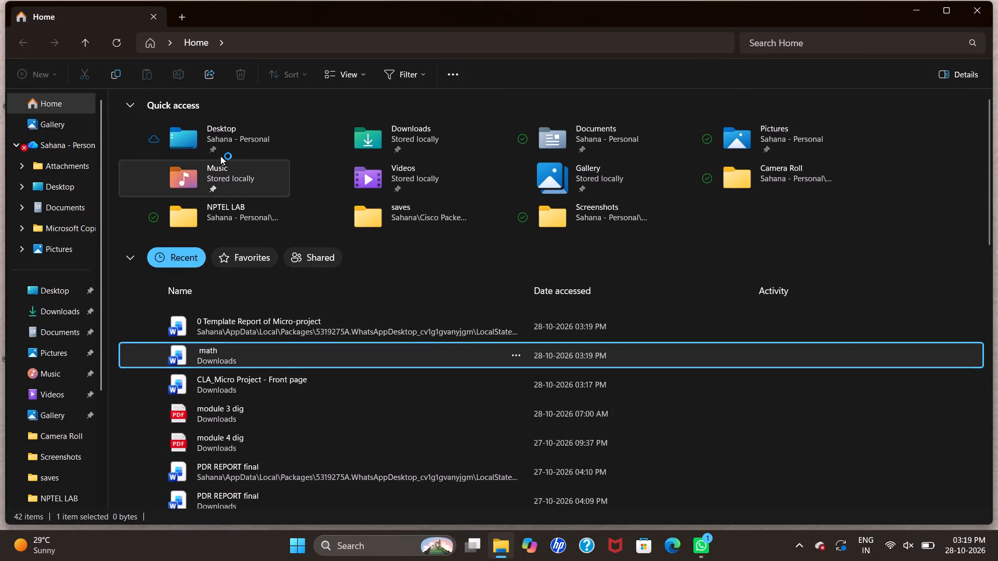
Delete the Word document math from the Downloads folder.
{"action": "left_click", "coordinate": [51, 309]}
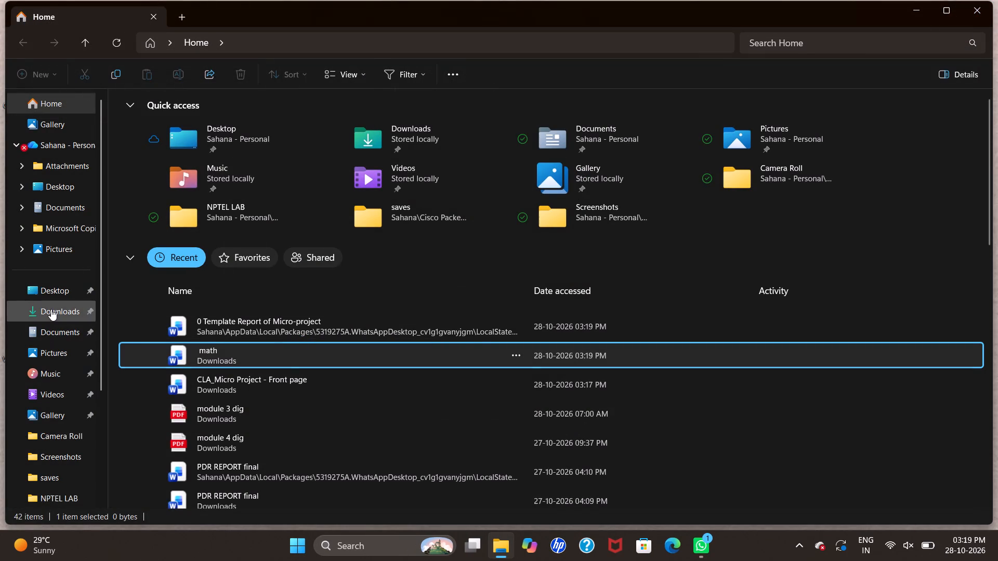
{"action": "left_click", "coordinate": [199, 164]}
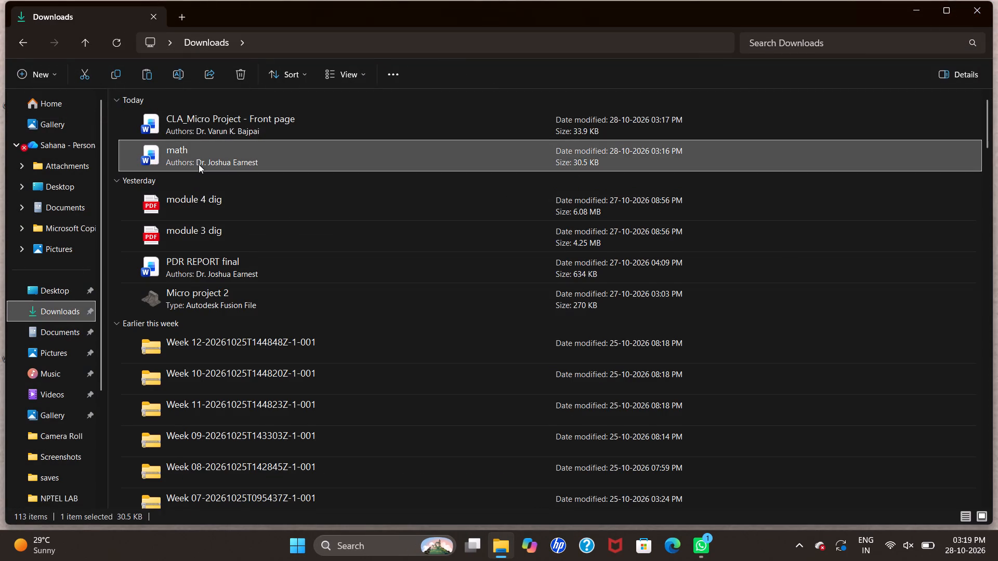
{"action": "left_click", "coordinate": [244, 71]}
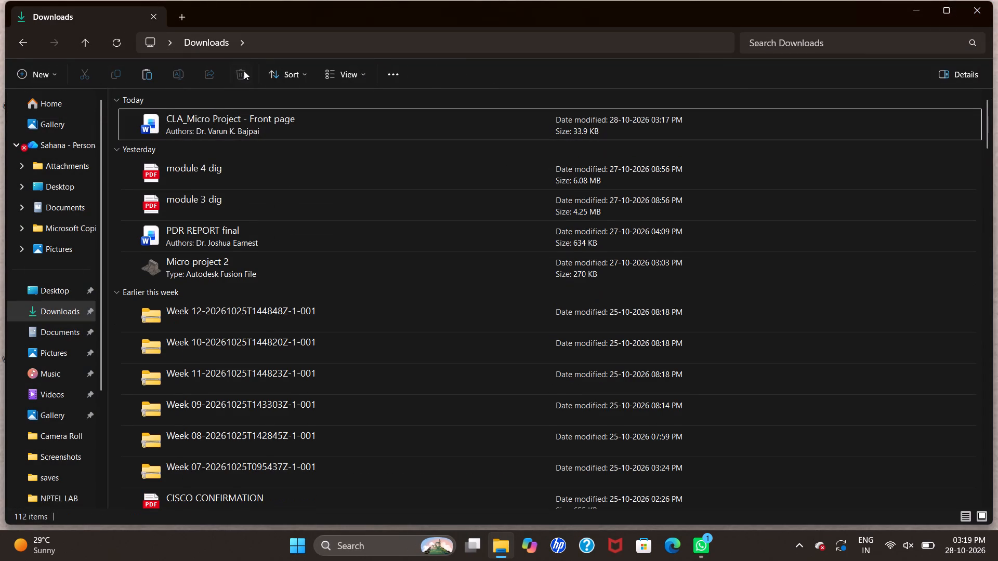
Open the CLA_Micro Project - Front page document in Word, review the cover page from its title to the submitted-by lines, and close it.
{"action": "double_click", "coordinate": [235, 121]}
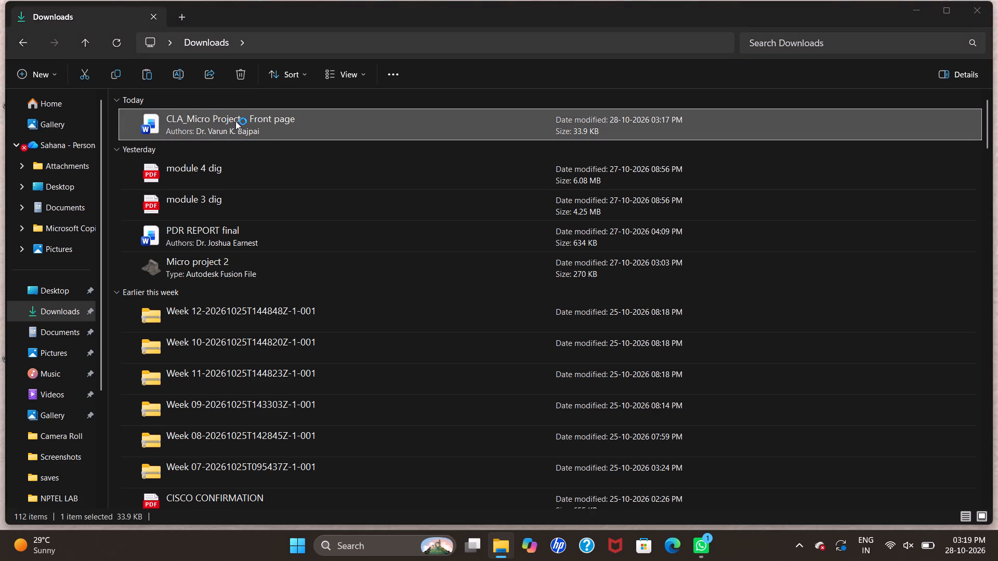
{"action": "scroll", "coordinate": [444, 237], "scroll_direction": "down", "scroll_amount": 1}
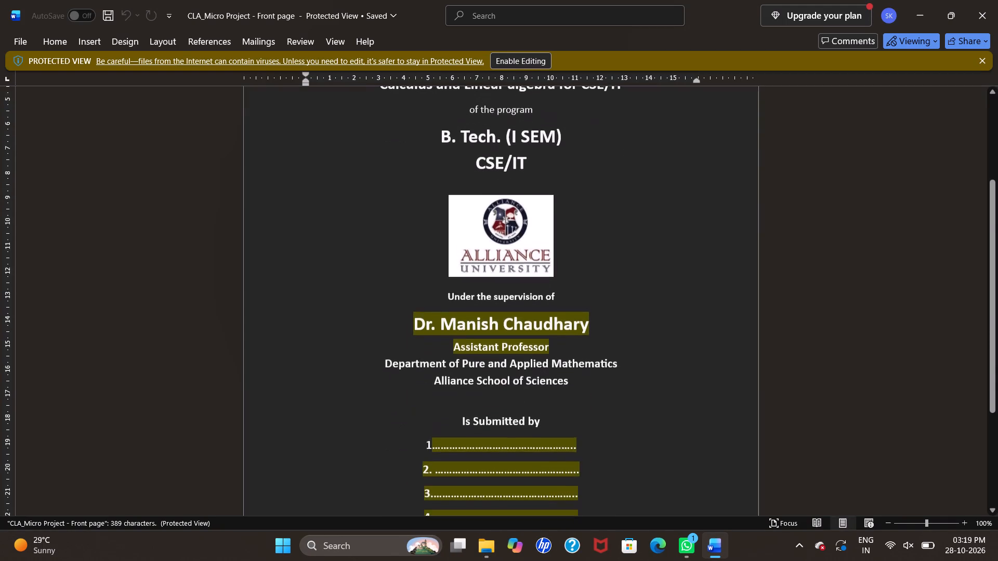
{"action": "scroll", "coordinate": [444, 237], "scroll_direction": "down", "scroll_amount": 1}
{"action": "scroll", "coordinate": [547, 272], "scroll_direction": "up", "scroll_amount": 2}
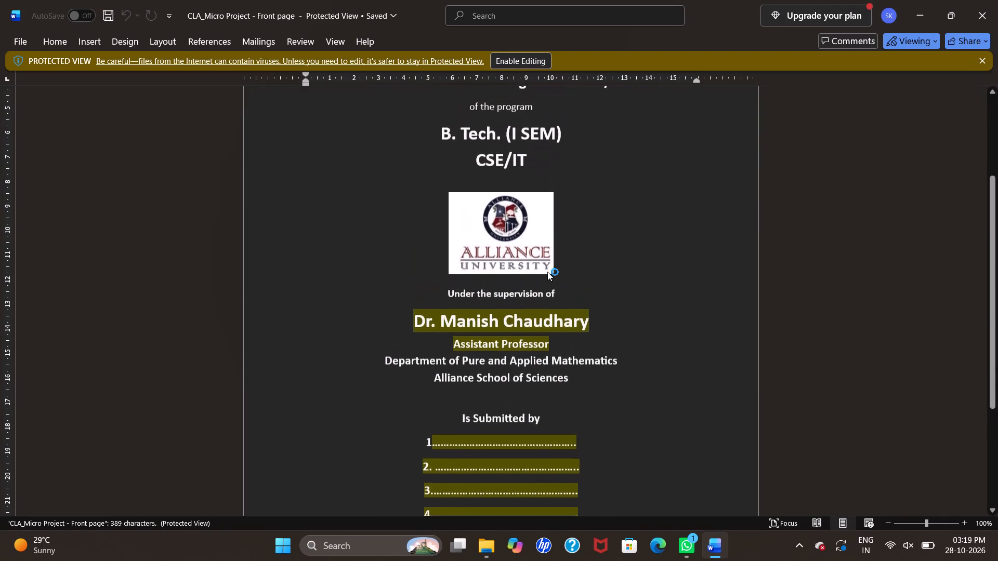
{"action": "scroll", "coordinate": [547, 272], "scroll_direction": "up", "scroll_amount": 3}
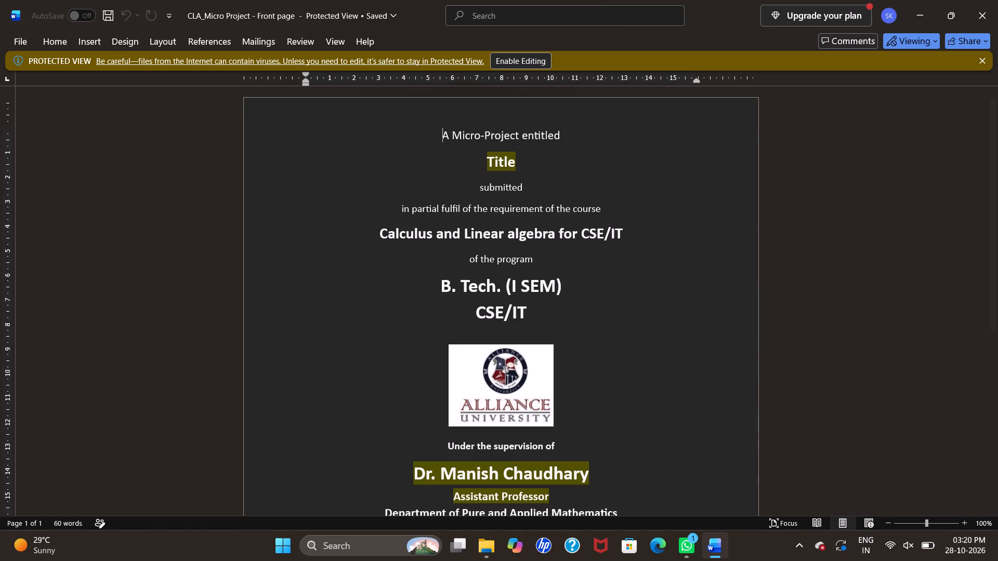
{"action": "scroll", "coordinate": [698, 380], "scroll_direction": "down", "scroll_amount": 1}
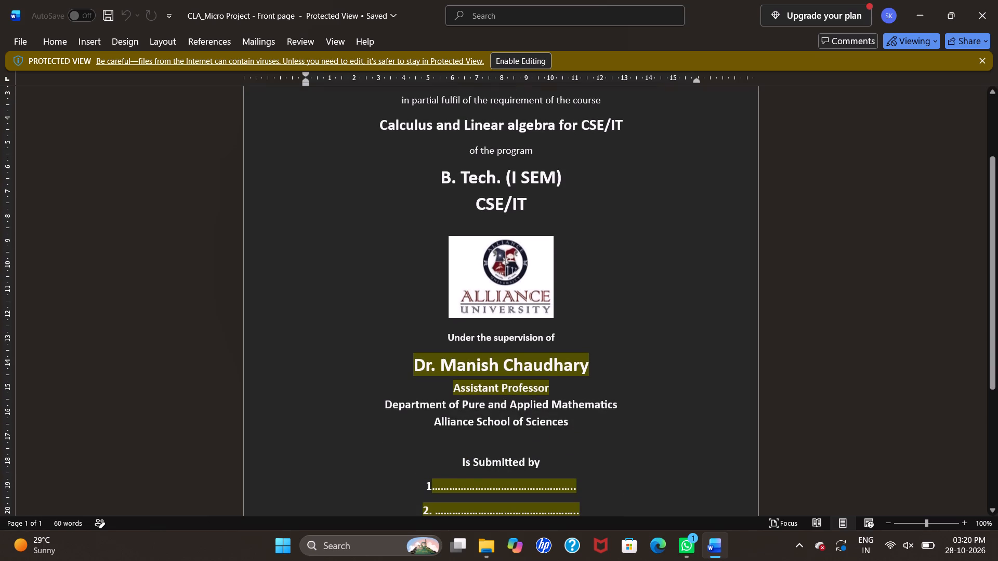
{"action": "scroll", "coordinate": [697, 381], "scroll_direction": "up", "scroll_amount": 2}
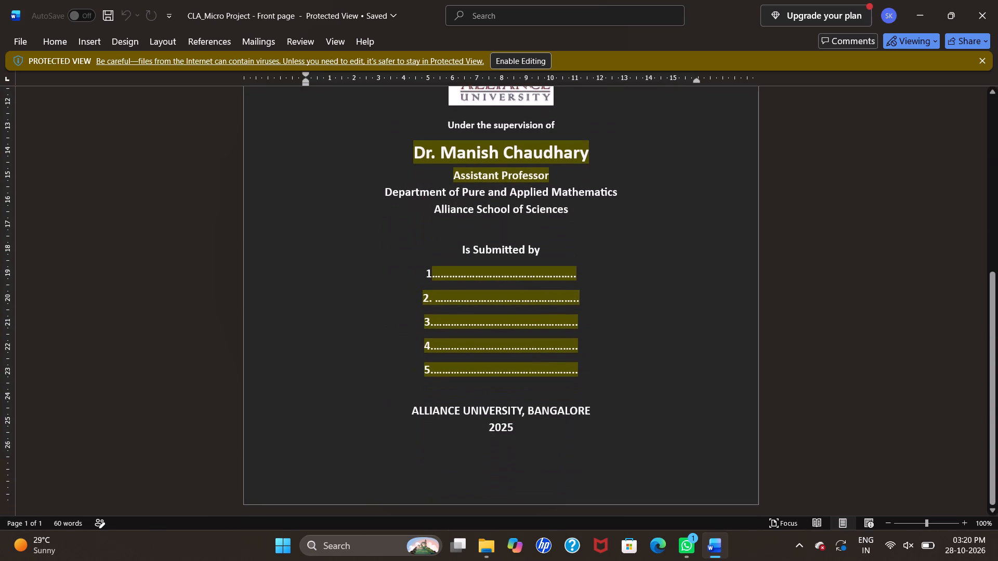
{"action": "scroll", "coordinate": [697, 381], "scroll_direction": "up", "scroll_amount": 2}
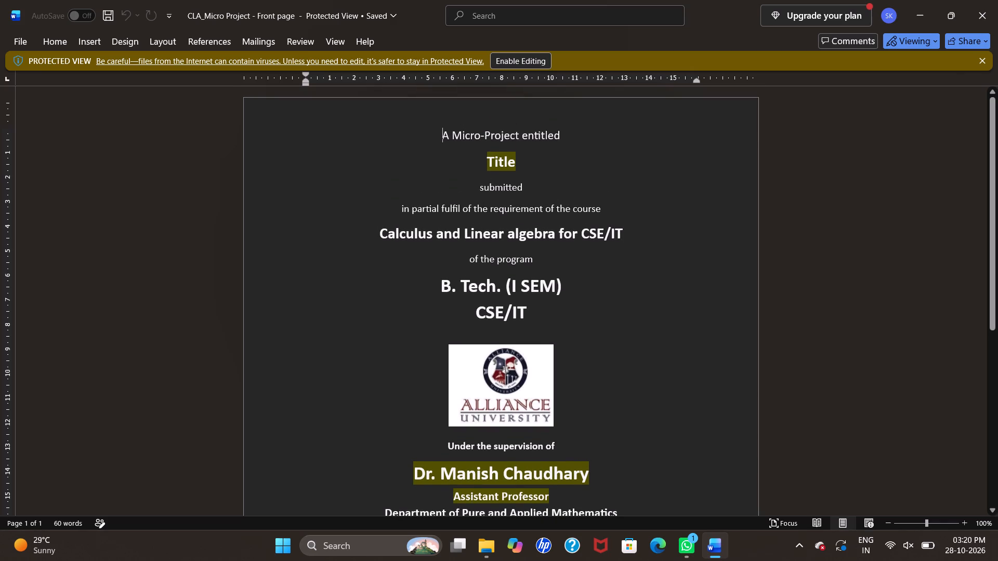
{"action": "left_click", "coordinate": [982, 11]}
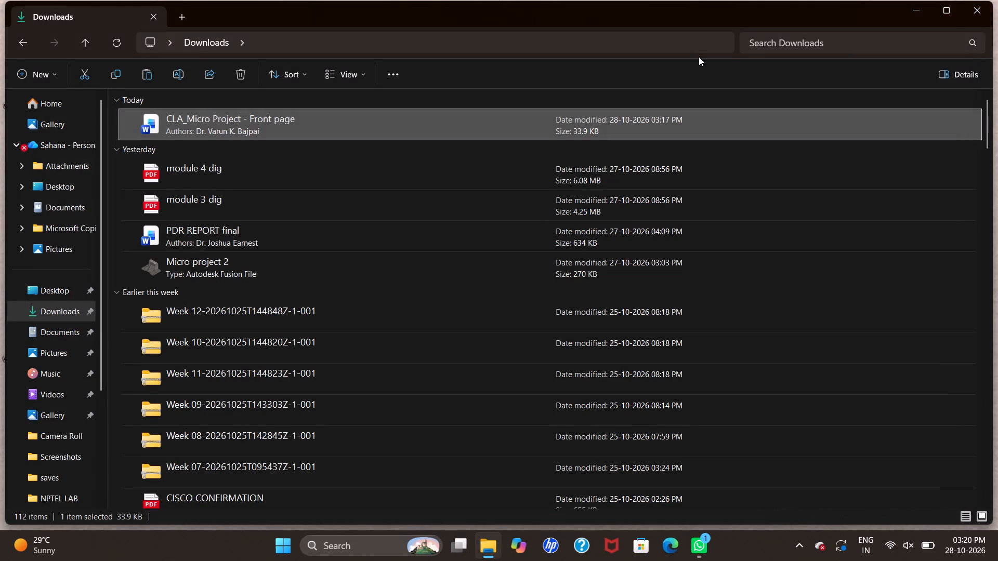
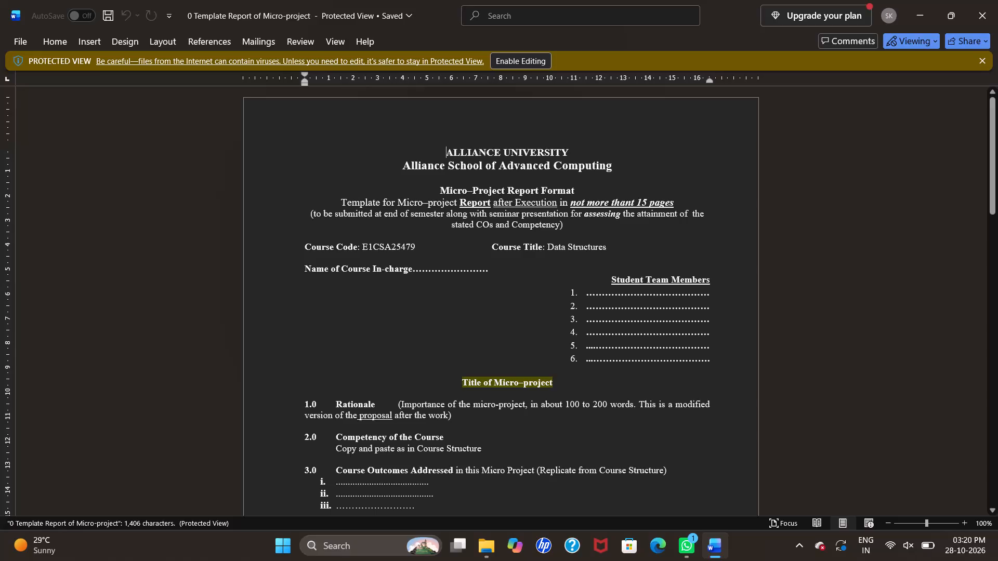
Look over the micro-project report template and enable editing of the protected document.
{"action": "scroll", "coordinate": [624, 404], "scroll_direction": "down", "scroll_amount": 3}
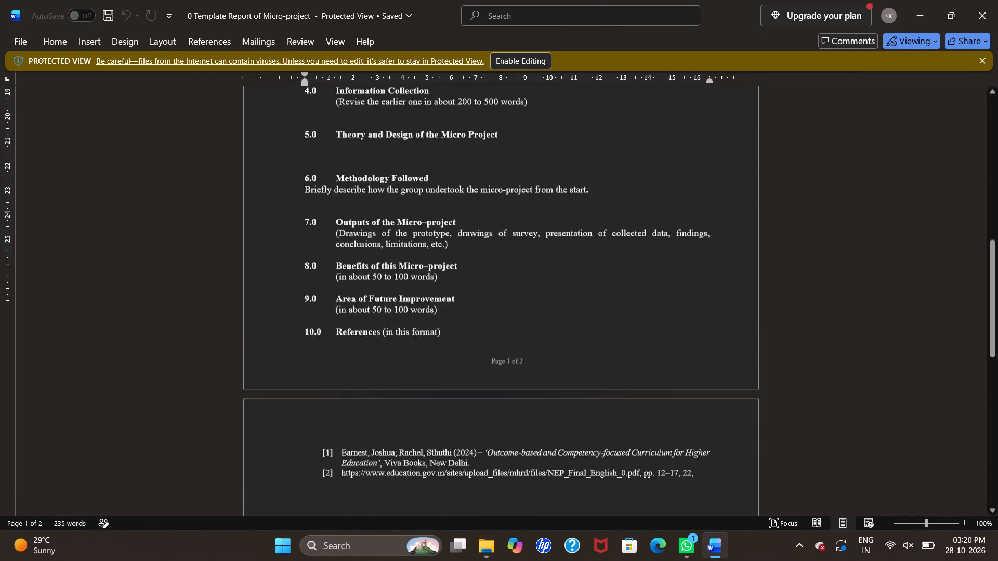
{"action": "scroll", "coordinate": [624, 404], "scroll_direction": "up", "scroll_amount": 3}
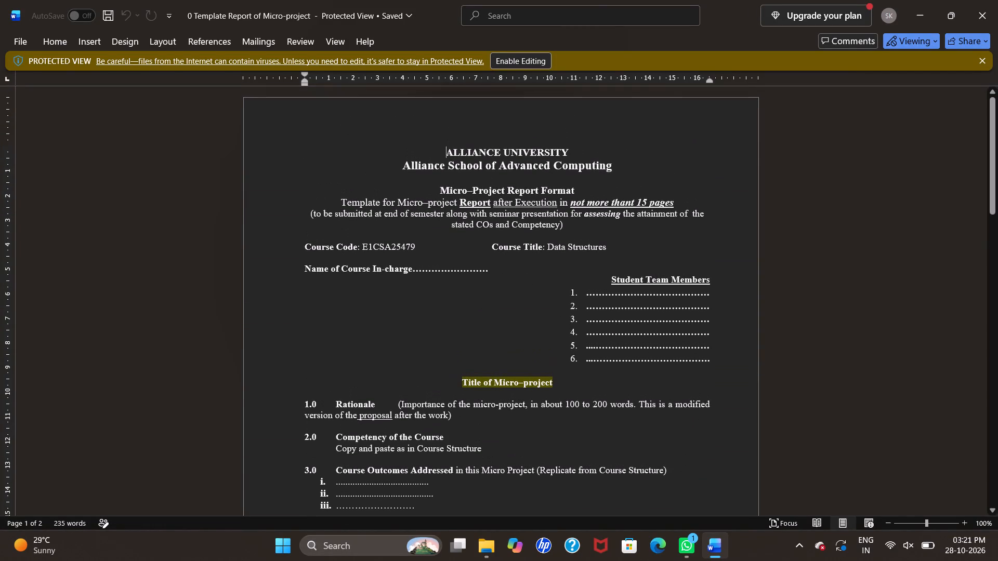
{"action": "left_click", "coordinate": [585, 296]}
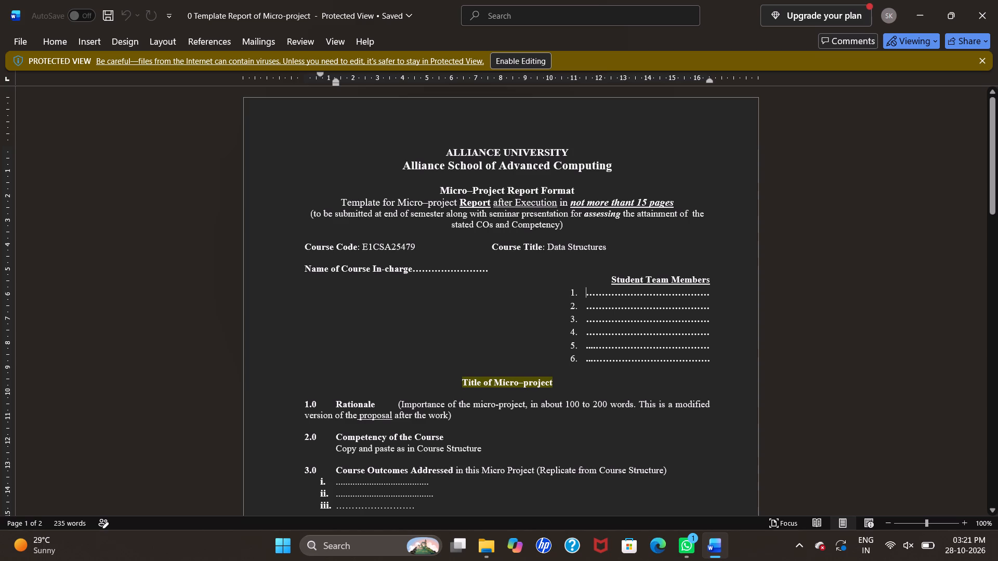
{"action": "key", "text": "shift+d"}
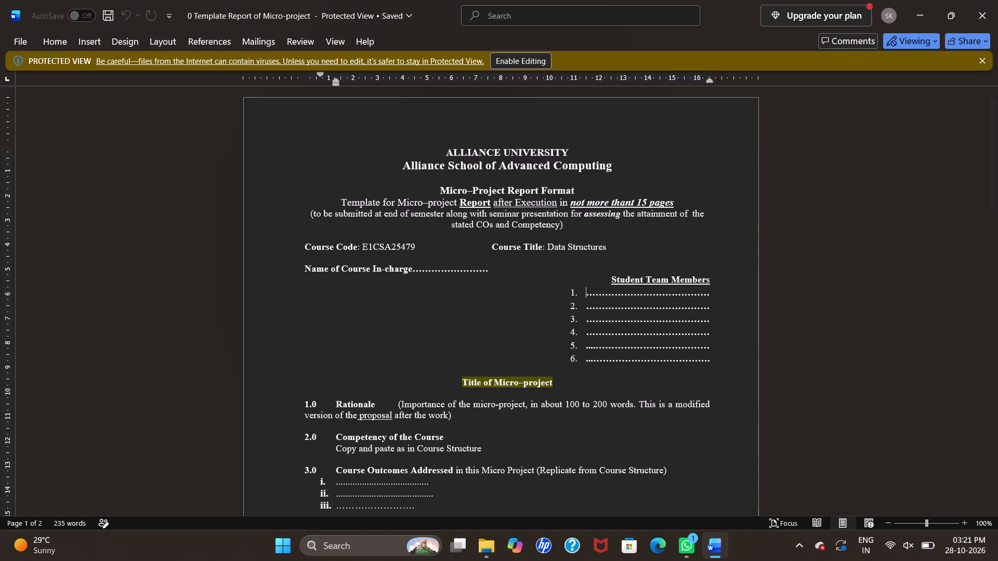
{"action": "left_click", "coordinate": [549, 66]}
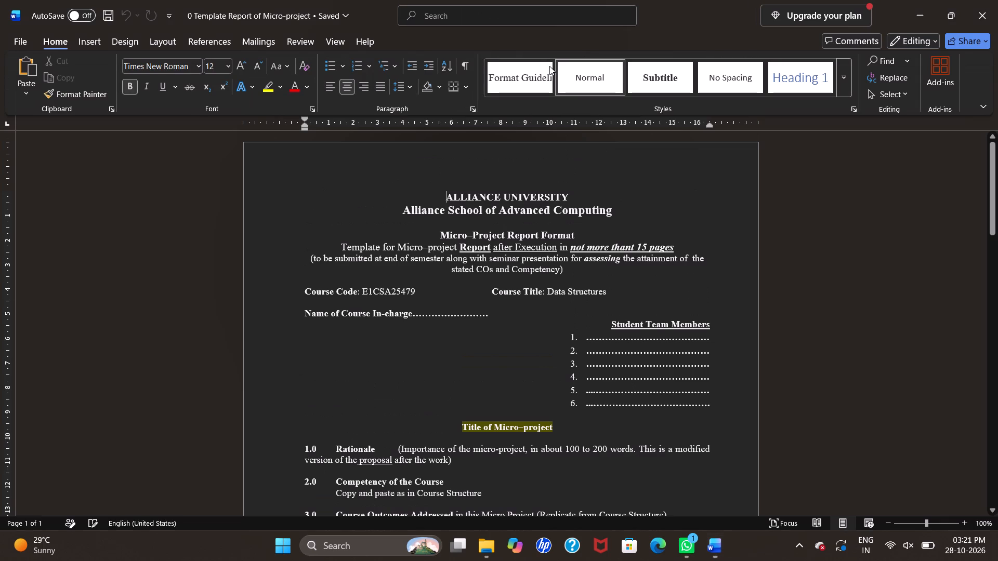
Enter the first student's name and registration number, separated by a hyphen, on line 1 of Student Team Members.
{"action": "left_click", "coordinate": [582, 337]}
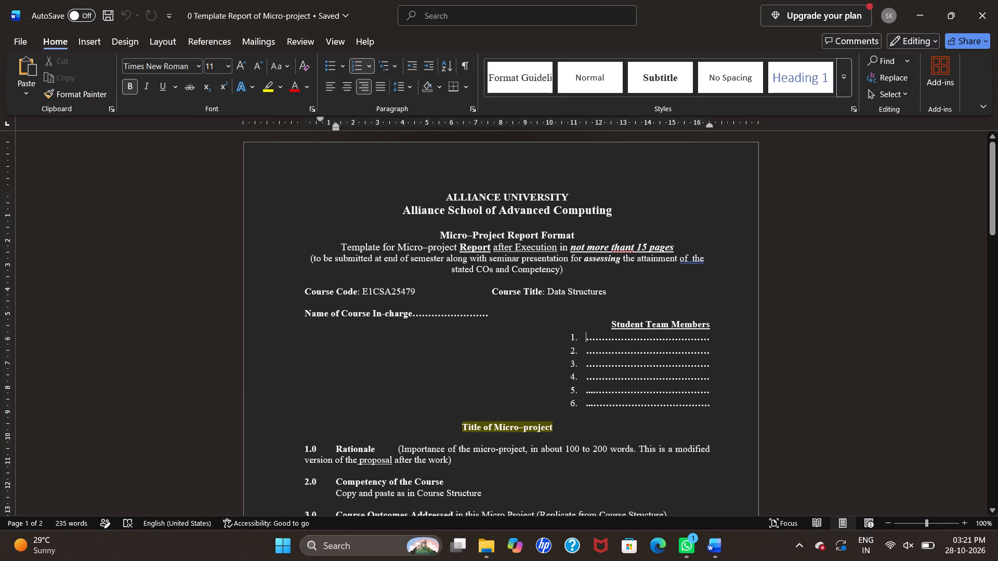
{"action": "key", "text": "Right"}
{"action": "key", "text": "Left"}
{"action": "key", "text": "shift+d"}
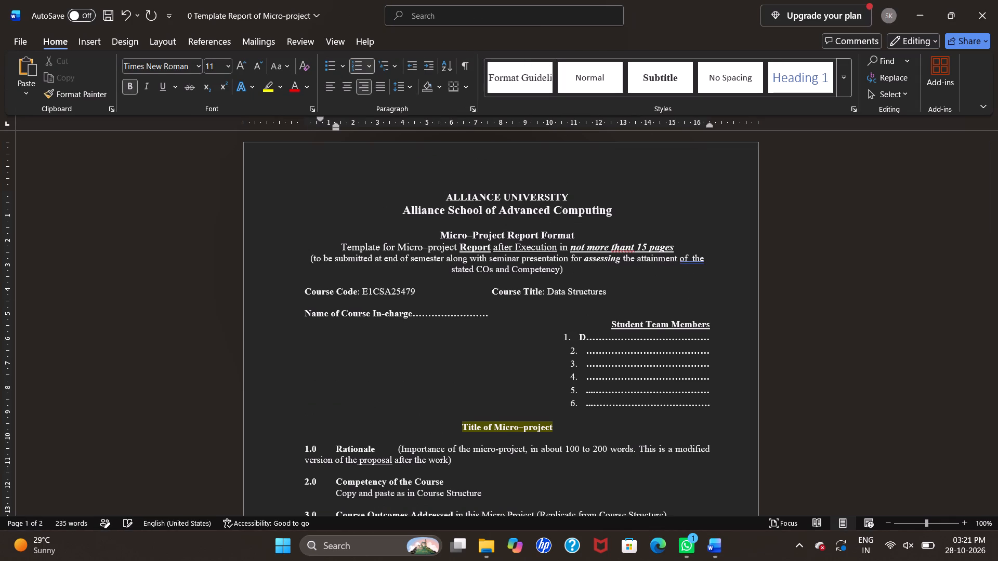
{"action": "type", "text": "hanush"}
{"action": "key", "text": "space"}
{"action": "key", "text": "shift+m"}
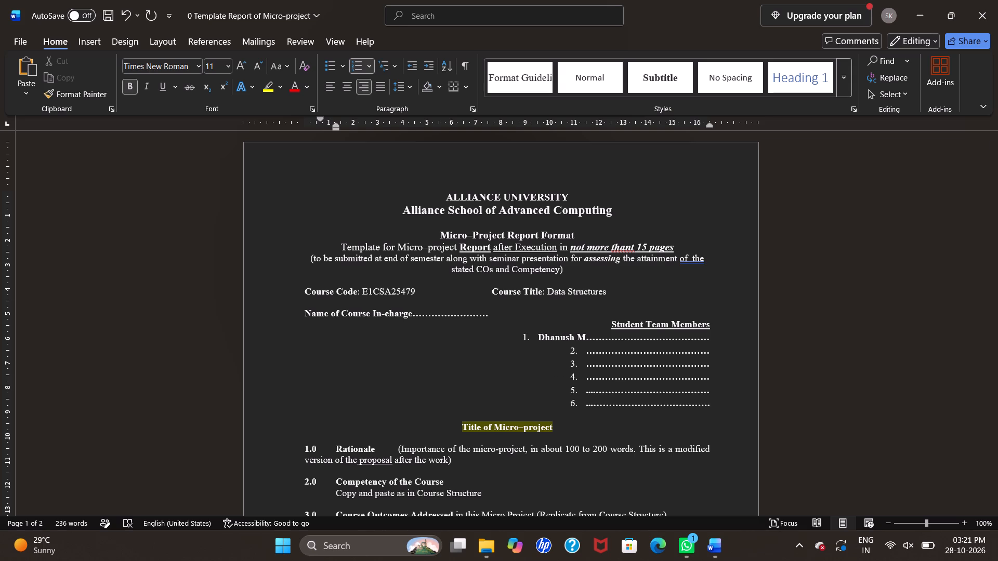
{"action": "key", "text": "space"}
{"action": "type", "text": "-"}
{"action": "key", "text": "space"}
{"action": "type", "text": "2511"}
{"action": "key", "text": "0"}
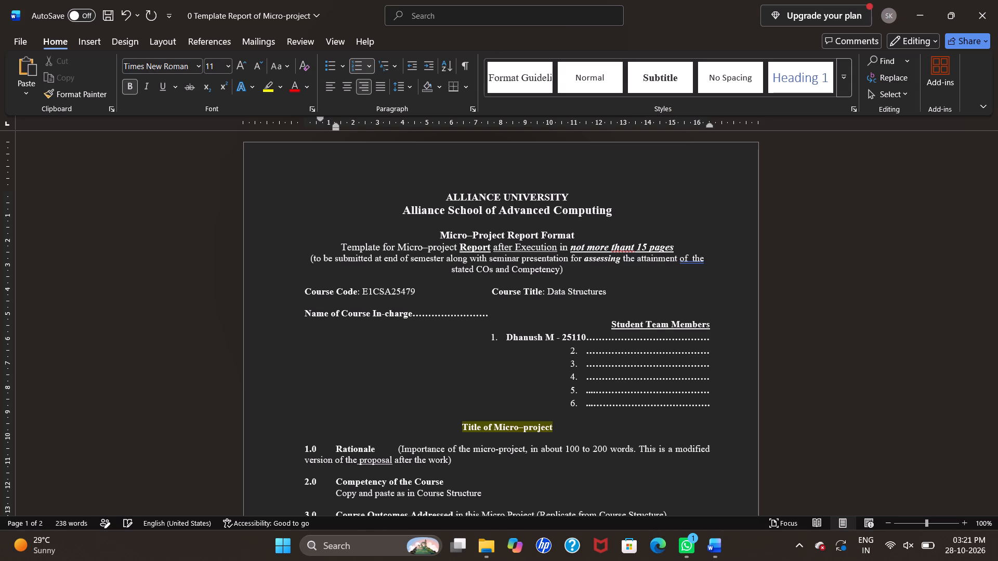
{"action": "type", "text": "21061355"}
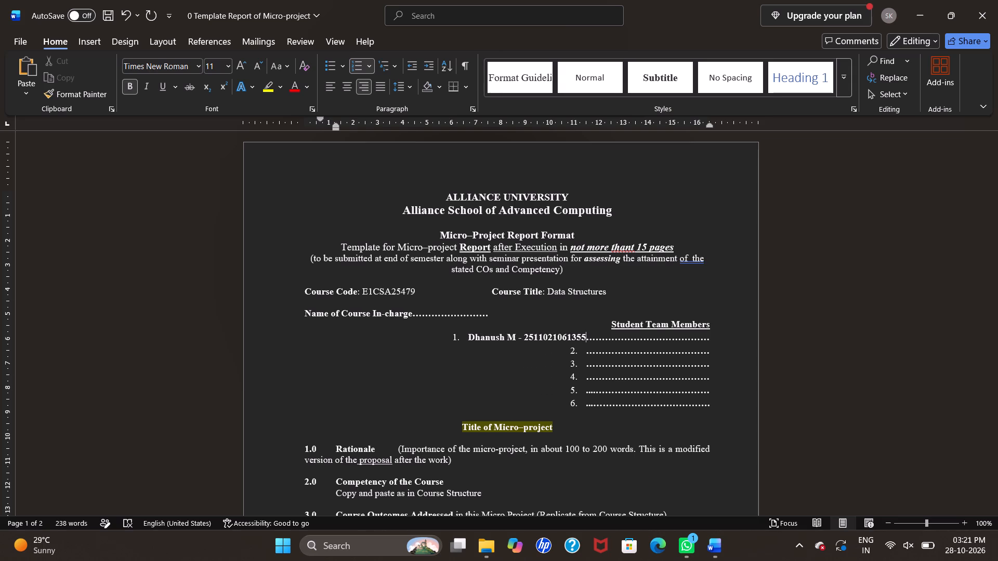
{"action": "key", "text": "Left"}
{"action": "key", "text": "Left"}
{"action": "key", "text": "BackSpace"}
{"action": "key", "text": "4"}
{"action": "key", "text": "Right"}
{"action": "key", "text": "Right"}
Delete the dotted placeholder after the first team member's registration number.
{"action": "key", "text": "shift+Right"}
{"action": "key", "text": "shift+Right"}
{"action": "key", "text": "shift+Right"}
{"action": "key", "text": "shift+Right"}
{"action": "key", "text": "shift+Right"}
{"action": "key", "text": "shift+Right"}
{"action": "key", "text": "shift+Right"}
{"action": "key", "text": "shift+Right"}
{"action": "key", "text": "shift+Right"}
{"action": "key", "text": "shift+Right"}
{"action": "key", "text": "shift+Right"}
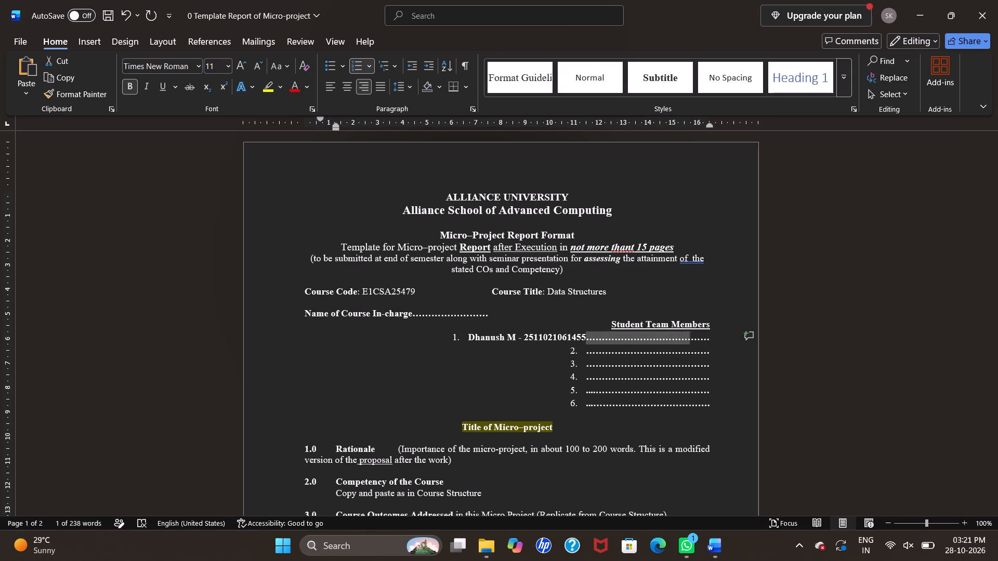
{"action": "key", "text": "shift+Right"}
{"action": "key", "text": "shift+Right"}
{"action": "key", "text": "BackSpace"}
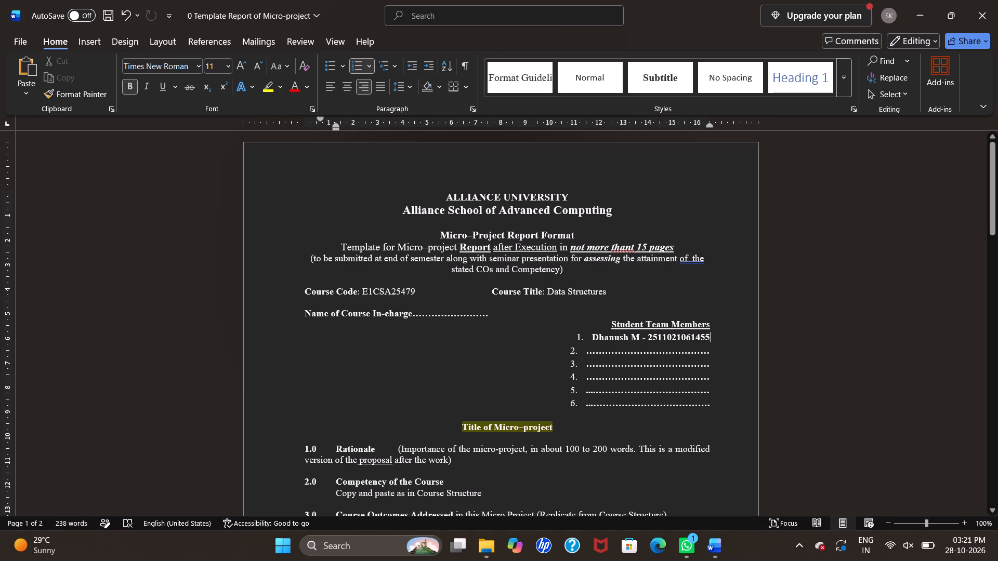
Enter the second student's name and registration number, separated by a hyphen, on line 2 of Student Team Members.
{"action": "left_click", "coordinate": [584, 351]}
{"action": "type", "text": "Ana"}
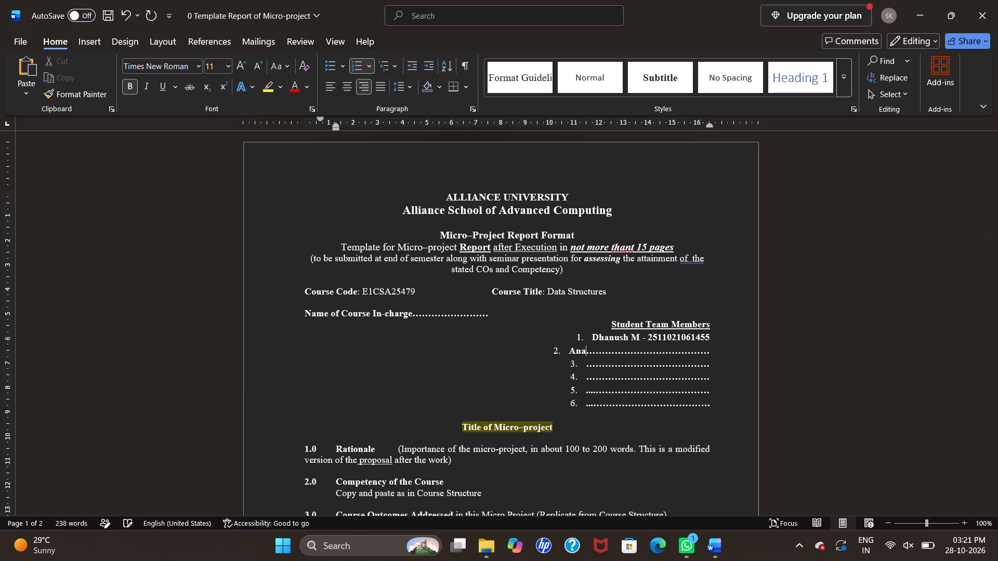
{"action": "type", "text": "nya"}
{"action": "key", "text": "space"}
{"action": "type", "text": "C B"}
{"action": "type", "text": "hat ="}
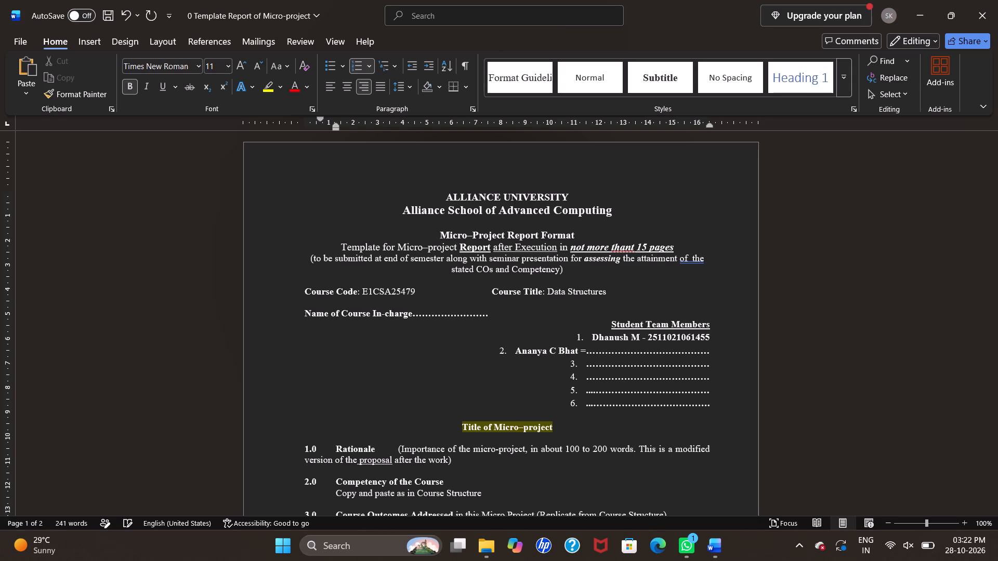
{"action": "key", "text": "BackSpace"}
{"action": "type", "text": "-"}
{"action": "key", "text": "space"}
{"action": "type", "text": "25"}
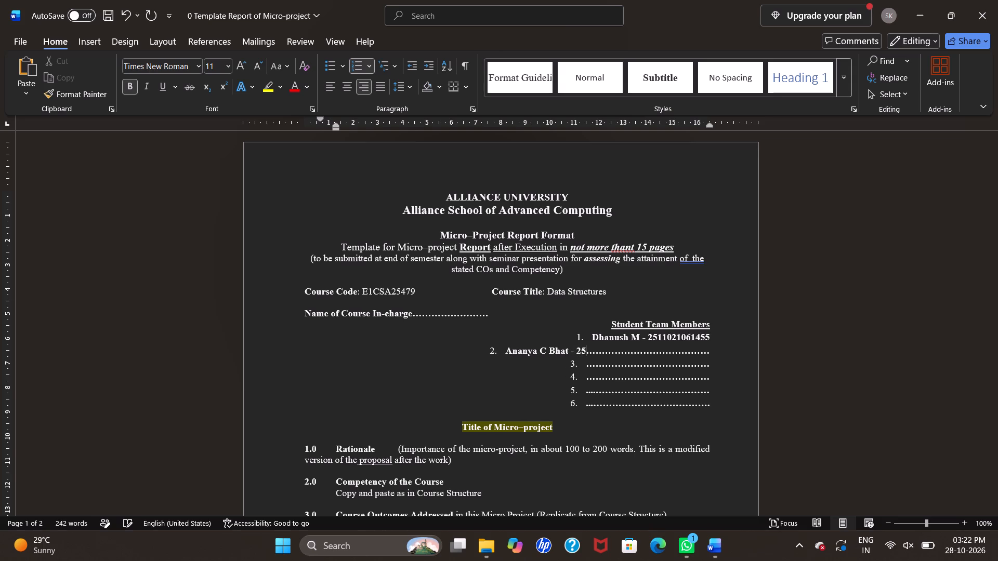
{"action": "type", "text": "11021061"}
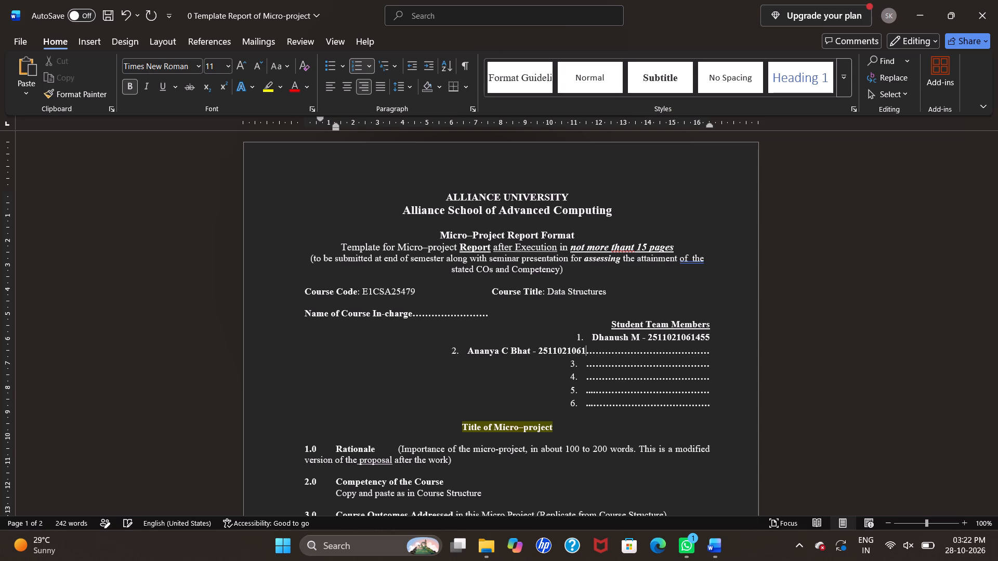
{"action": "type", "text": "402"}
Delete the dotted placeholder after the second team member's registration number.
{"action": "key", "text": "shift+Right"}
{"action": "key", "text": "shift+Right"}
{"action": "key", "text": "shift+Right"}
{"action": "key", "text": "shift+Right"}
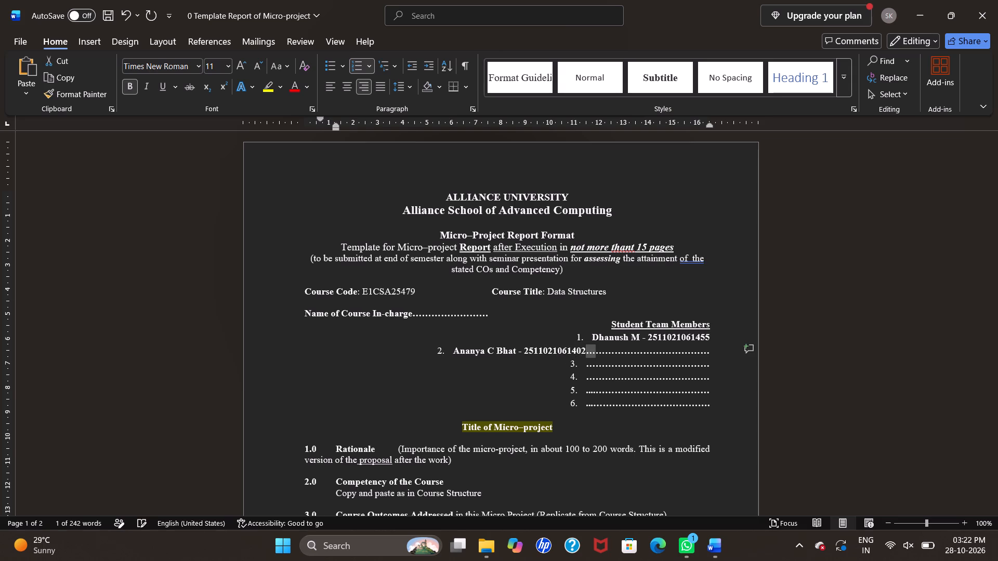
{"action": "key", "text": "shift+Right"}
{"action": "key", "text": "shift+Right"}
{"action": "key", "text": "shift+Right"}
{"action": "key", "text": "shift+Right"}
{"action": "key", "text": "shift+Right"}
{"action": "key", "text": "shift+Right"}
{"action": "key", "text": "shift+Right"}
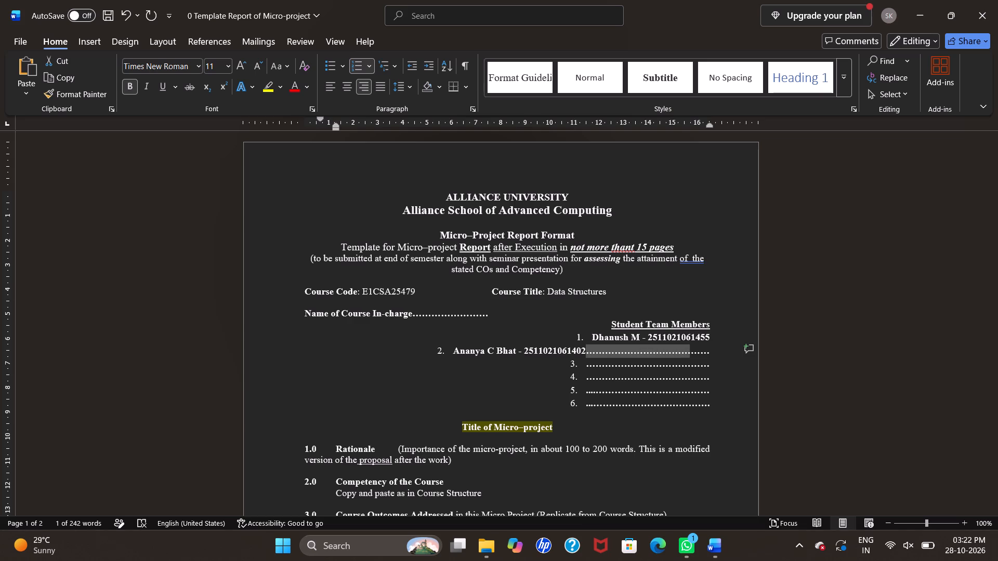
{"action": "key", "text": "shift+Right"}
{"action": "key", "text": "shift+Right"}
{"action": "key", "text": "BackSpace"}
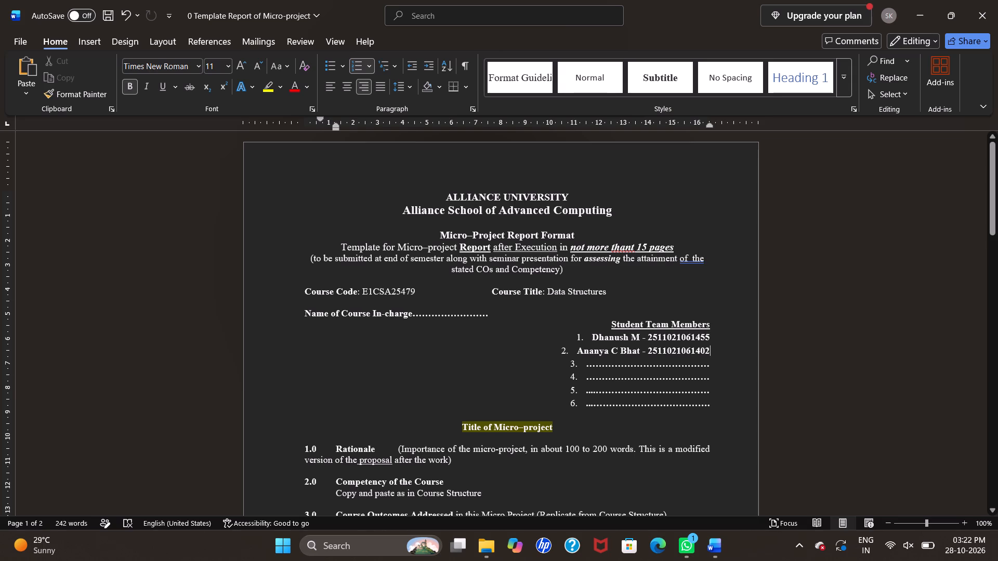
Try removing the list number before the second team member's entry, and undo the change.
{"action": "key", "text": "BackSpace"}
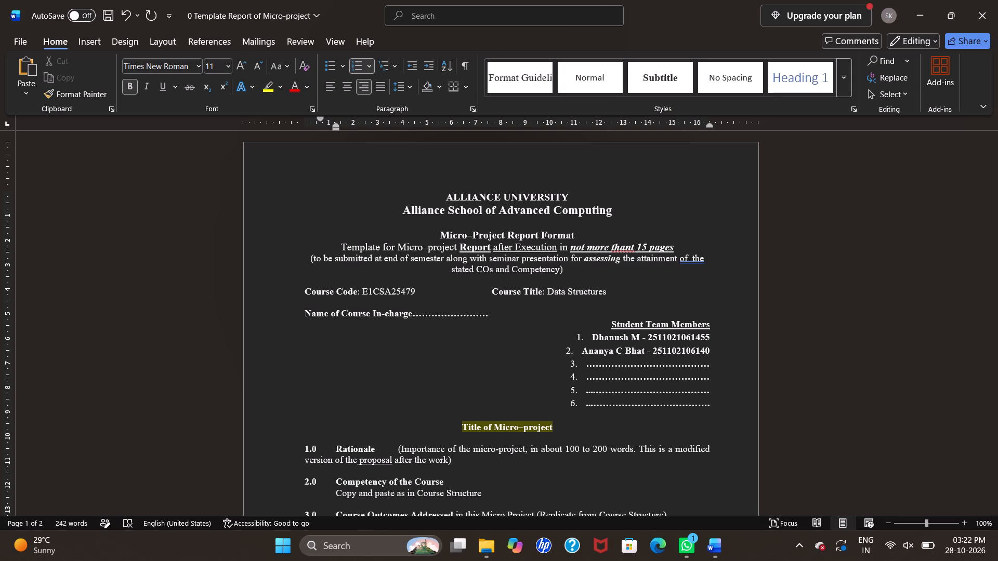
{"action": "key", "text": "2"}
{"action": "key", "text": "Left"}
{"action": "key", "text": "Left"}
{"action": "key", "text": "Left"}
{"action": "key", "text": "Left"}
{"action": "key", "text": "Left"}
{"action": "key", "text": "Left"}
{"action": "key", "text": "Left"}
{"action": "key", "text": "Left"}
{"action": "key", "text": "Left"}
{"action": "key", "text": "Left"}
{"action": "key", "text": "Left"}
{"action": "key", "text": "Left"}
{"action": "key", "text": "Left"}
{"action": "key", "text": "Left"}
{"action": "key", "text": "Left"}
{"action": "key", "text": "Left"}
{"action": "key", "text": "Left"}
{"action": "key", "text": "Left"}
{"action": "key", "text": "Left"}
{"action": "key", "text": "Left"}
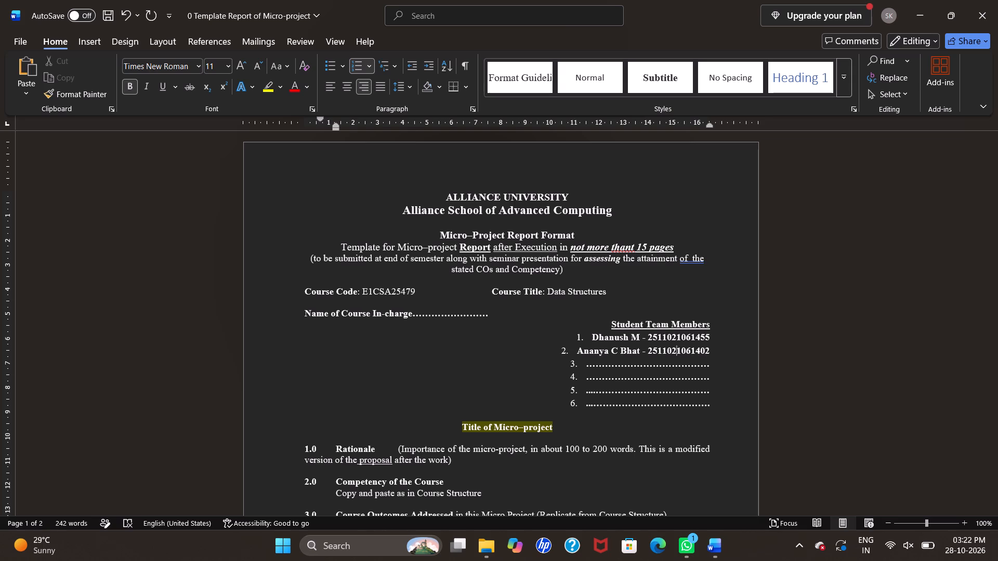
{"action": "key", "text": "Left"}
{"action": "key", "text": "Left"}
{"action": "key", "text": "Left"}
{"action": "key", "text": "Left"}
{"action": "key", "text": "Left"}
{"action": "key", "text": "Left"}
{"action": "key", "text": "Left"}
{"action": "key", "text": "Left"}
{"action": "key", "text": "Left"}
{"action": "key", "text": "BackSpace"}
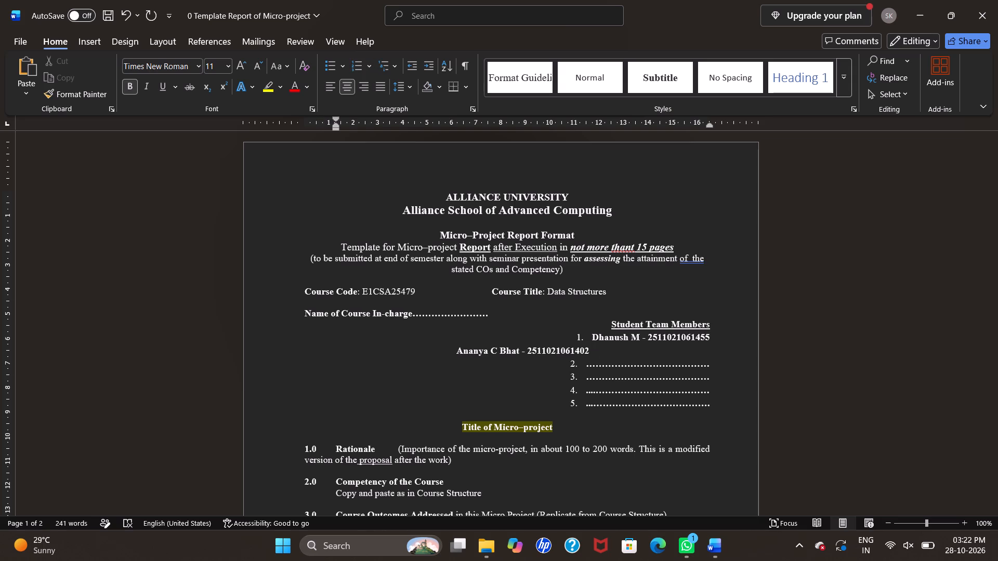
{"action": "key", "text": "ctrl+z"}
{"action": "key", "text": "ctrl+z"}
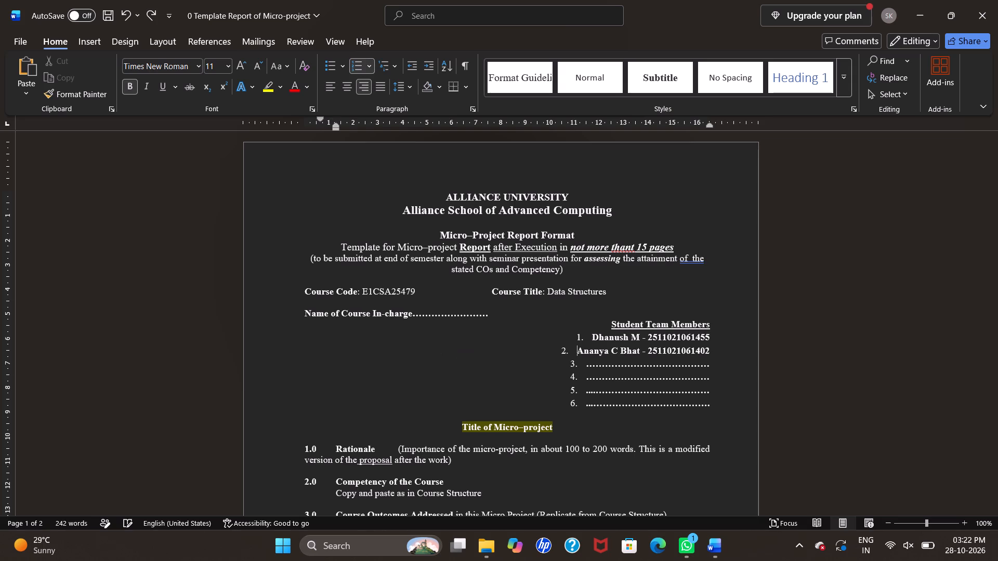
Save the report template with the first two team members filled in.
{"action": "left_click", "coordinate": [585, 362]}
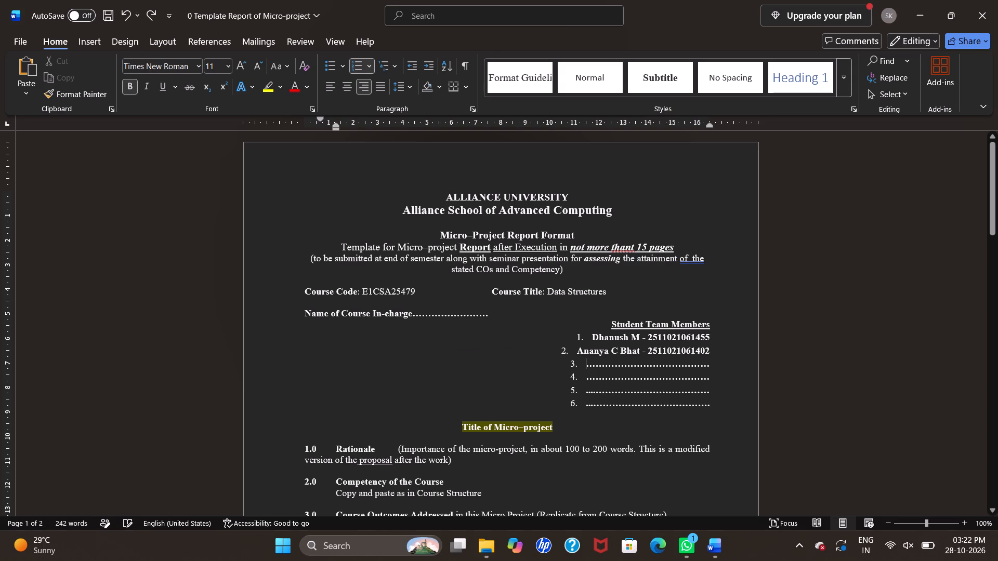
{"action": "key", "text": "ctrl+s"}
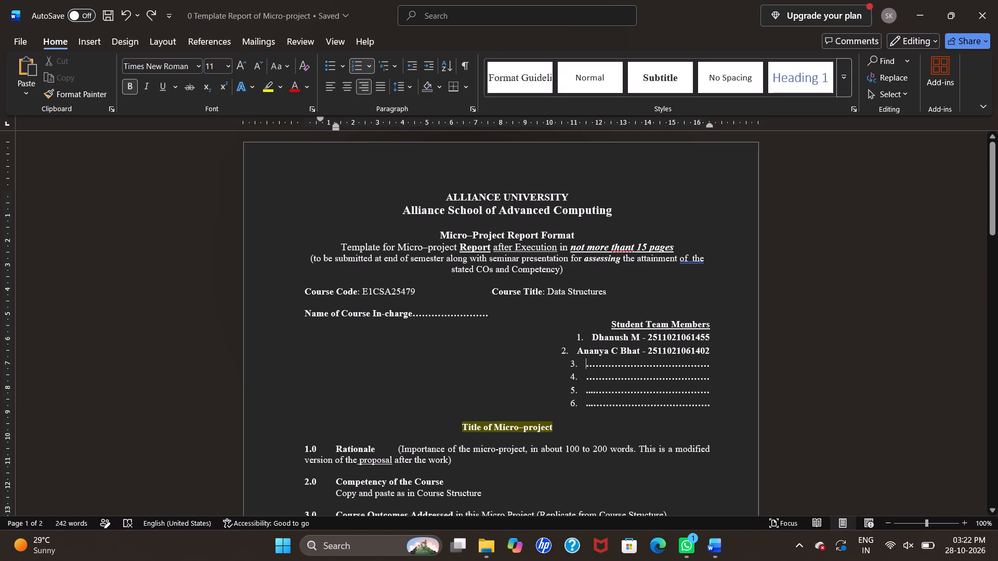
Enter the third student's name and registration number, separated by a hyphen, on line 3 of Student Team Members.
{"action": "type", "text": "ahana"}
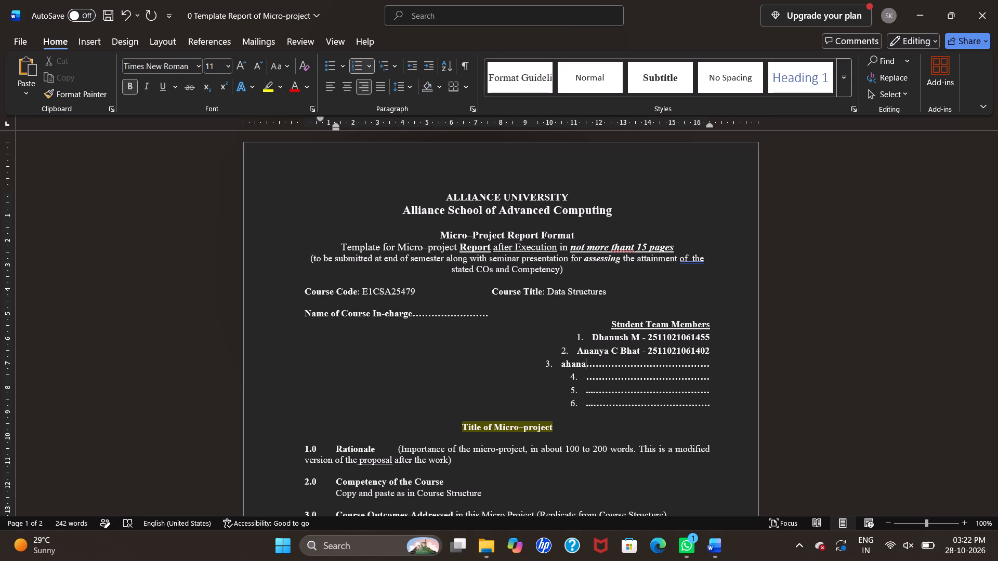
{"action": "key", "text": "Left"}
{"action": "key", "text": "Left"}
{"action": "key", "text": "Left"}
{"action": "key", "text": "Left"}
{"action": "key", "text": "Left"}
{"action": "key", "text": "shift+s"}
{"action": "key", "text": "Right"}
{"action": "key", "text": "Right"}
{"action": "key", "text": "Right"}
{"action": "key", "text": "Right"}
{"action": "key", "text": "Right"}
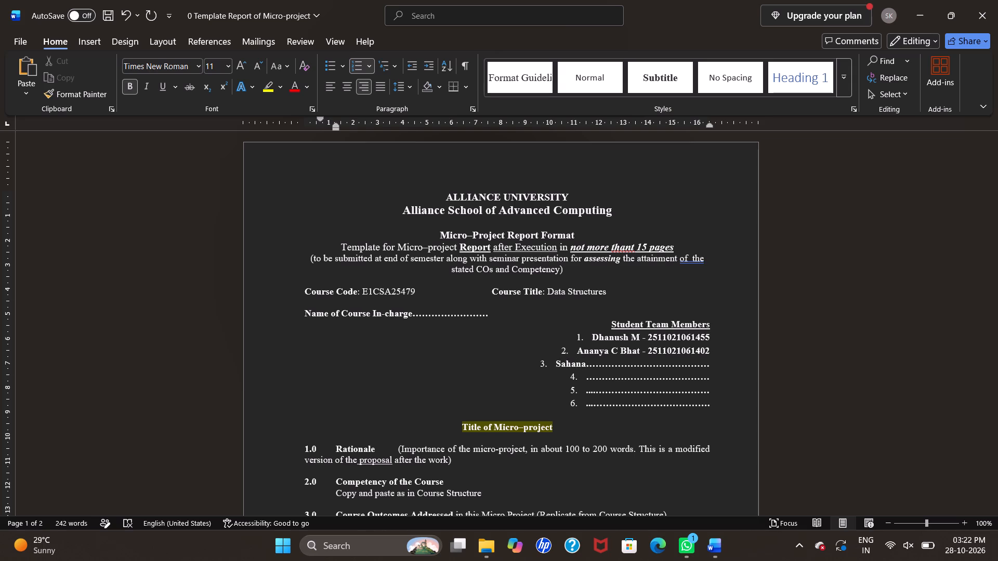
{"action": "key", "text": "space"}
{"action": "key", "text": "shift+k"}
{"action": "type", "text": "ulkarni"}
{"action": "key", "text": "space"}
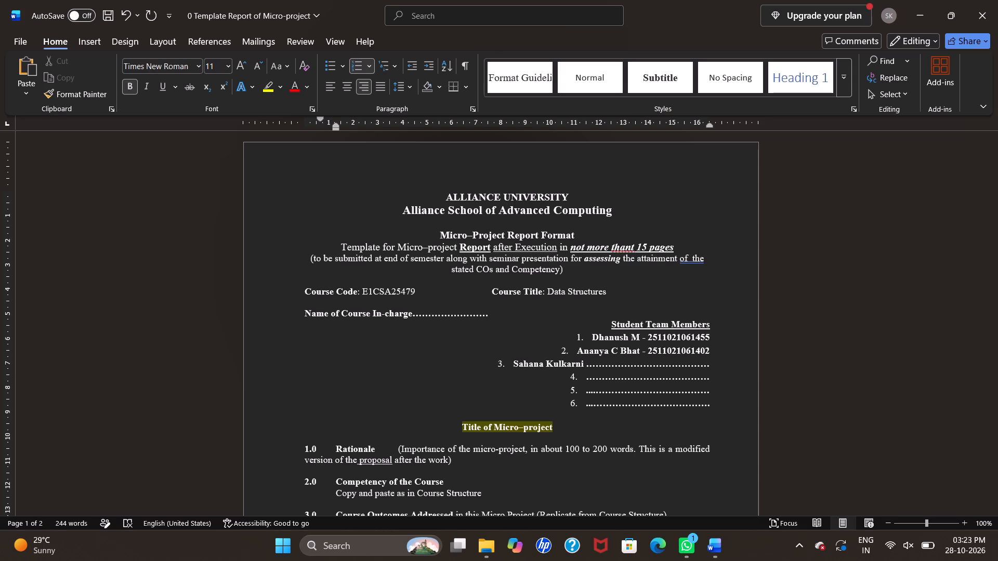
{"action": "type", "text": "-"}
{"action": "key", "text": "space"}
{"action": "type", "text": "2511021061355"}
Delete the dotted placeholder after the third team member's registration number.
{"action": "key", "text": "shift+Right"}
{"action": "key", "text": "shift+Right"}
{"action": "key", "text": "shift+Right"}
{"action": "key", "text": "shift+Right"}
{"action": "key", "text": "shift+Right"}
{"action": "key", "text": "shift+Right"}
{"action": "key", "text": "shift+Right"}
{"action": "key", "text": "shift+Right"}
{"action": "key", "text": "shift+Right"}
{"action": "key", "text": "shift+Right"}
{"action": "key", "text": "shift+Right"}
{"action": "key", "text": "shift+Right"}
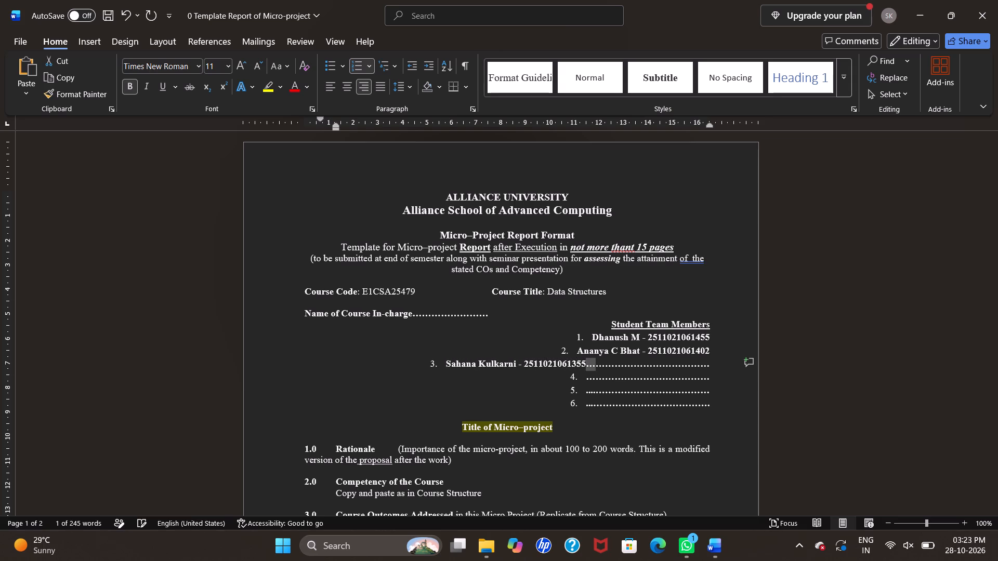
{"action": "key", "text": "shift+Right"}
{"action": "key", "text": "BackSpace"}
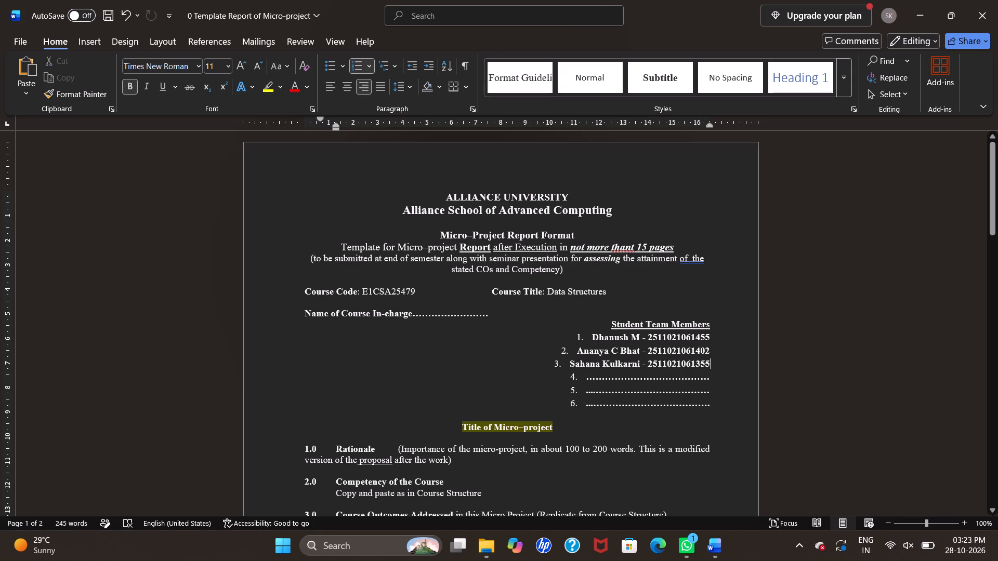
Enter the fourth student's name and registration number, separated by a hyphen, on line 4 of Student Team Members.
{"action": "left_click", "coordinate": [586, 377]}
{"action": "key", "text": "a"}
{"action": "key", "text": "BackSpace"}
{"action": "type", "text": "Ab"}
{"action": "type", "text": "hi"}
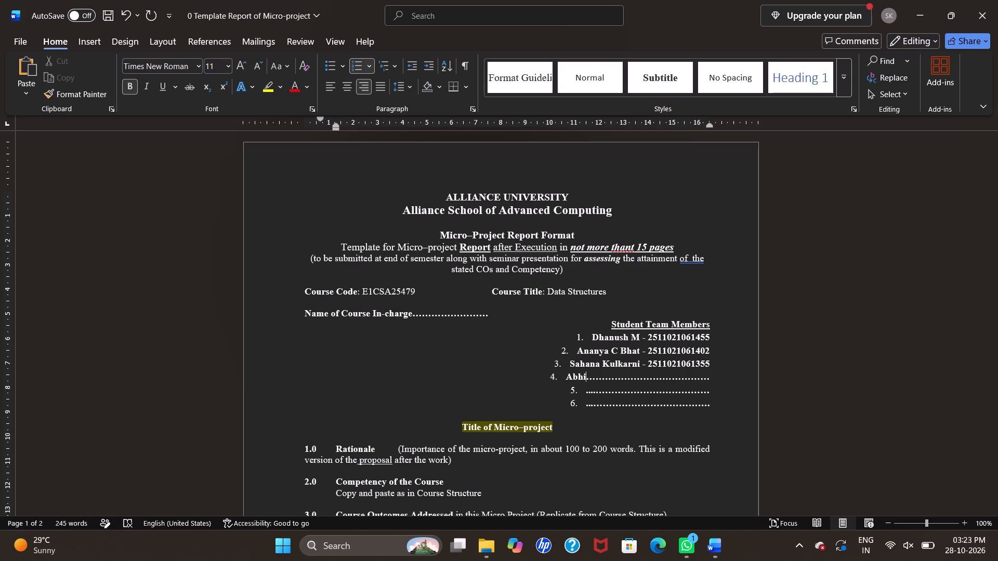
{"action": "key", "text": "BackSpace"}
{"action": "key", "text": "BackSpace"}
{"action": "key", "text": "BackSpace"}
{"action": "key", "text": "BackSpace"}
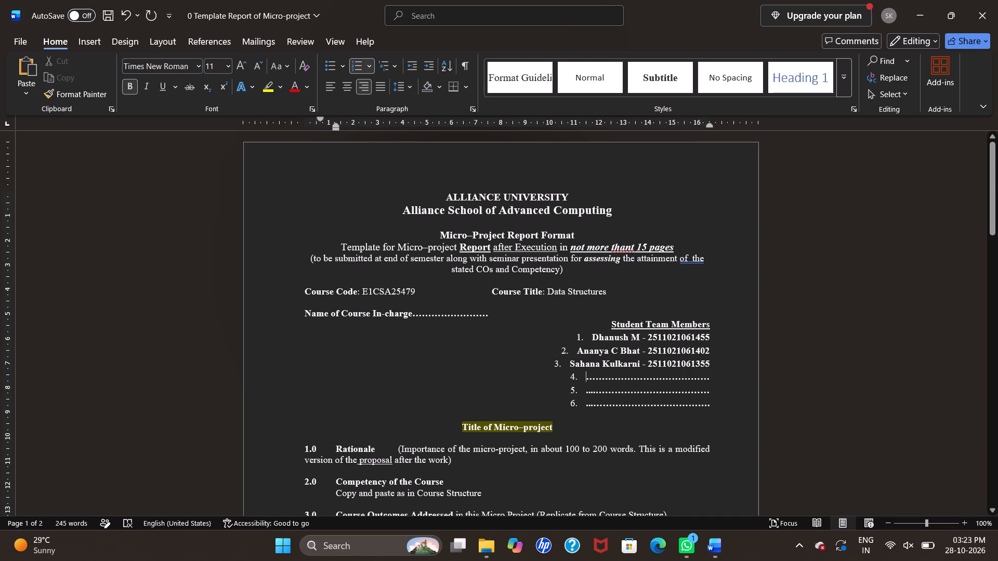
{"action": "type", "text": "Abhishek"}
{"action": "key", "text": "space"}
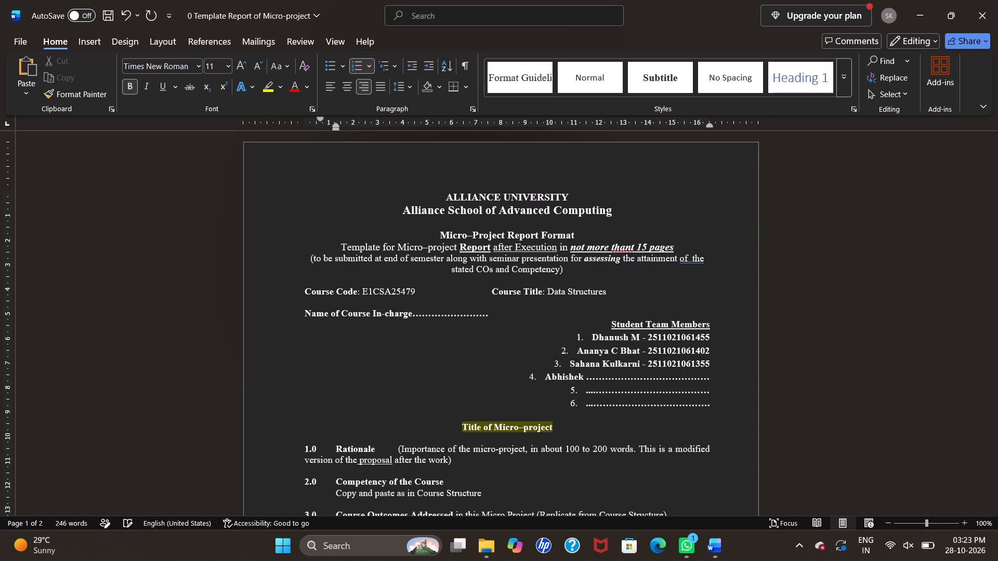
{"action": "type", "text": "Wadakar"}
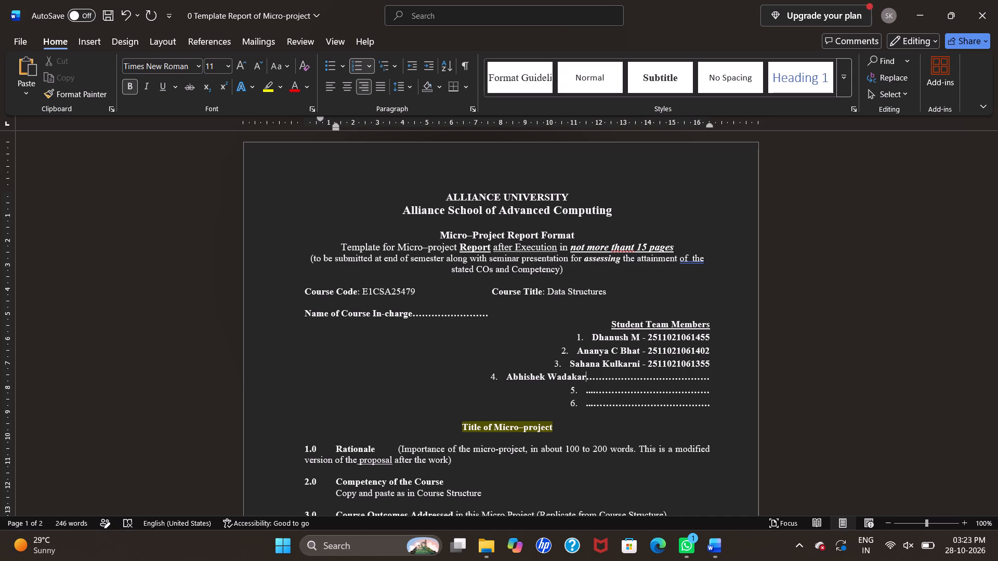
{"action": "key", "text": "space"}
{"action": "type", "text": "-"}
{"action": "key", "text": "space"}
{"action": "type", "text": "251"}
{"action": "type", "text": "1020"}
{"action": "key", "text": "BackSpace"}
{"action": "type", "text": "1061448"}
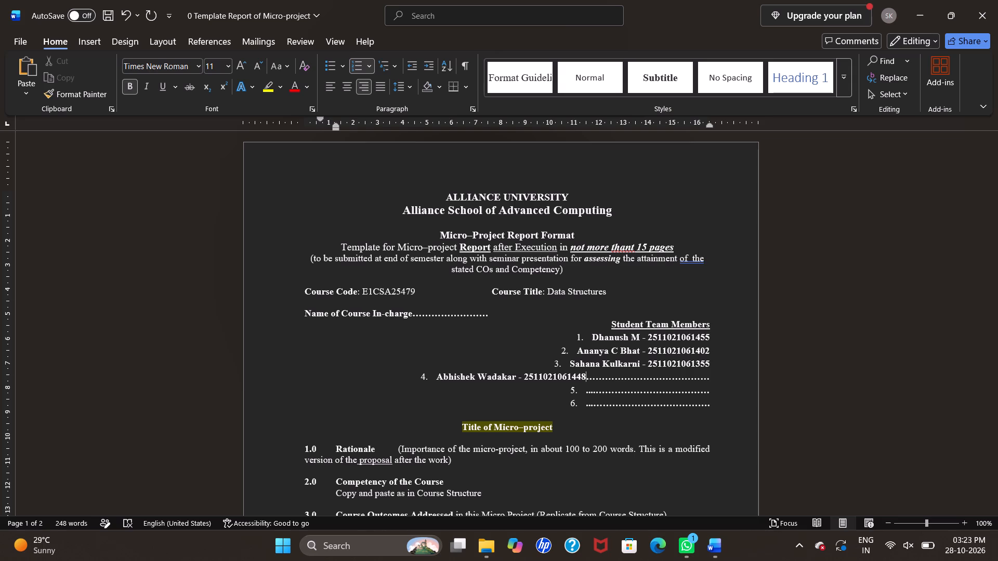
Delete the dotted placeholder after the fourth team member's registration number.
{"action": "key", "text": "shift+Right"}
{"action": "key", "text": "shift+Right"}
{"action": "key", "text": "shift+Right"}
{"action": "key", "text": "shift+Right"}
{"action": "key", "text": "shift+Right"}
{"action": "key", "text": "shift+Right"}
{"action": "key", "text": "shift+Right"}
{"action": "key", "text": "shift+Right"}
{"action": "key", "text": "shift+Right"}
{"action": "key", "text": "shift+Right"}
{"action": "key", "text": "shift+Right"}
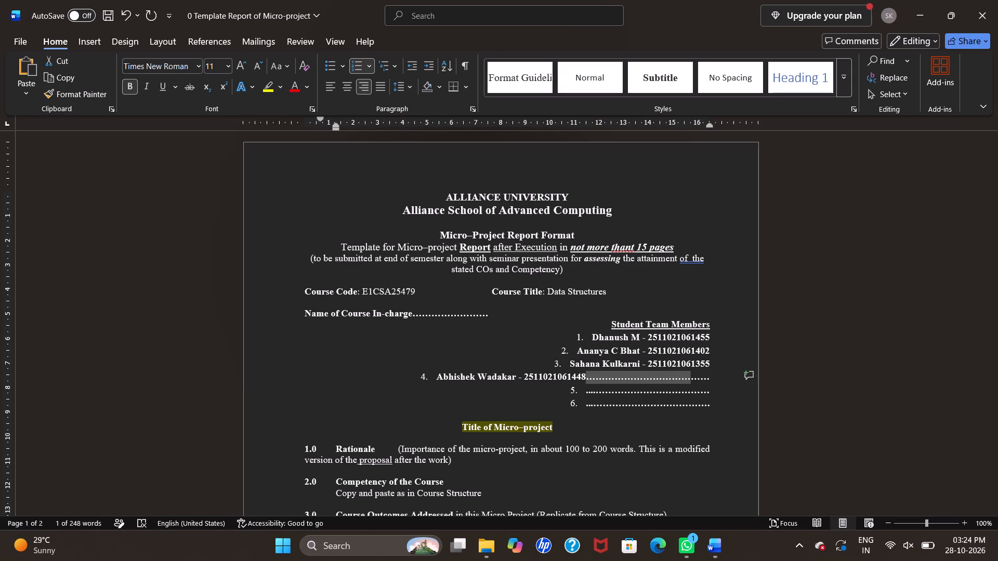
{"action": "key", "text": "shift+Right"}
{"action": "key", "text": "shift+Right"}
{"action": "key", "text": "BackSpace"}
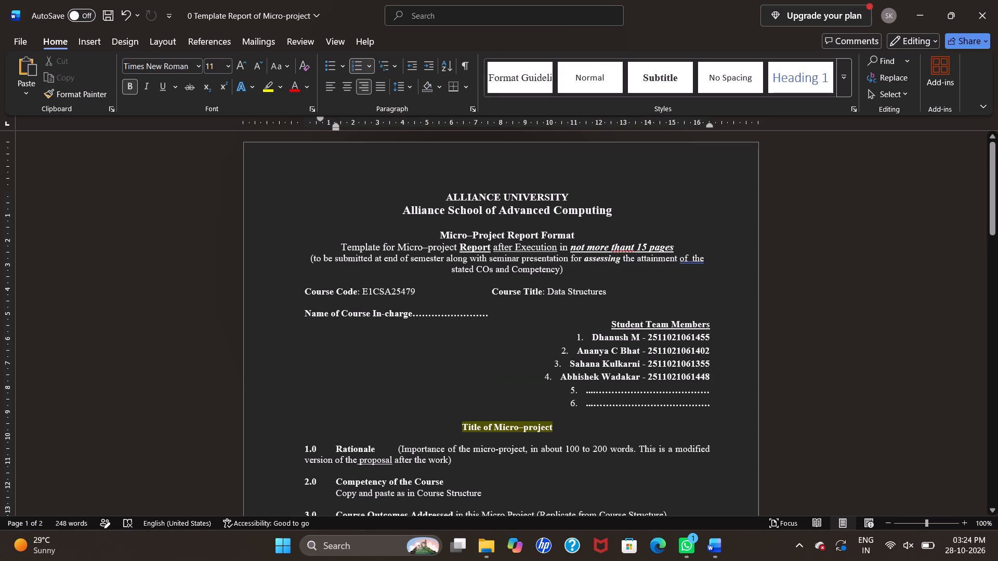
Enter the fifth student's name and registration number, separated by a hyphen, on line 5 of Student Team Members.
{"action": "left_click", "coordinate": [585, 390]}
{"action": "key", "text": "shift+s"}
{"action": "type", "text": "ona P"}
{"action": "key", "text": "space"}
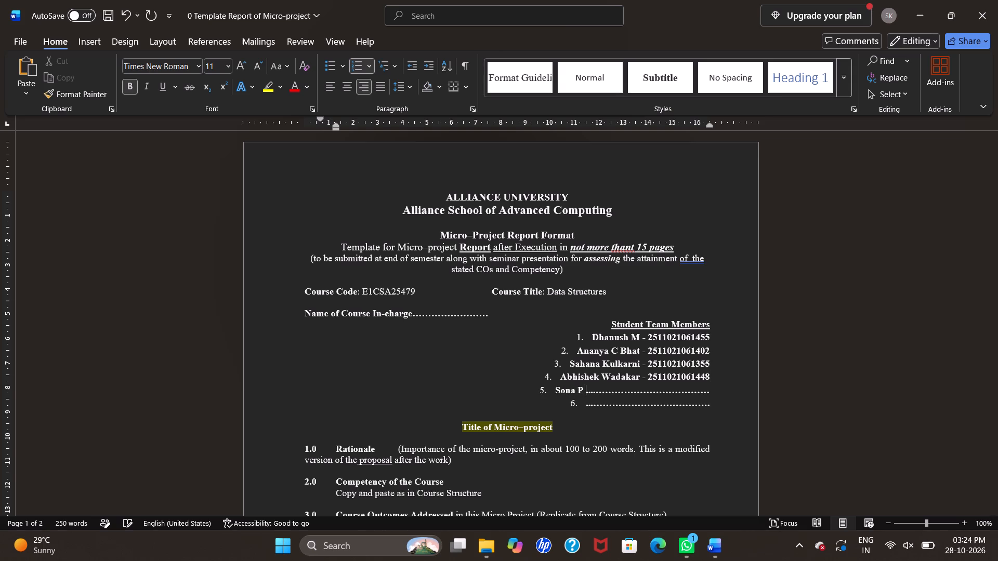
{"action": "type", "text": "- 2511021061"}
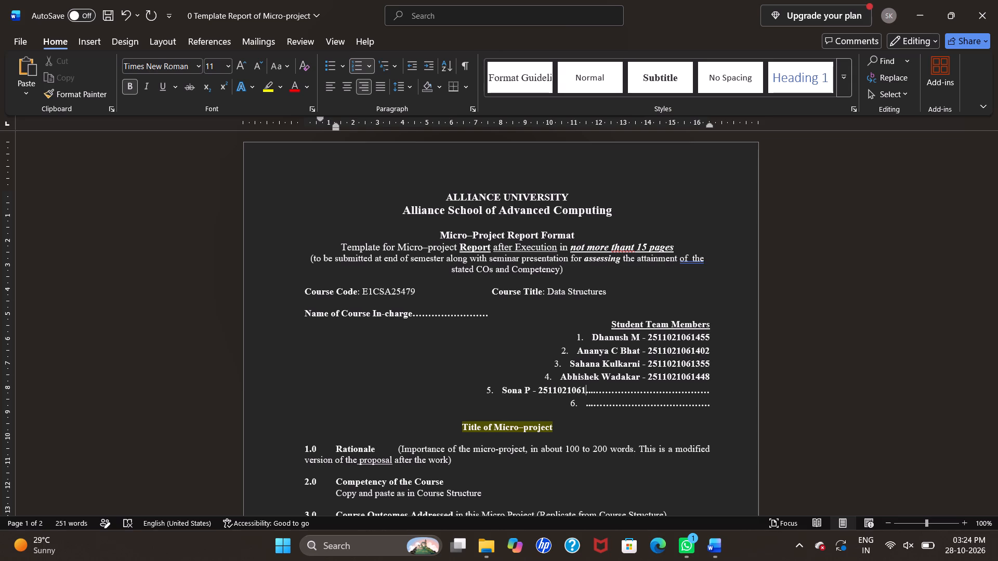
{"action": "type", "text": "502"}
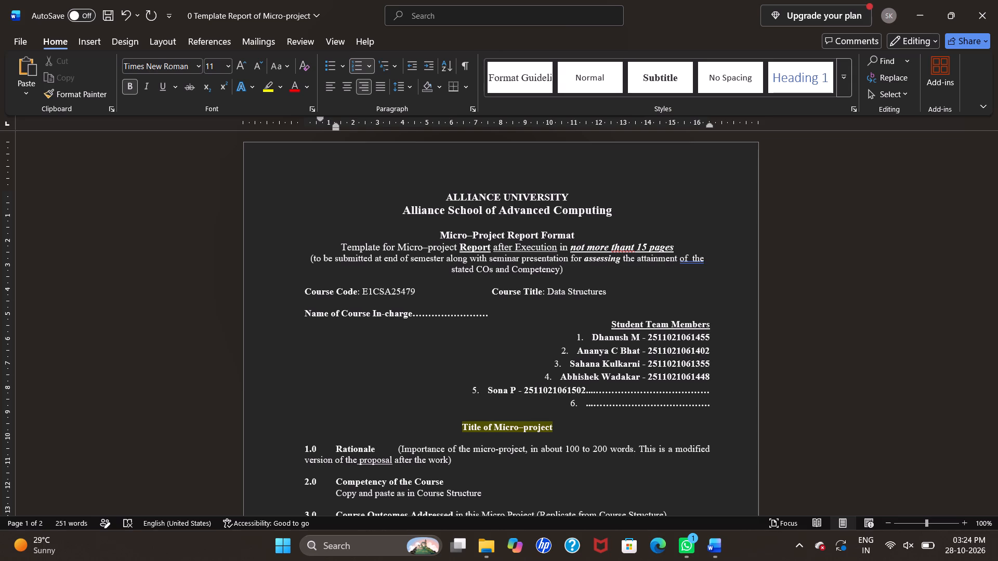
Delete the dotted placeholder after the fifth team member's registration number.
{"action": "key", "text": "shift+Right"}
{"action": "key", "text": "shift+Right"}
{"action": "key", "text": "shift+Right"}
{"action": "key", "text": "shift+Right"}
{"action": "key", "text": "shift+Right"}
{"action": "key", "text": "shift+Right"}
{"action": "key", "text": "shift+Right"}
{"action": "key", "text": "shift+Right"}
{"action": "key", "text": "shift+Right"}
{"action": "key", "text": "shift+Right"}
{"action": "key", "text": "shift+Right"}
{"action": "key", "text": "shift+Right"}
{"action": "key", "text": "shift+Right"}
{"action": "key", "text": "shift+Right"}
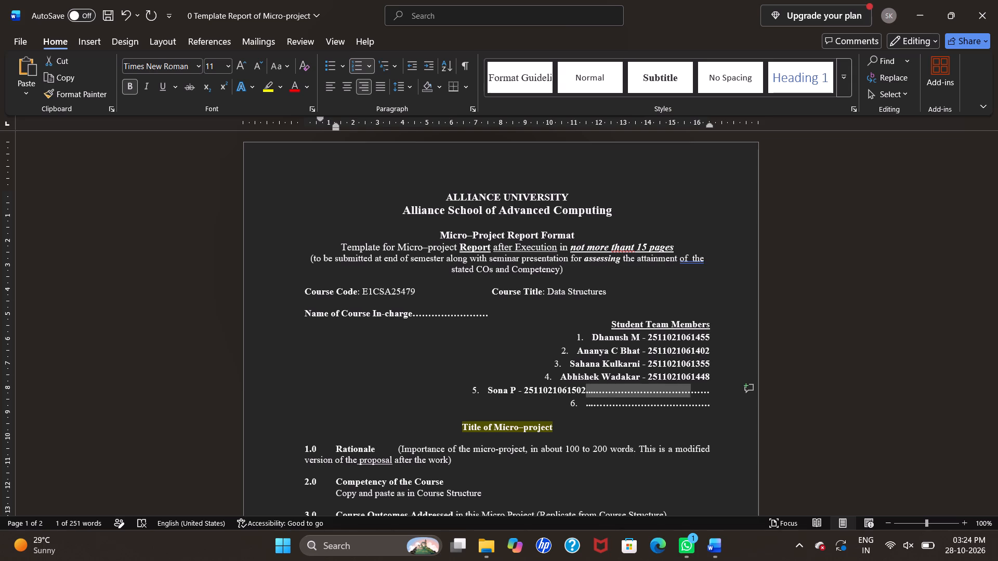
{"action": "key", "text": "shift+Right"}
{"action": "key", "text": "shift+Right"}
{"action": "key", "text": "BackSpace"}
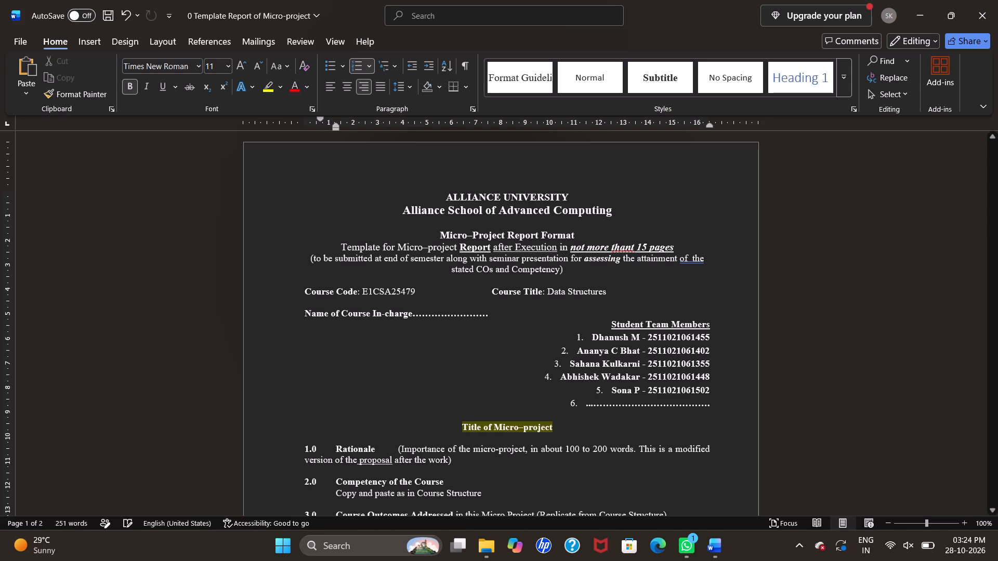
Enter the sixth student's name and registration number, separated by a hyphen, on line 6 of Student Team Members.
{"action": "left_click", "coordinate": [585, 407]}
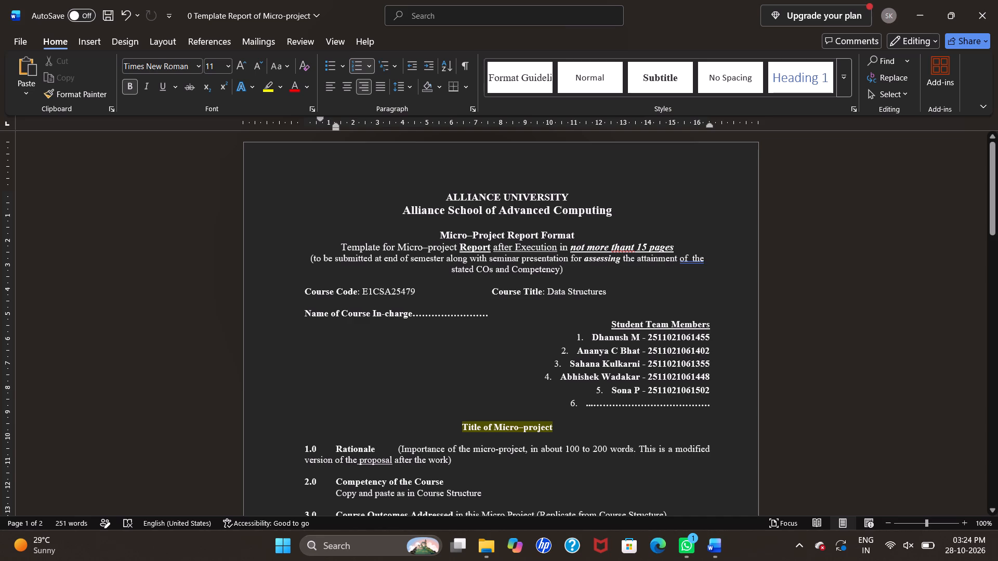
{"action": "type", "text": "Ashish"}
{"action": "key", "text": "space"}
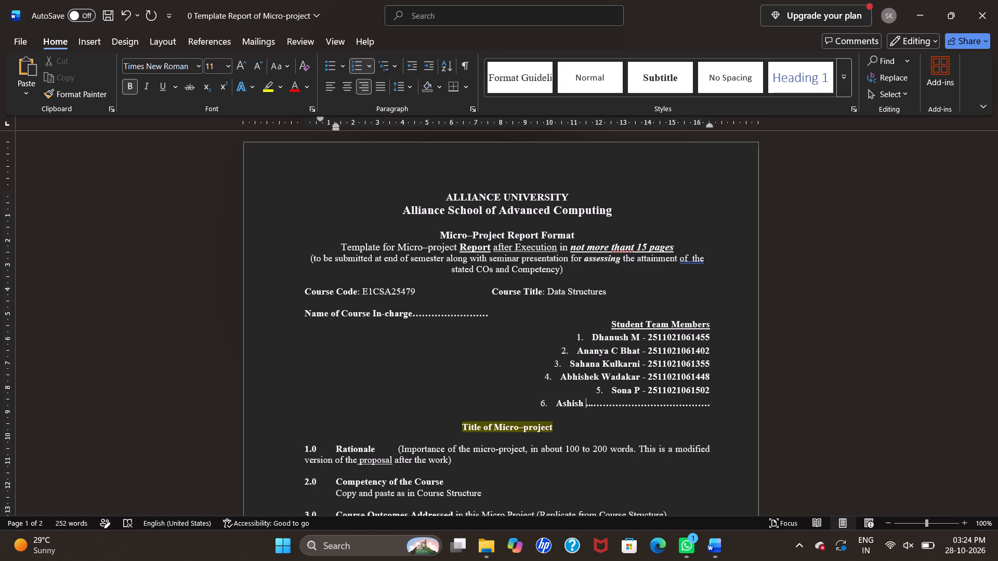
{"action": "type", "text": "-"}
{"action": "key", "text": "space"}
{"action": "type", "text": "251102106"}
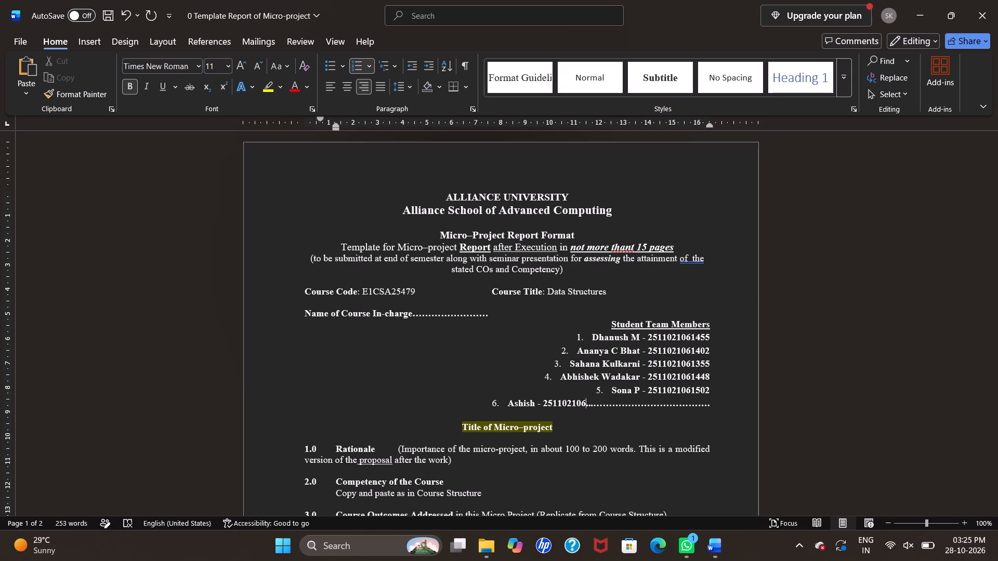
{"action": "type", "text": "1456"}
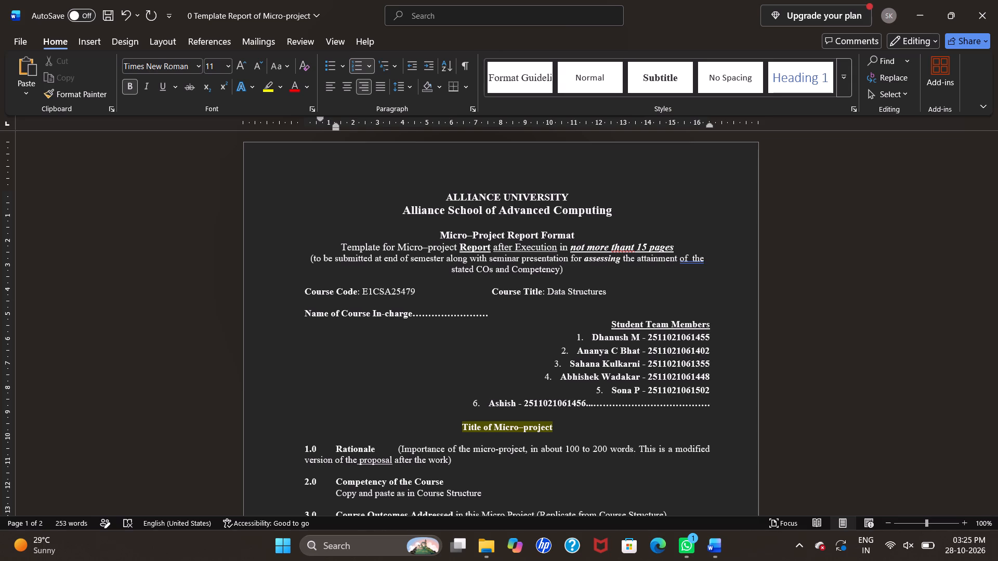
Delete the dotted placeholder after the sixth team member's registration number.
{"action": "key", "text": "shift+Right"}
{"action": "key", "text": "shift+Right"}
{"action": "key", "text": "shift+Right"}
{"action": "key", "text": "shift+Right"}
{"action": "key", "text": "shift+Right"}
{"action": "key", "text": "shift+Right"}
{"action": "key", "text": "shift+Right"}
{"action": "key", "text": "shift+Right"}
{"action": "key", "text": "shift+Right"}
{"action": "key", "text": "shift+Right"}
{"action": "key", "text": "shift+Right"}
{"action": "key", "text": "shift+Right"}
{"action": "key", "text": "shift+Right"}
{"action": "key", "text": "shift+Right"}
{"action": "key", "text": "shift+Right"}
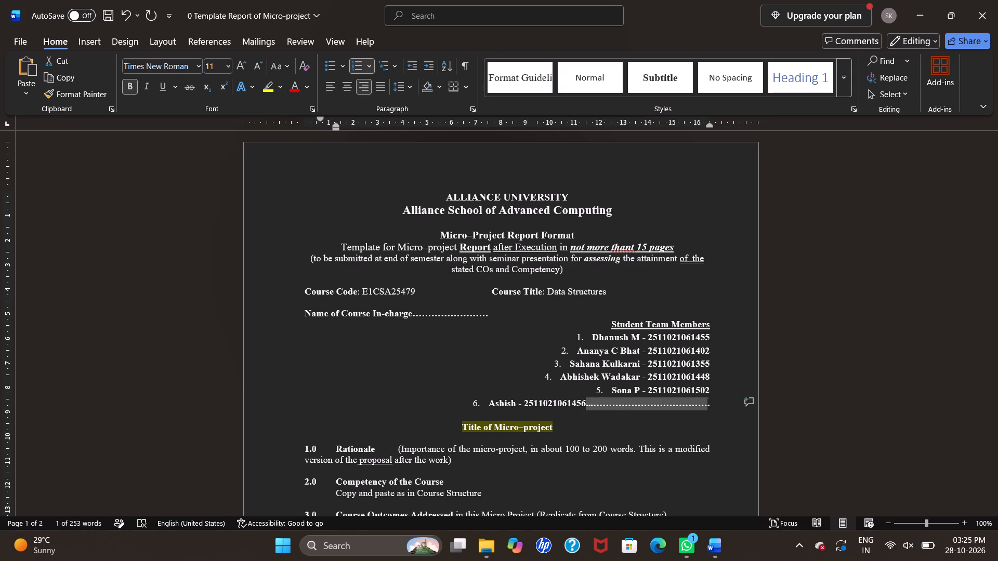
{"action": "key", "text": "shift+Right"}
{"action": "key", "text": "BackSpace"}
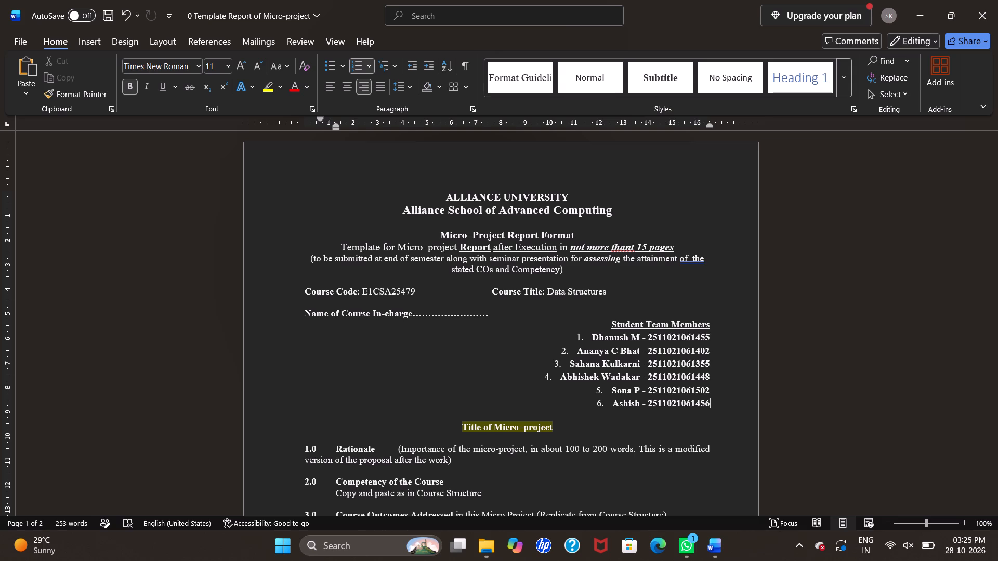
Undo all the Student Team Members entries, back to the template's six dotted placeholder lines.
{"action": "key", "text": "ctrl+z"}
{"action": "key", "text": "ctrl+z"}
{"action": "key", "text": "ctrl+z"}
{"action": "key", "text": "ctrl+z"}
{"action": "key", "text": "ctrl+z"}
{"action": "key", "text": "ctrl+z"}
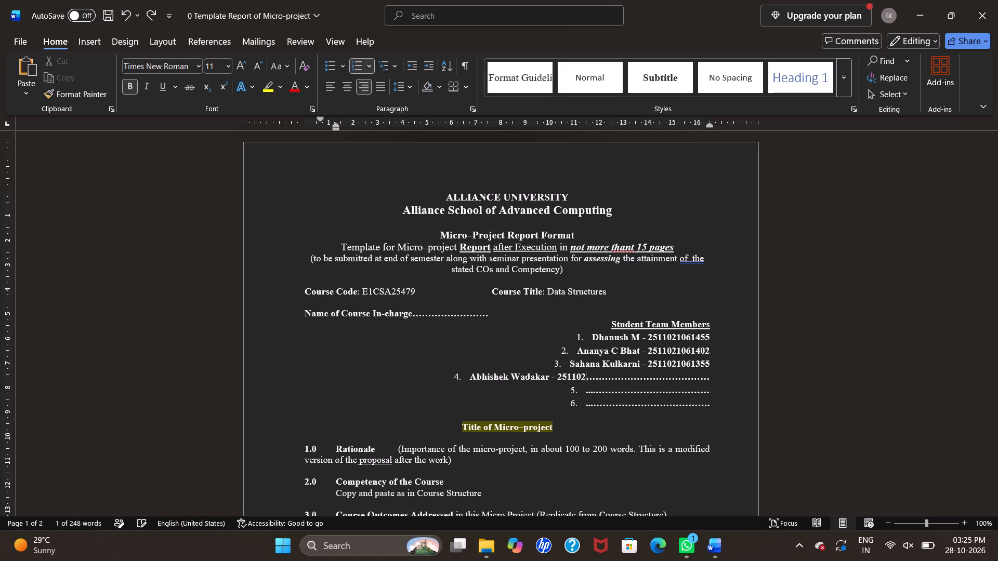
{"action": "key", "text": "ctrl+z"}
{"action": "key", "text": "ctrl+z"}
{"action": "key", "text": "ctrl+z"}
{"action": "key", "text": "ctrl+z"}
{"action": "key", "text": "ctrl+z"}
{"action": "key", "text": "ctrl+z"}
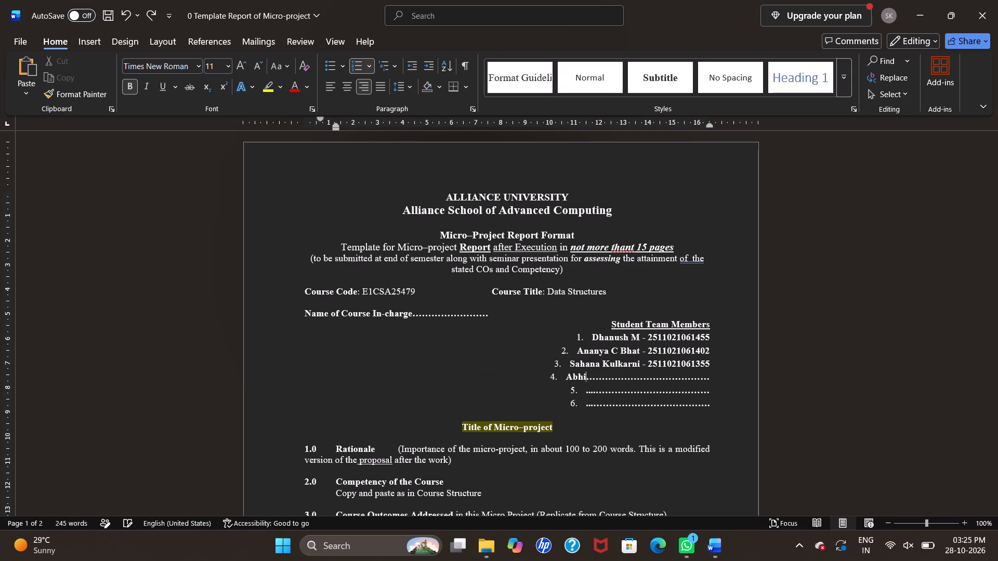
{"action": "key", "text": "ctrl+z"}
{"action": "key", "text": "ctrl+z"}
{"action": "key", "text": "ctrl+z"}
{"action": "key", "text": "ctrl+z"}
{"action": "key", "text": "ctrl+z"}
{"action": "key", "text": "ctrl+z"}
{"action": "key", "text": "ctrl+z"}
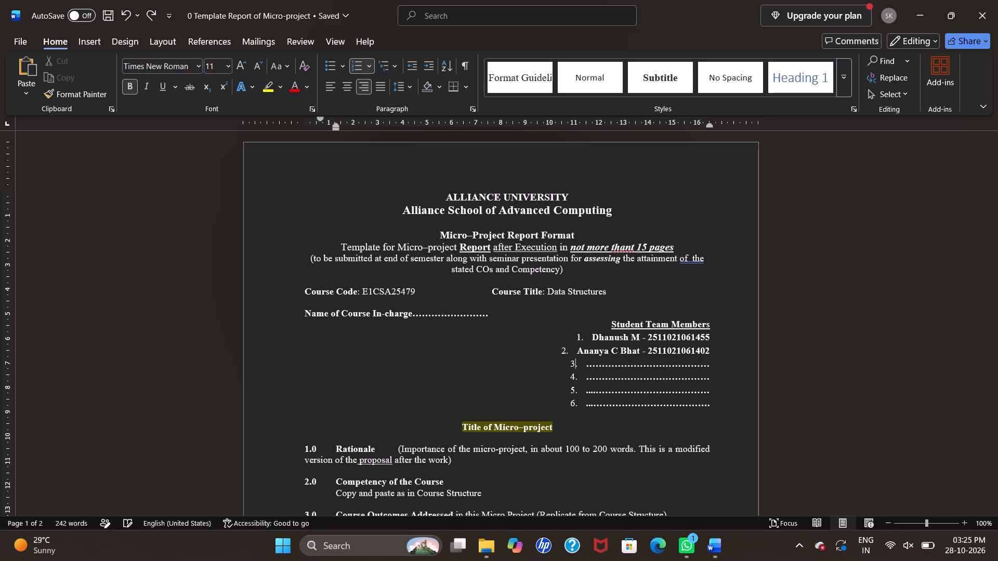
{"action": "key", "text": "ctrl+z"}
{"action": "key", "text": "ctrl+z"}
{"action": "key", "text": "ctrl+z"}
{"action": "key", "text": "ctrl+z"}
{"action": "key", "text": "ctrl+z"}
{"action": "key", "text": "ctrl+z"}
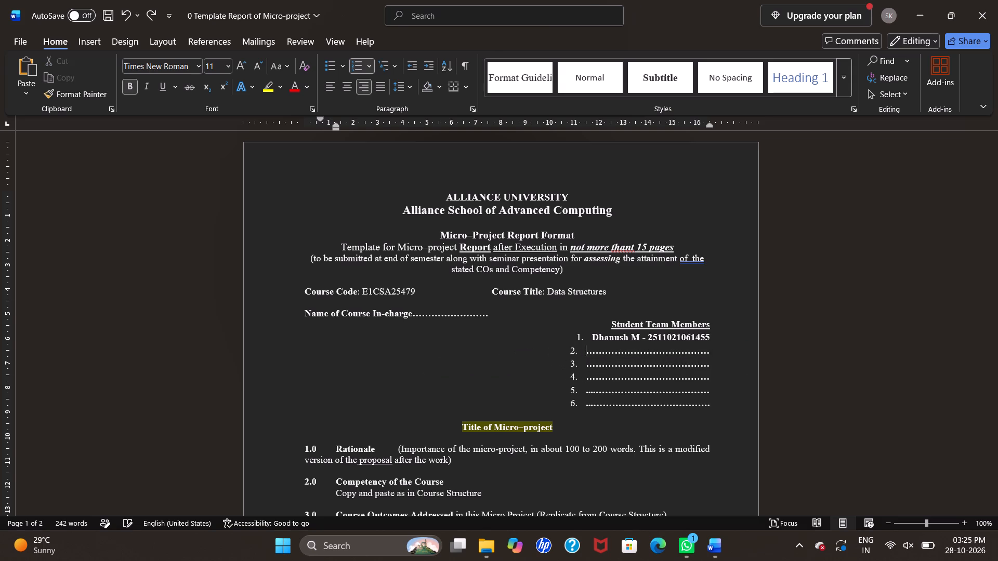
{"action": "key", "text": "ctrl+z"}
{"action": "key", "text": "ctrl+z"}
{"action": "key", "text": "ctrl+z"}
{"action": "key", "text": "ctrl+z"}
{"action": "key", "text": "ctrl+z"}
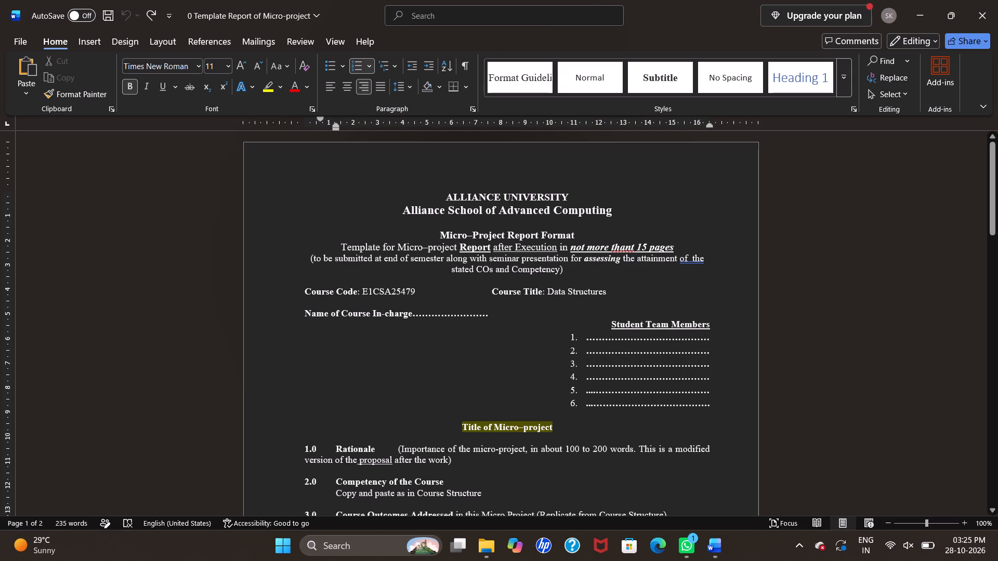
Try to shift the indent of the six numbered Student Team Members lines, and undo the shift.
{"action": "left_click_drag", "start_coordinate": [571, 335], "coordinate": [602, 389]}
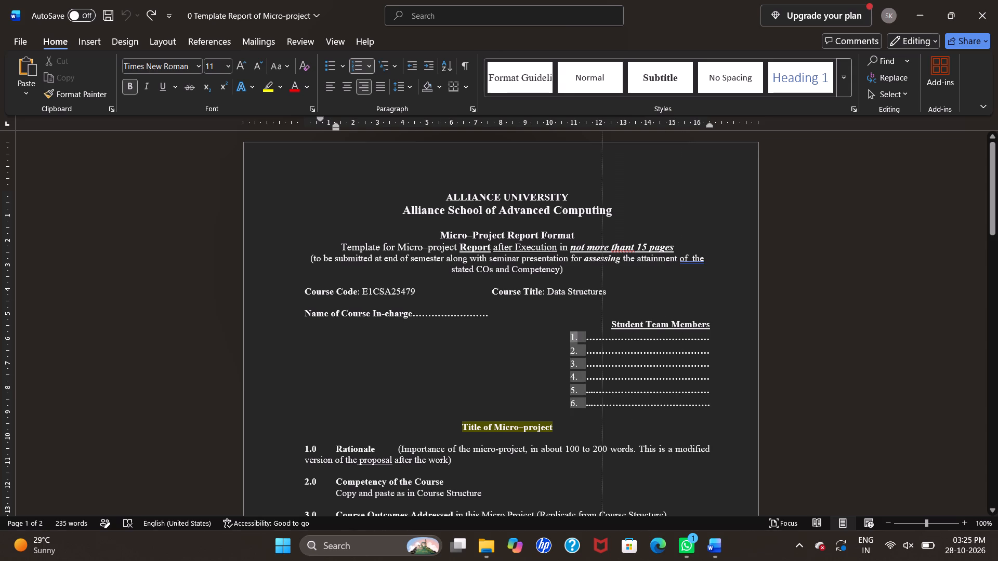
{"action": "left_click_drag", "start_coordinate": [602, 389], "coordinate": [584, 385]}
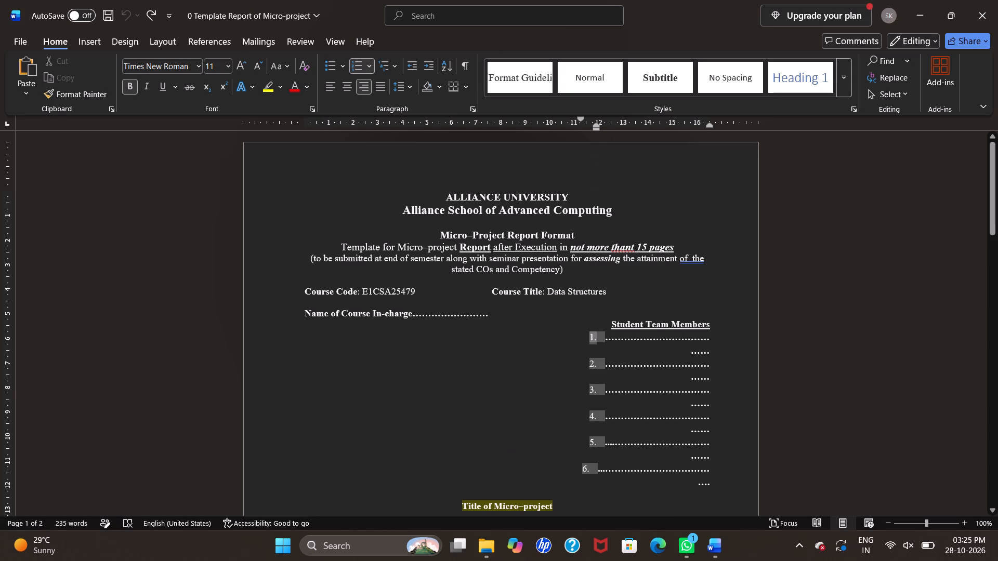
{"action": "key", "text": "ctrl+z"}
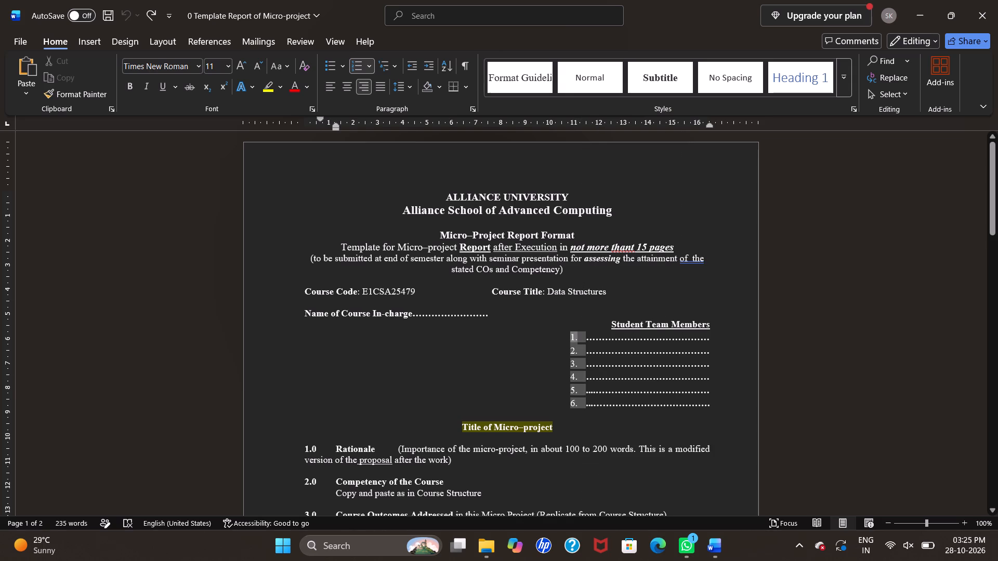
Delete all six numbered dotted placeholder lines under the Student Team Members heading.
{"action": "left_click", "coordinate": [587, 337]}
{"action": "left_click_drag", "start_coordinate": [587, 337], "coordinate": [679, 380]}
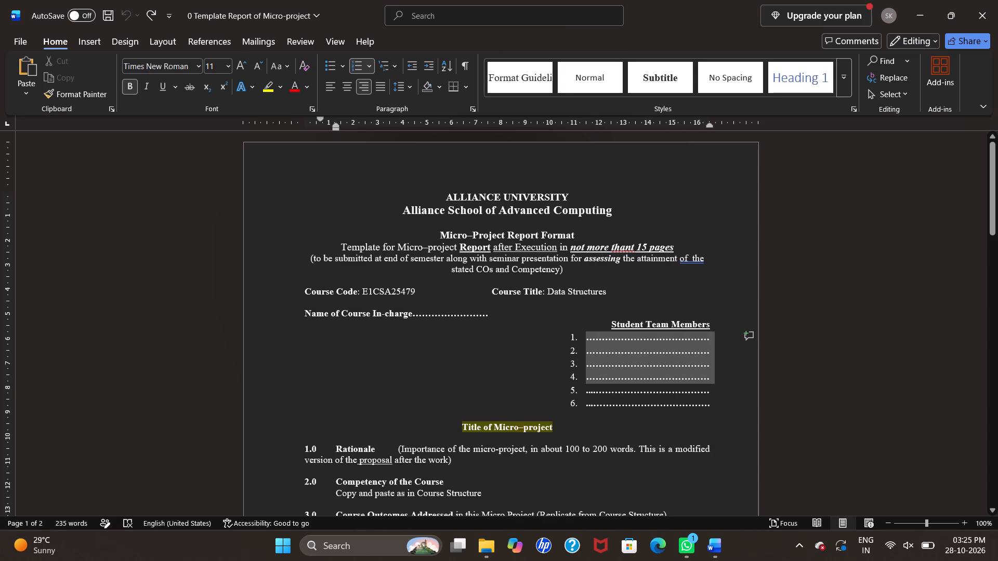
{"action": "left_click_drag", "start_coordinate": [679, 380], "coordinate": [709, 398]}
{"action": "key", "text": "BackSpace"}
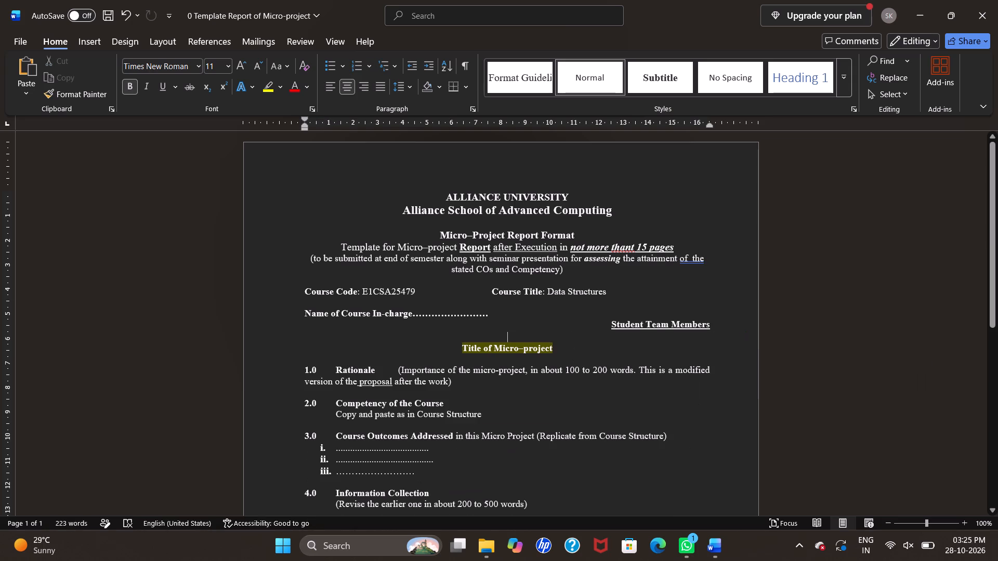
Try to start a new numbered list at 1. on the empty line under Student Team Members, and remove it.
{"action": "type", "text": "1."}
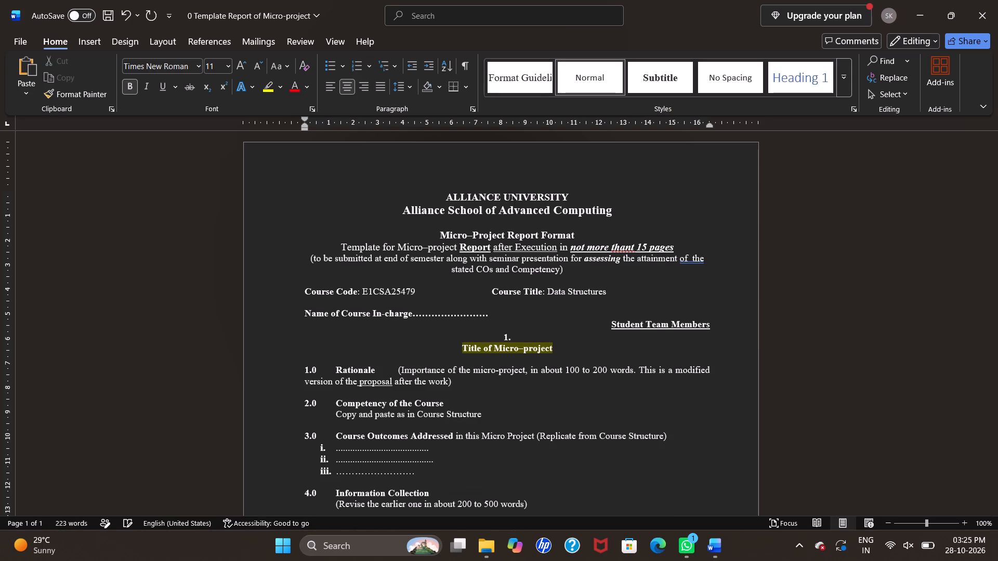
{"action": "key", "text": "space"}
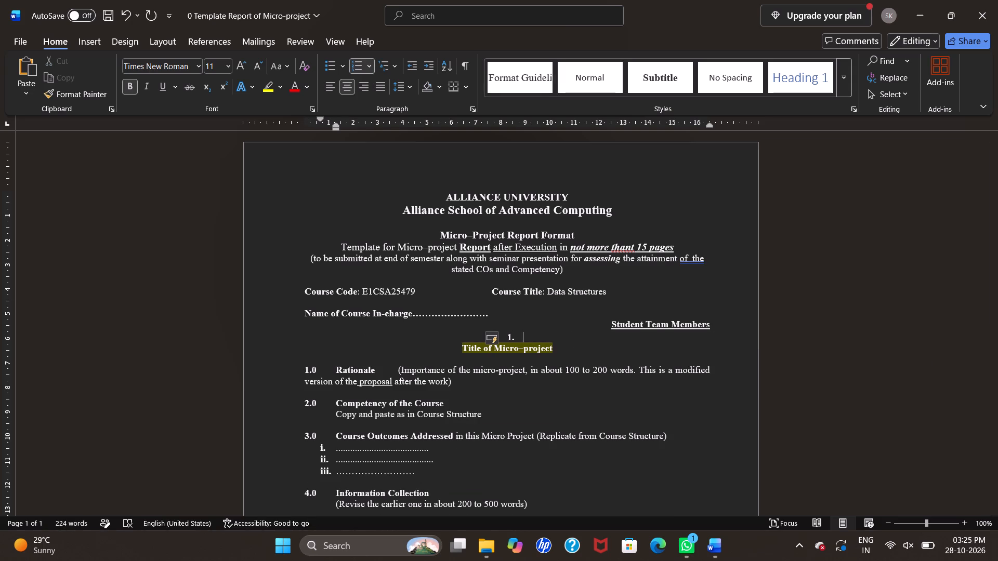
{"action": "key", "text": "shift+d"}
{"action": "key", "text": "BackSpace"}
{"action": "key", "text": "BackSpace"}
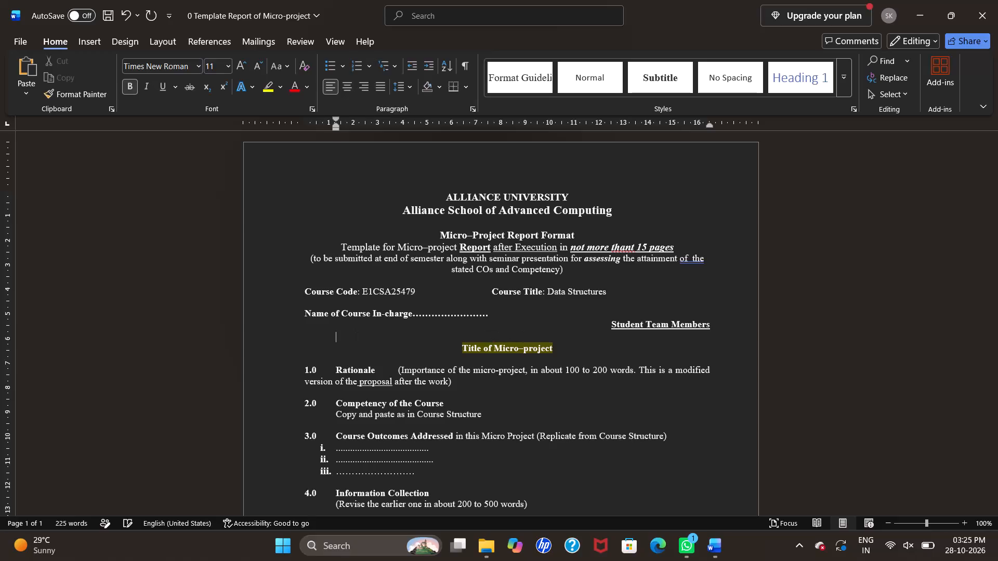
Indent the empty line under Student Team Members by eight tab stops, leaving the line without text.
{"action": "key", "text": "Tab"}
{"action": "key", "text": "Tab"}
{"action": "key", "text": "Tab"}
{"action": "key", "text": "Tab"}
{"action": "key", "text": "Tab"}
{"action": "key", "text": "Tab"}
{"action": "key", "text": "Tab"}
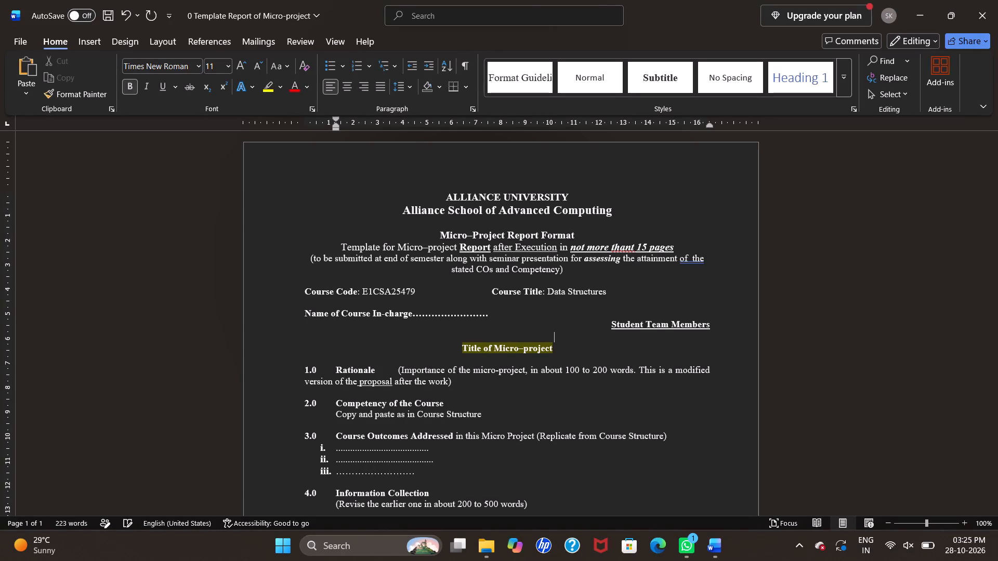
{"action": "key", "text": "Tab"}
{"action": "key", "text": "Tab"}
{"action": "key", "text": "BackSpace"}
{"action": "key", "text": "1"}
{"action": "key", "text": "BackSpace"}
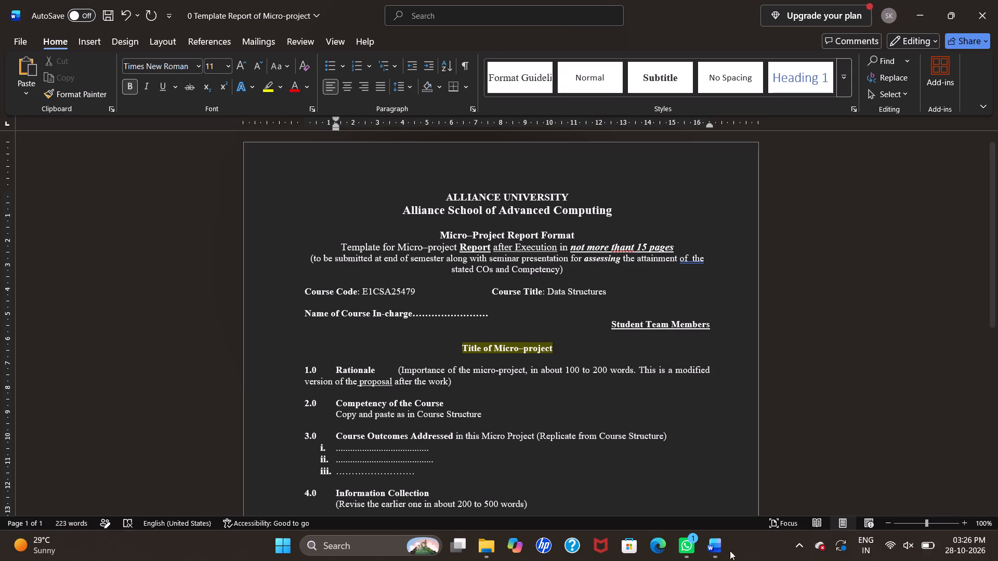
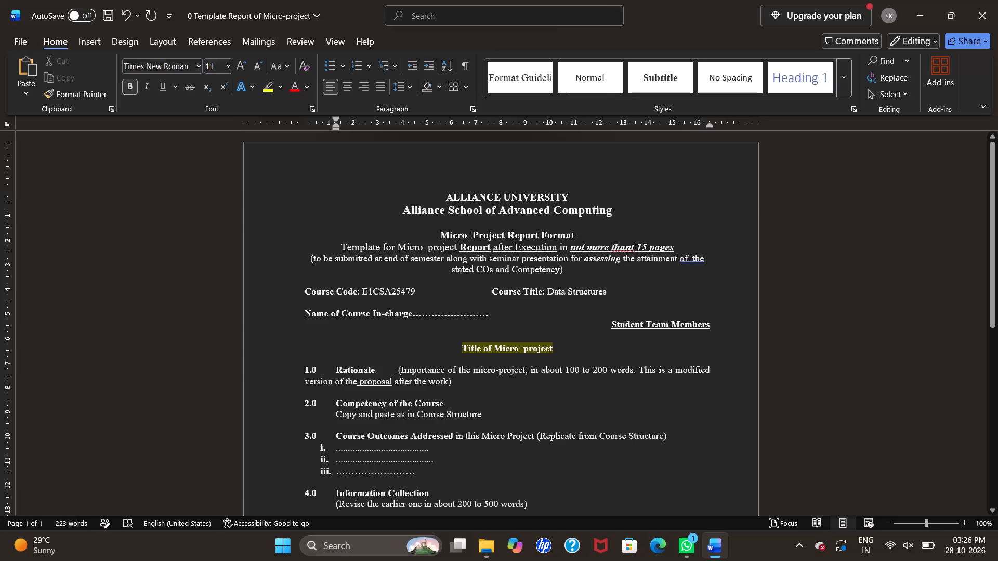
Paste the list of six team members with their roll numbers on the empty line under Student Team Members.
{"action": "key", "text": "ctrl+v"}
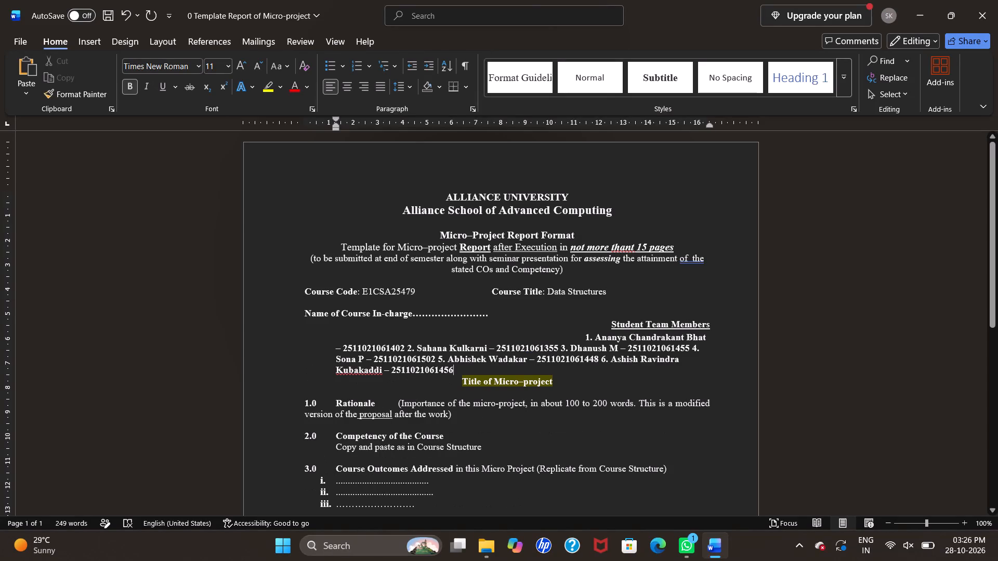
Insert a line break after the first member's name and indent the list's following lines six steps, to about 9 cm.
{"action": "left_click", "coordinate": [708, 338]}
{"action": "key", "text": "shift+Return"}
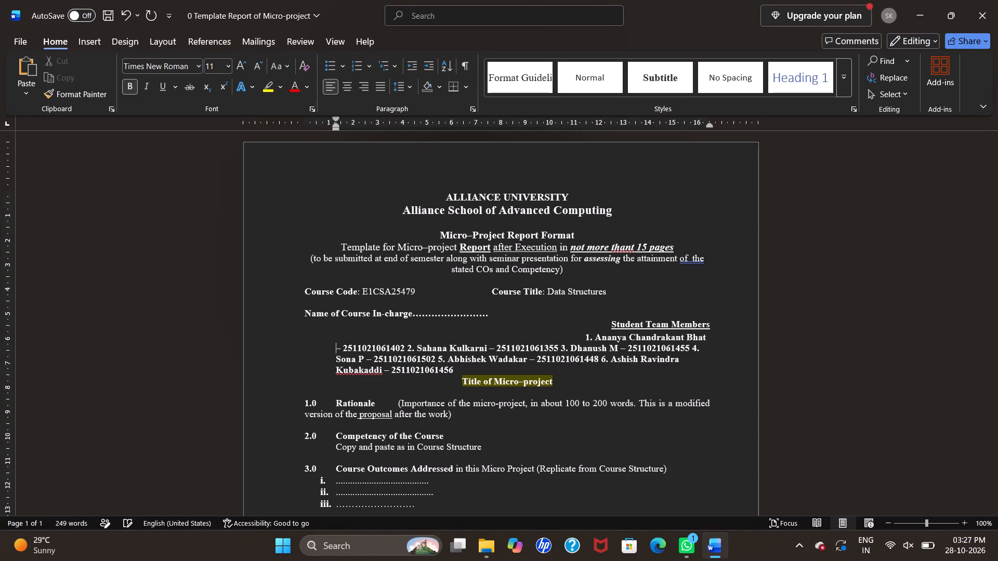
{"action": "key", "text": "Tab"}
{"action": "key", "text": "Tab"}
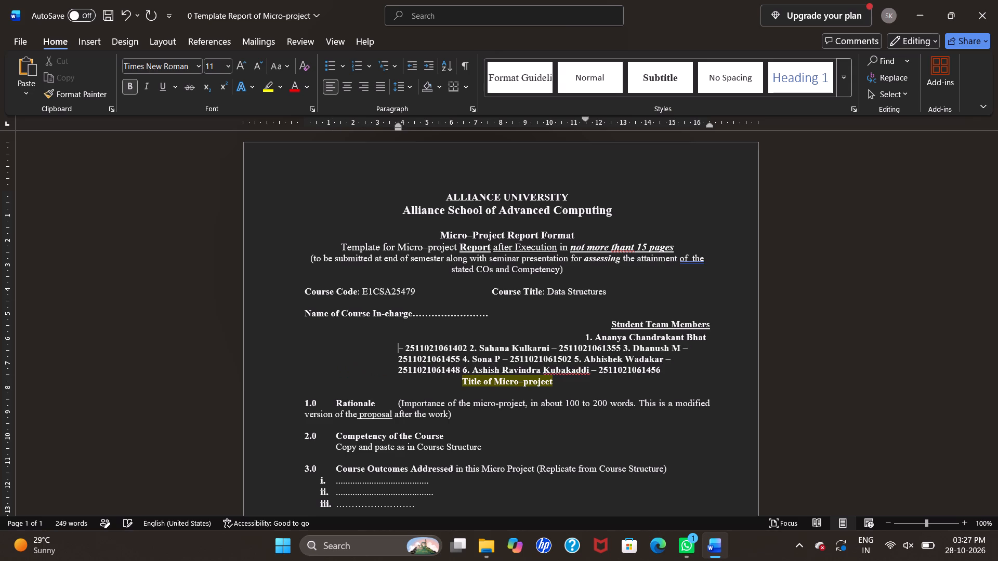
{"action": "key", "text": "Tab"}
{"action": "key", "text": "Tab"}
{"action": "key", "text": "Tab"}
{"action": "key", "text": "Tab"}
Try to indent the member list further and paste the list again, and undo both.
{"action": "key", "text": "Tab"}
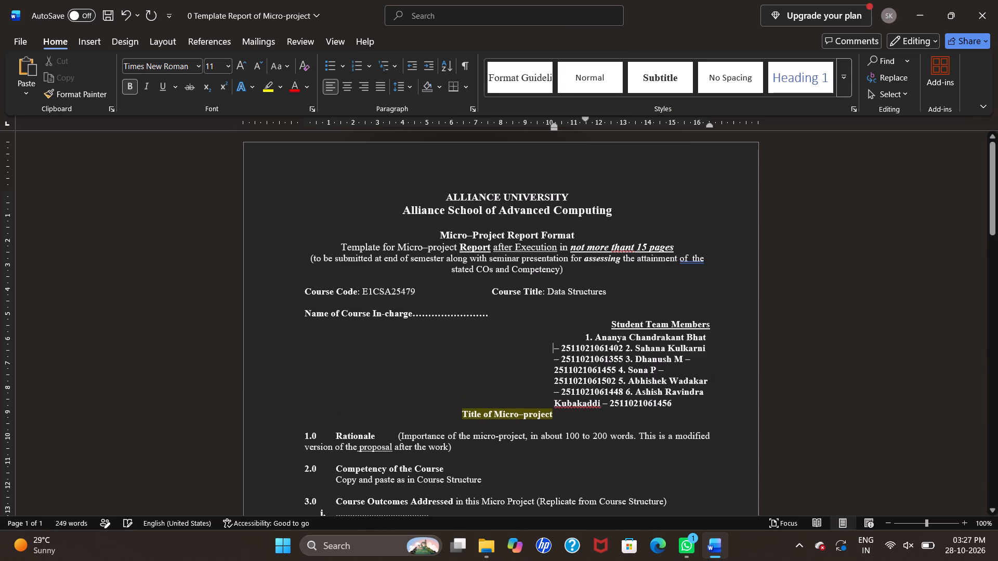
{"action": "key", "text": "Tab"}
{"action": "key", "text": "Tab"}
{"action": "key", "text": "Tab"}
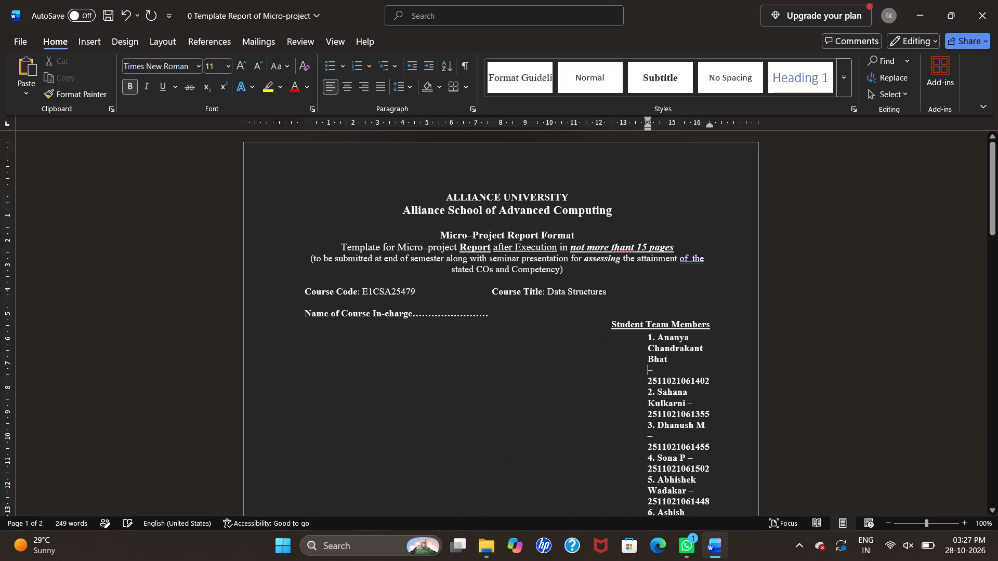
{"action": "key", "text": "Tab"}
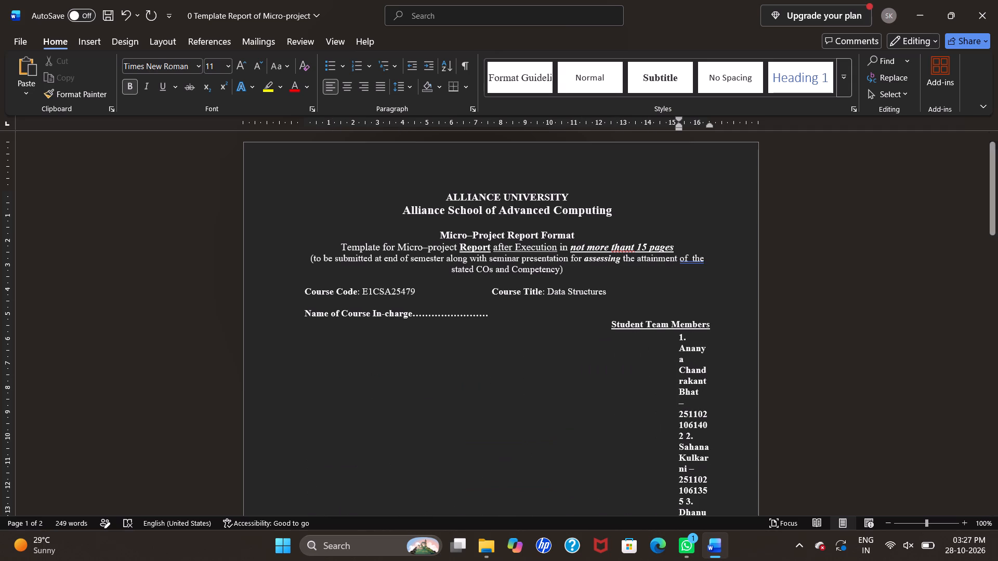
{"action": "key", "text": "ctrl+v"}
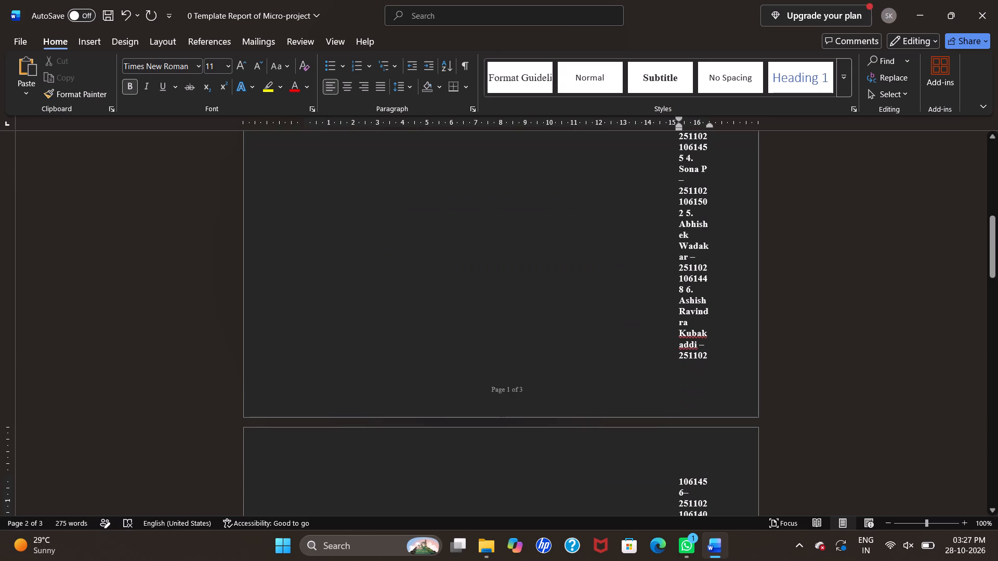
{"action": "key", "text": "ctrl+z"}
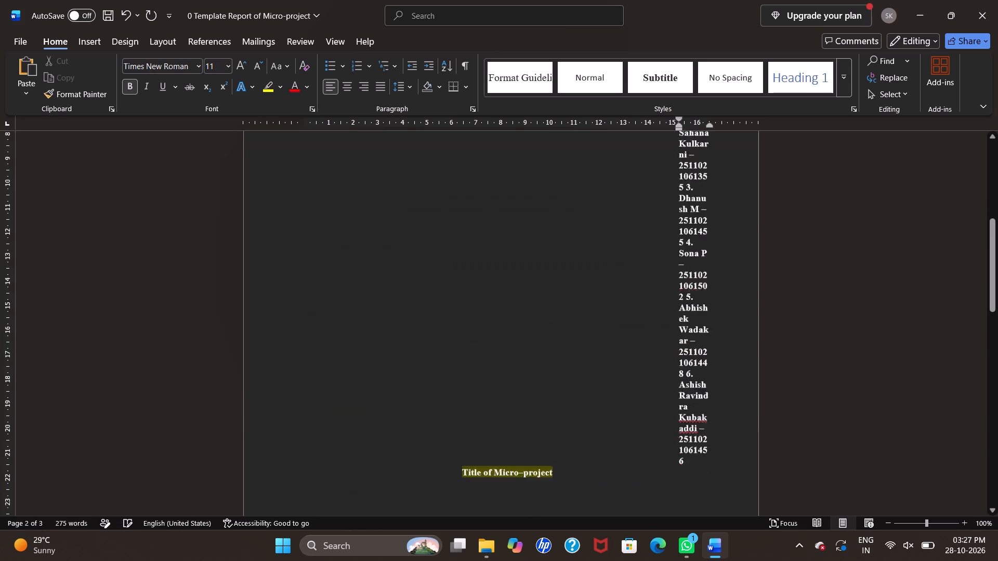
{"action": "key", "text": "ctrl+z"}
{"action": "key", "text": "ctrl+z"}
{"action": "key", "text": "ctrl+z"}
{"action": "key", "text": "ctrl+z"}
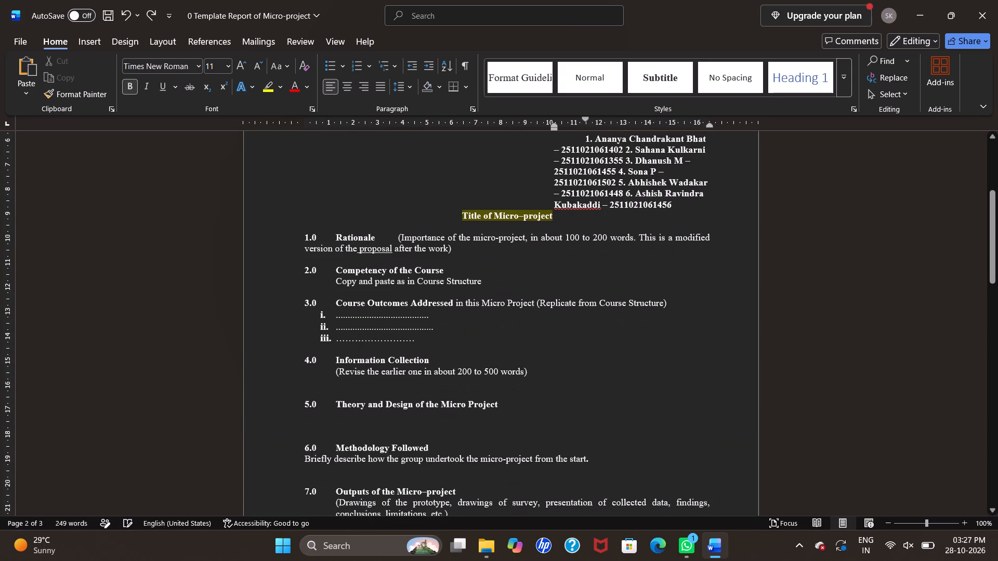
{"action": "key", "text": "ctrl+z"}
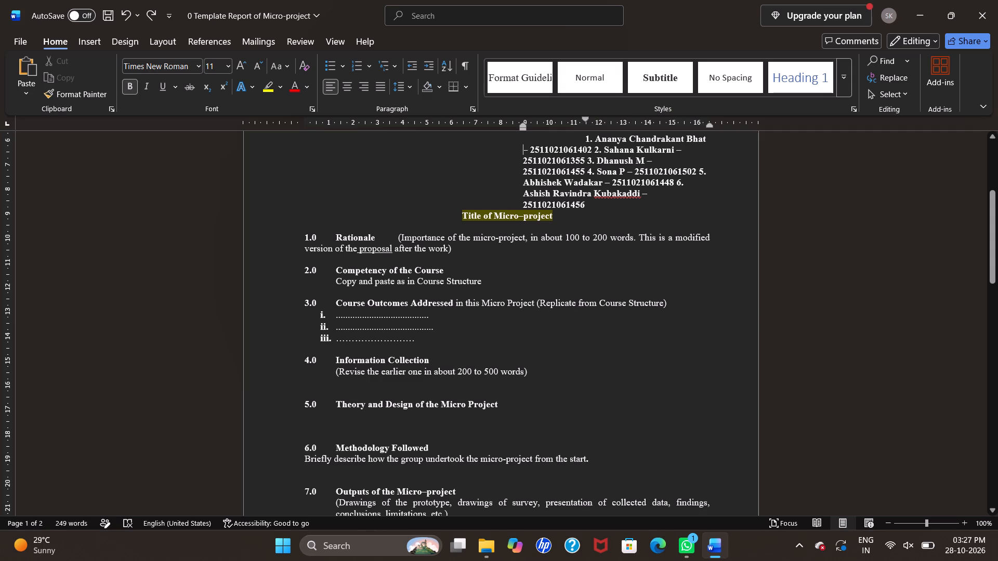
Start the entries of team members 2 and 3 on new lines of their own.
{"action": "left_click", "coordinate": [596, 147]}
{"action": "key", "text": "Return"}
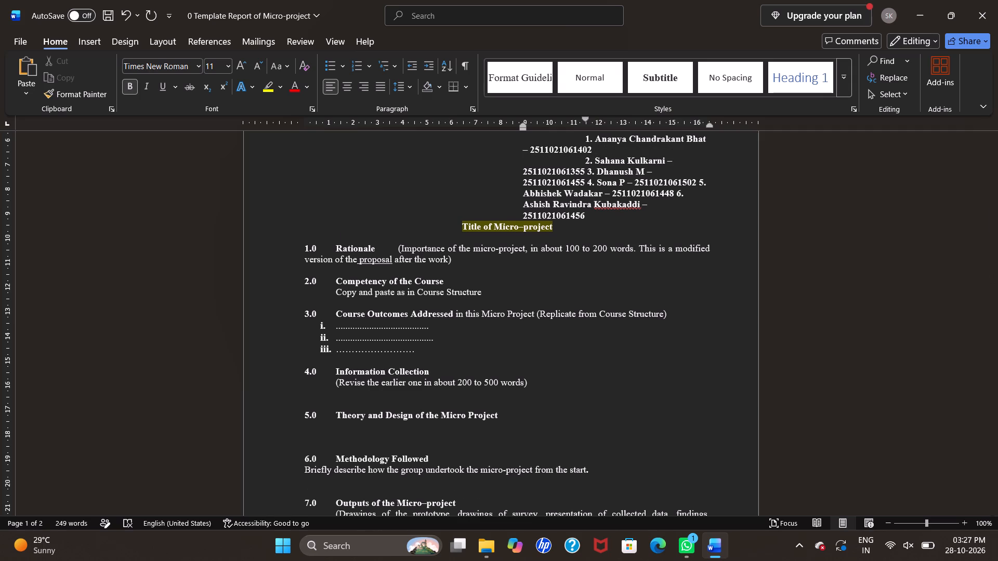
{"action": "key", "text": "Down"}
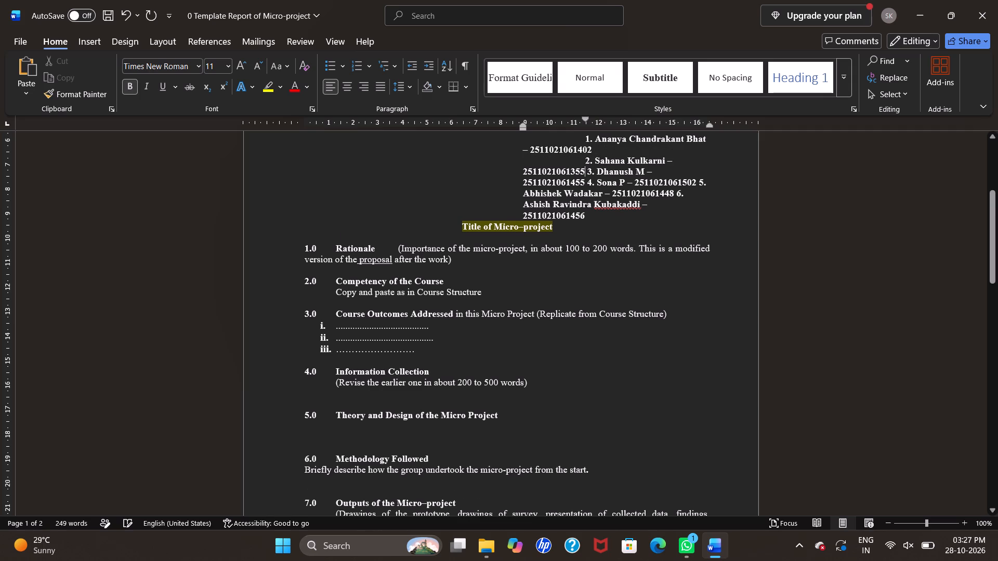
{"action": "key", "text": "shift+Return"}
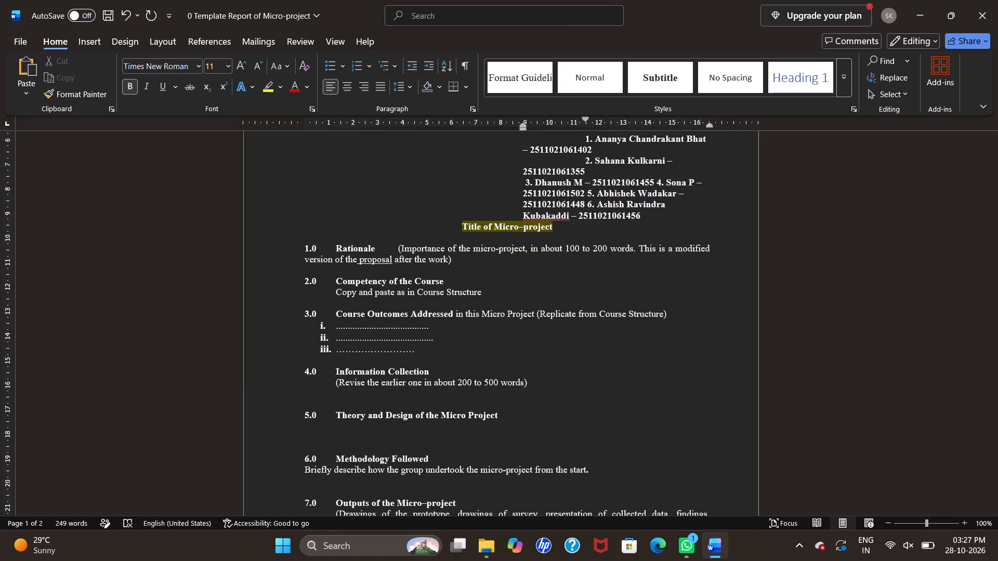
Start the entries of team members 4, 5 and 6 on new lines of their own.
{"action": "key", "text": "Down"}
{"action": "key", "text": "Right"}
{"action": "key", "text": "Right"}
{"action": "key", "text": "Right"}
{"action": "key", "text": "Right"}
{"action": "key", "text": "Right"}
{"action": "key", "text": "Right"}
{"action": "key", "text": "Right"}
{"action": "key", "text": "Right"}
{"action": "key", "text": "Right"}
{"action": "key", "text": "Right"}
{"action": "key", "text": "Right"}
{"action": "key", "text": "Right"}
{"action": "key", "text": "Right"}
{"action": "key", "text": "Right"}
{"action": "key", "text": "Right"}
{"action": "key", "text": "Right"}
{"action": "key", "text": "Right"}
{"action": "key", "text": "Right"}
{"action": "key", "text": "Right"}
{"action": "left_click", "coordinate": [657, 181]}
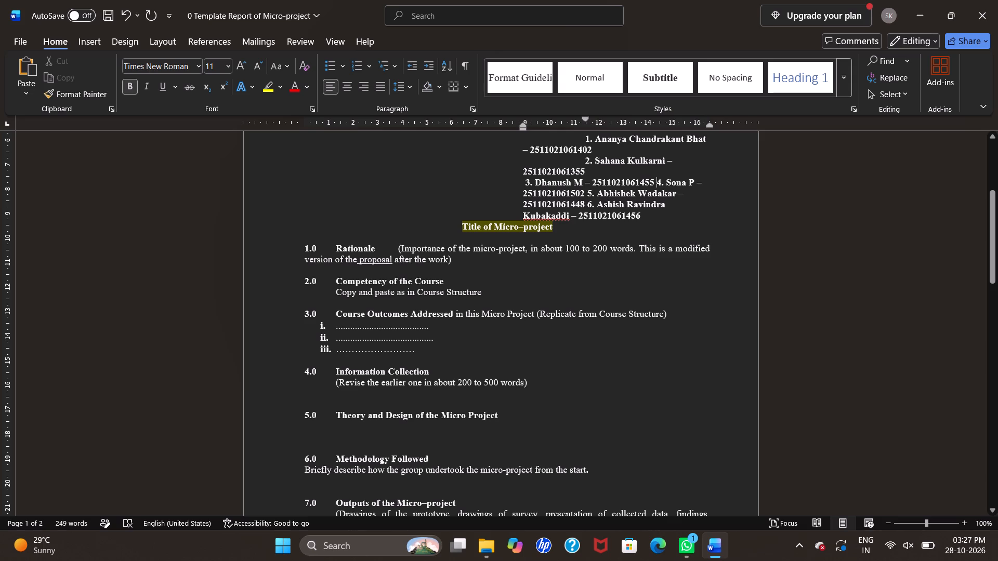
{"action": "key", "text": "shift+Return"}
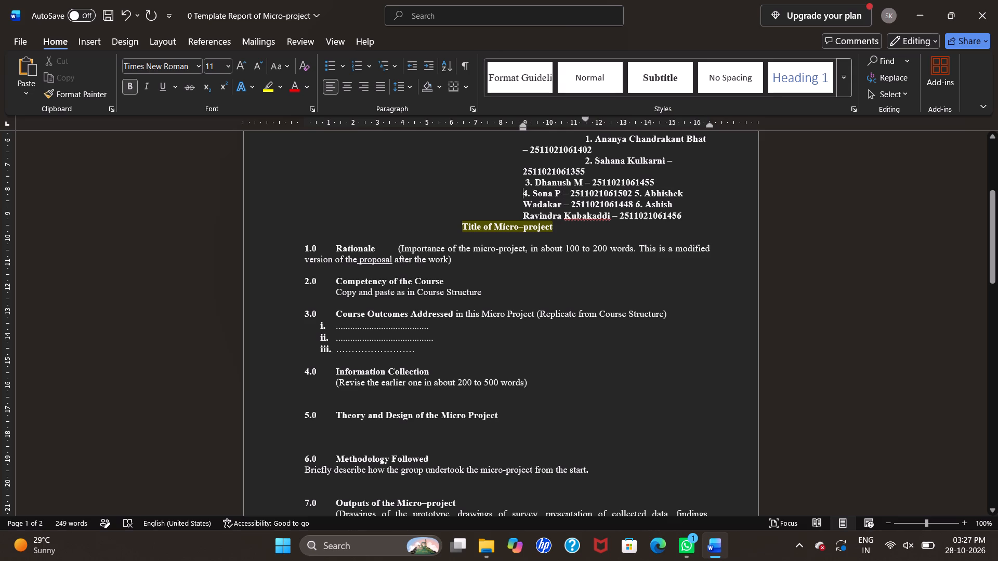
{"action": "left_click", "coordinate": [631, 192]}
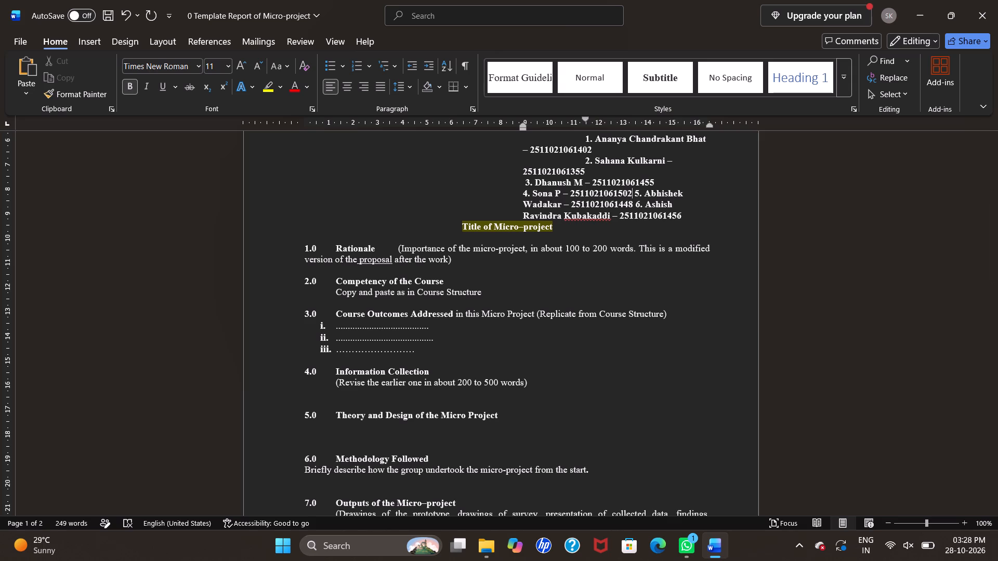
{"action": "key", "text": "shift+Return"}
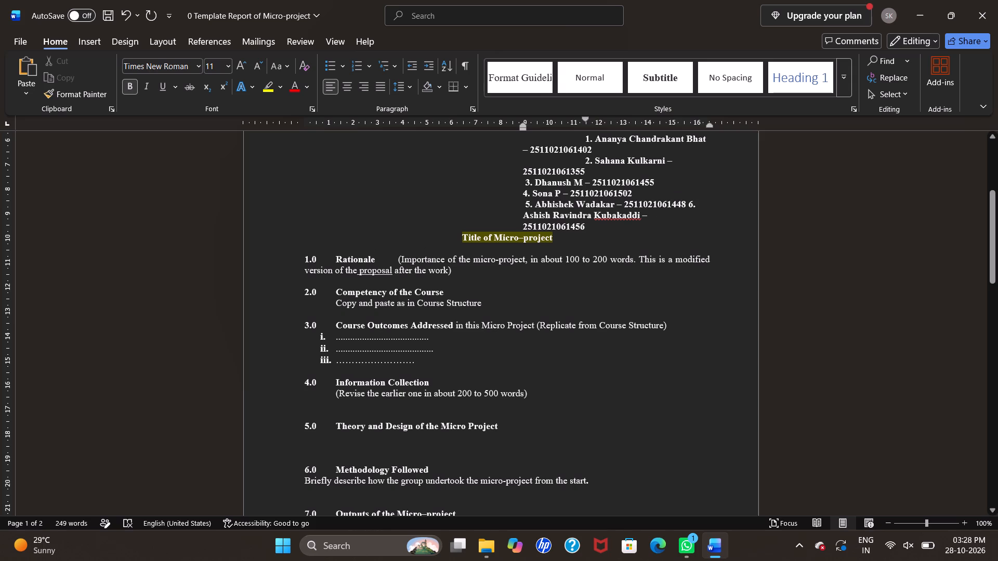
{"action": "left_click", "coordinate": [687, 204]}
{"action": "key", "text": "shift+Return"}
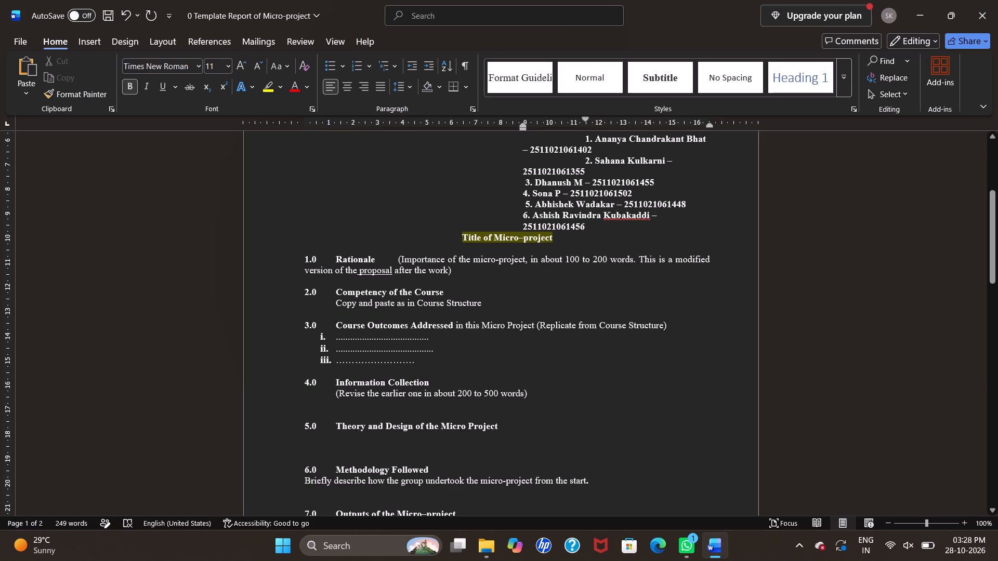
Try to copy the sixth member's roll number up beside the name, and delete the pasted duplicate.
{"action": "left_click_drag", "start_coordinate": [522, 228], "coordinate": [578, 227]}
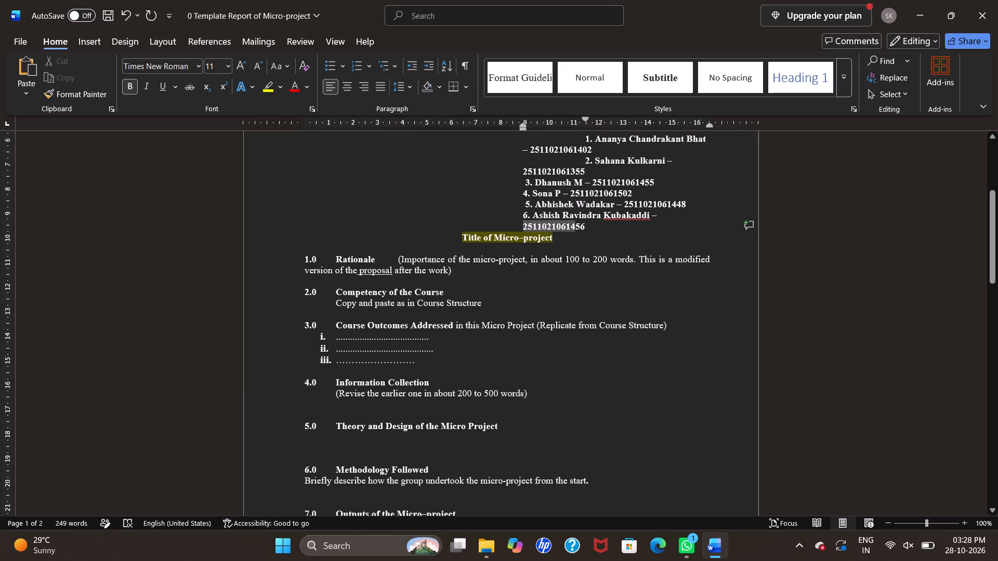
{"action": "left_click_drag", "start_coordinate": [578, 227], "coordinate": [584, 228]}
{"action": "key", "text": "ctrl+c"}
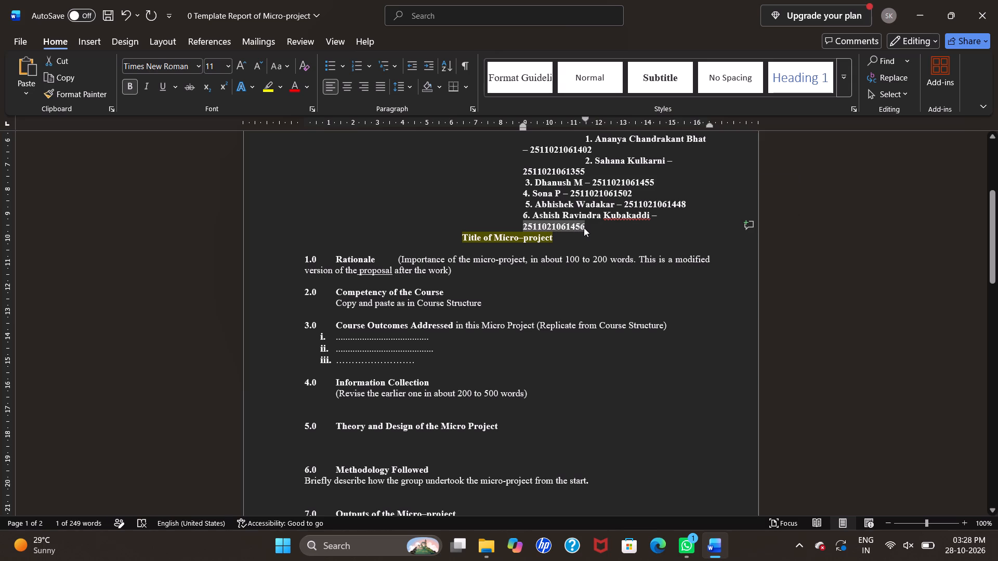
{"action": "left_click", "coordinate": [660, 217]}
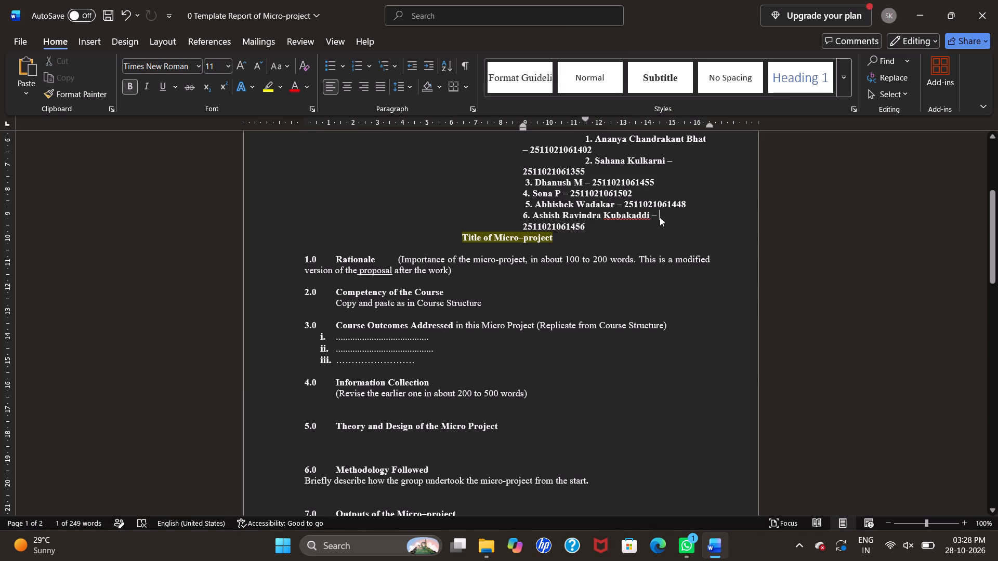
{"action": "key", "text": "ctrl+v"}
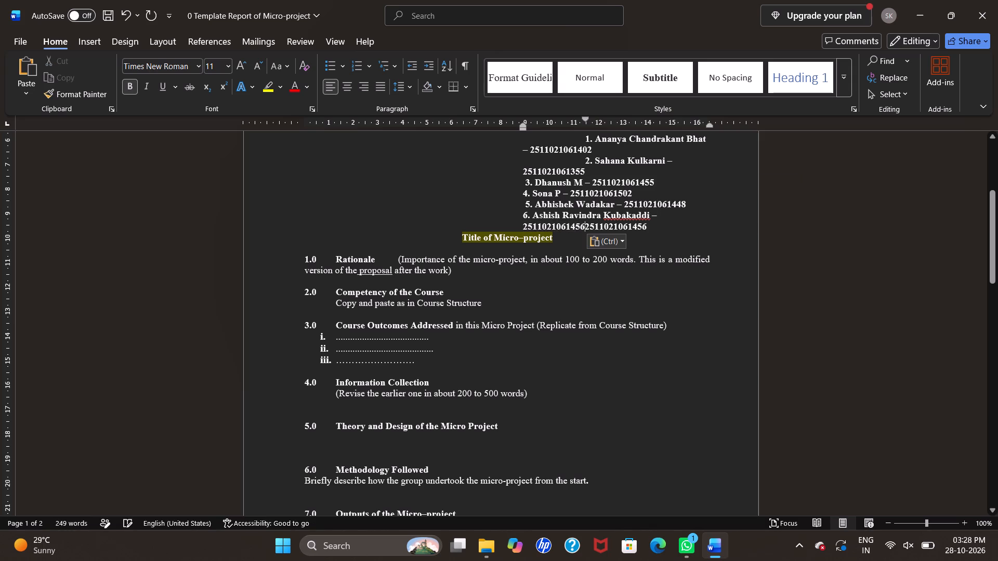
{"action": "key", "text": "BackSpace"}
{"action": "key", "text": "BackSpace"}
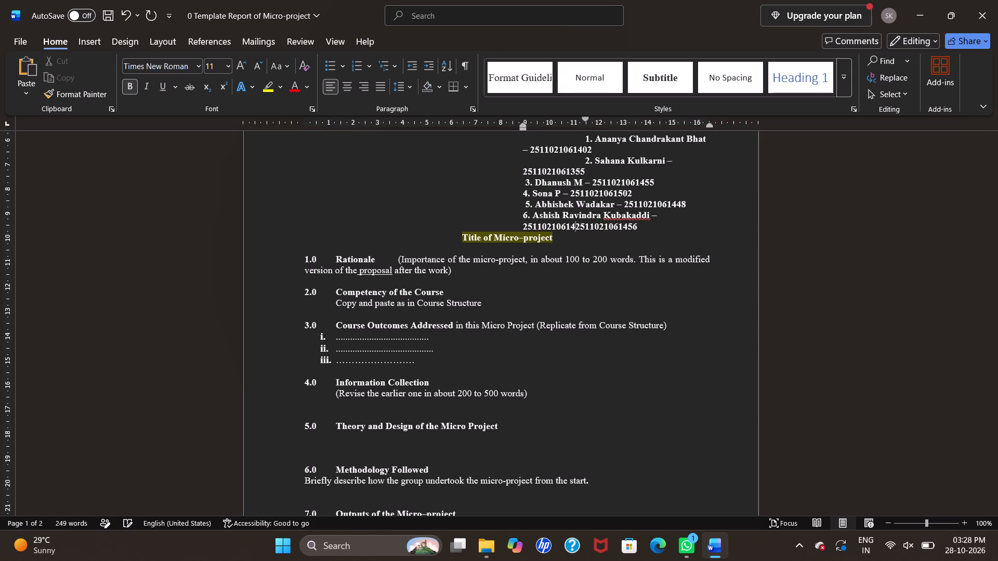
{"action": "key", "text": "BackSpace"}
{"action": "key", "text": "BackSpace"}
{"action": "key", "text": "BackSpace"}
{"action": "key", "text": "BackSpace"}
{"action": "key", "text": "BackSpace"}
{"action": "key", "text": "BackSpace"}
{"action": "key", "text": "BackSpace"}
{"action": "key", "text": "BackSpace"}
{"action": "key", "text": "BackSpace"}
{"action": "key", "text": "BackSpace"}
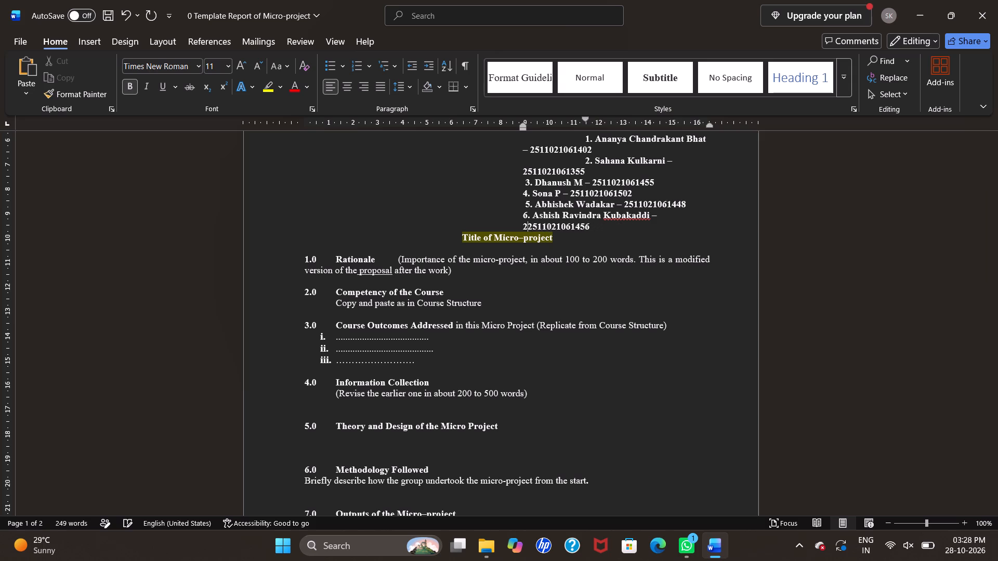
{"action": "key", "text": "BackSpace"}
Remove the line break in the first member's entry and re-paste the dash and roll number after the name and a hyphen.
{"action": "scroll", "coordinate": [690, 217], "scroll_direction": "up", "scroll_amount": 1}
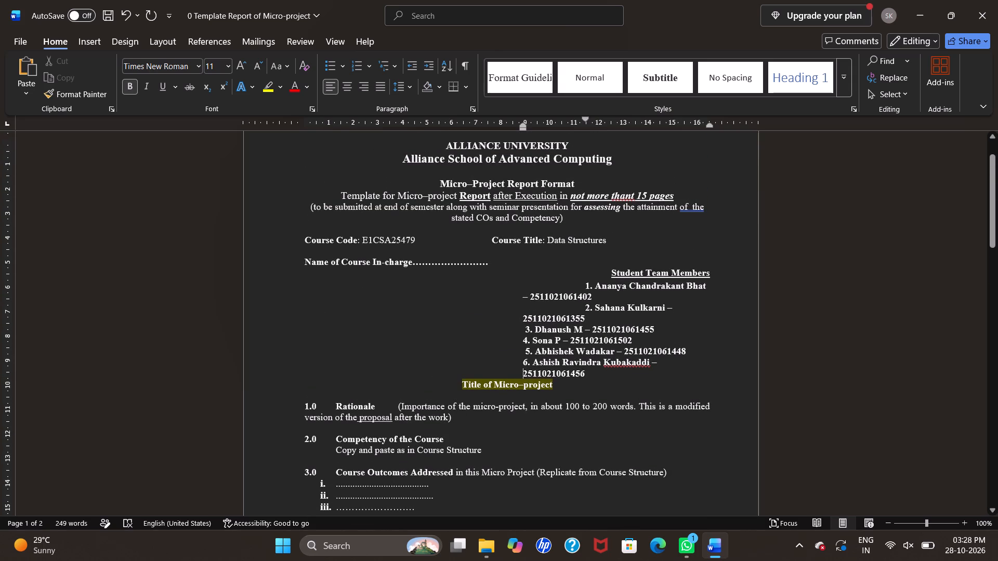
{"action": "left_click_drag", "start_coordinate": [521, 297], "coordinate": [564, 297]}
{"action": "left_click", "coordinate": [498, 292]}
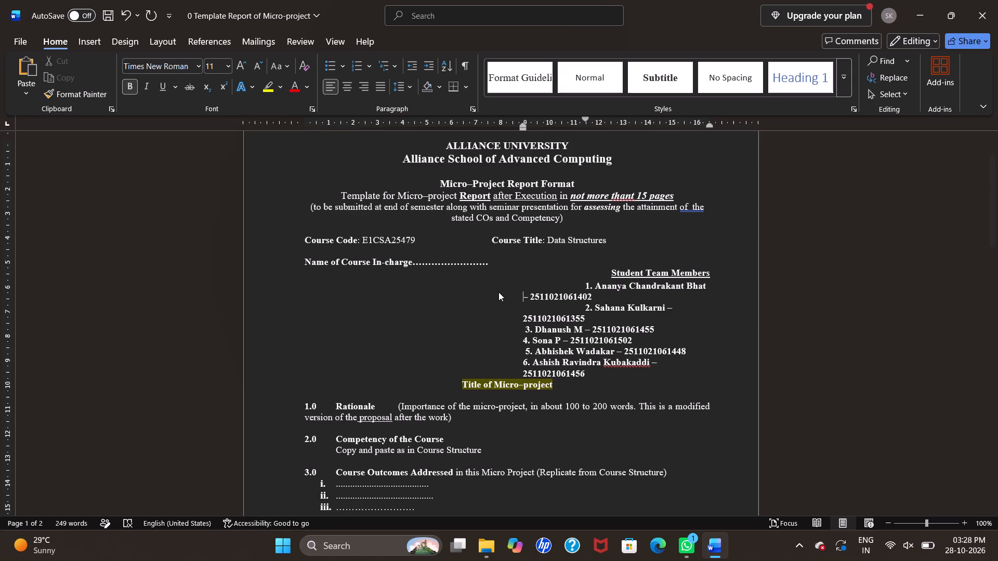
{"action": "key", "text": "BackSpace"}
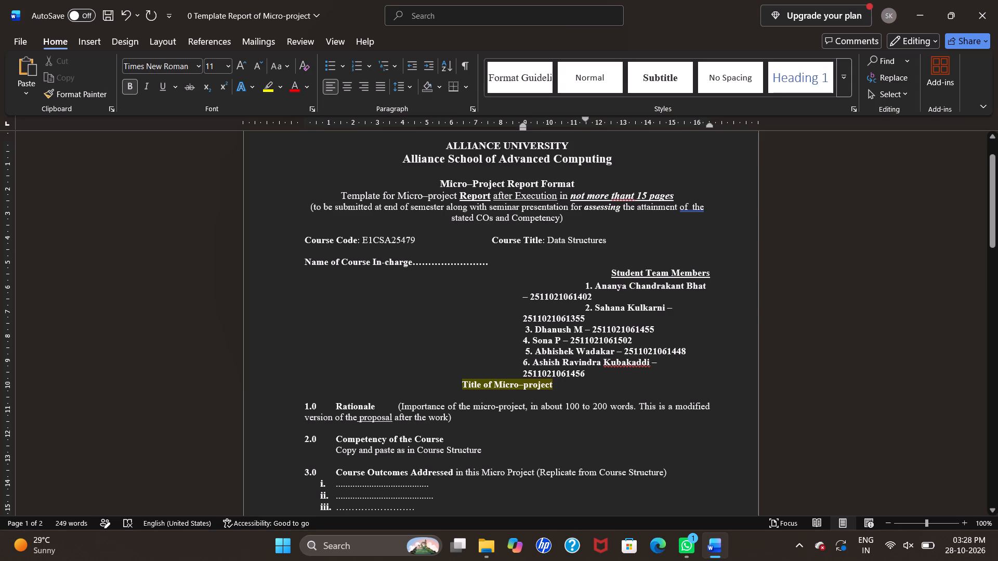
{"action": "left_click_drag", "start_coordinate": [593, 296], "coordinate": [526, 291]}
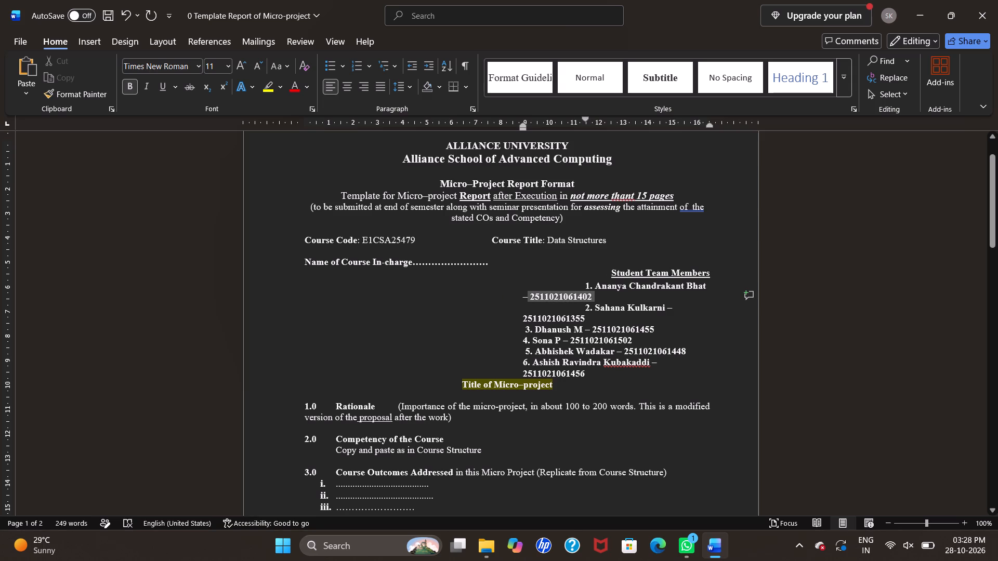
{"action": "left_click_drag", "start_coordinate": [526, 291], "coordinate": [523, 292]}
{"action": "key", "text": "ctrl+c"}
{"action": "key", "text": "BackSpace"}
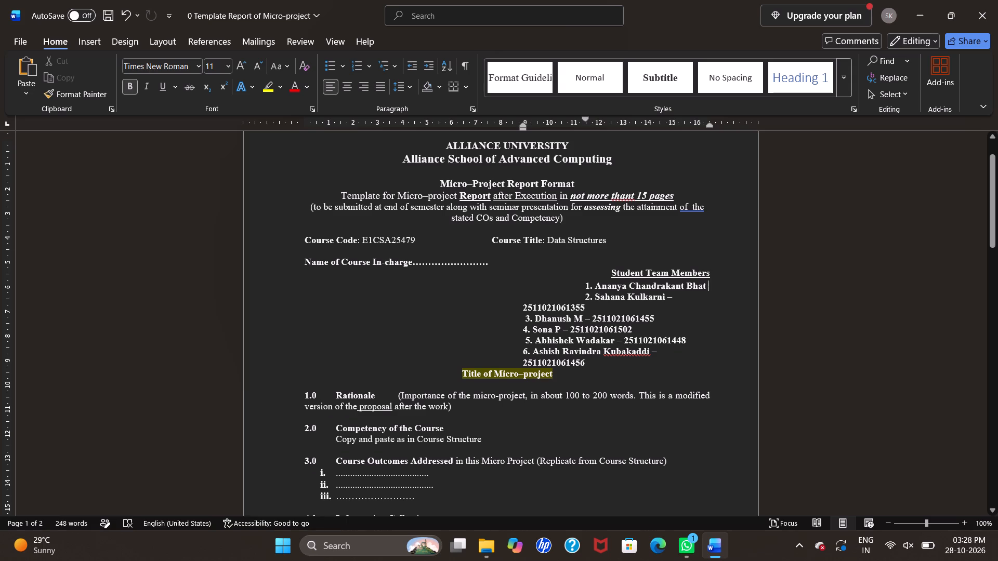
{"action": "key", "text": "BackSpace"}
{"action": "key", "text": "minus"}
{"action": "key", "text": "ctrl+v"}
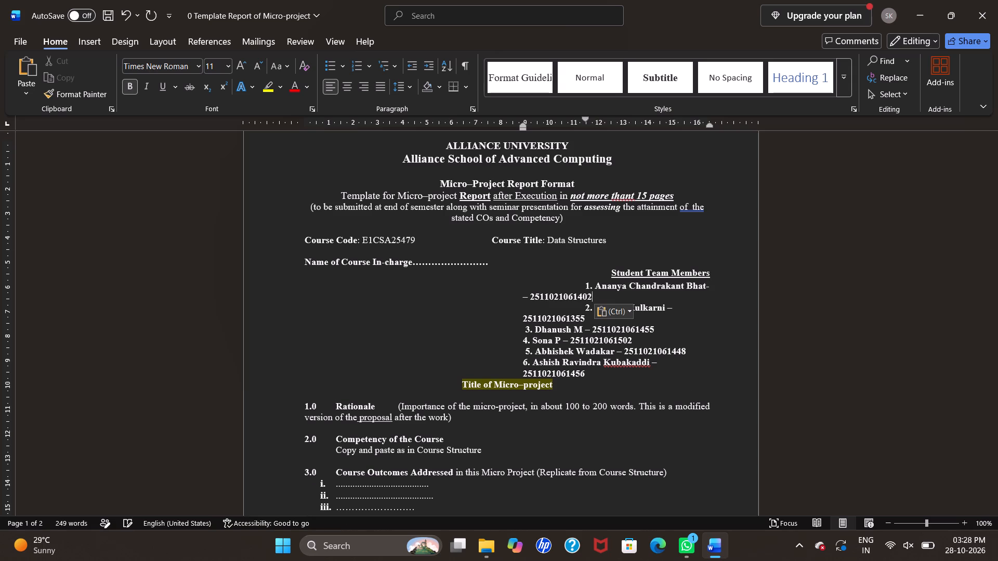
Remove the indent from the first team member's line so it starts at the page margin.
{"action": "left_click", "coordinate": [586, 285]}
{"action": "key", "text": "BackSpace"}
{"action": "key", "text": "BackSpace"}
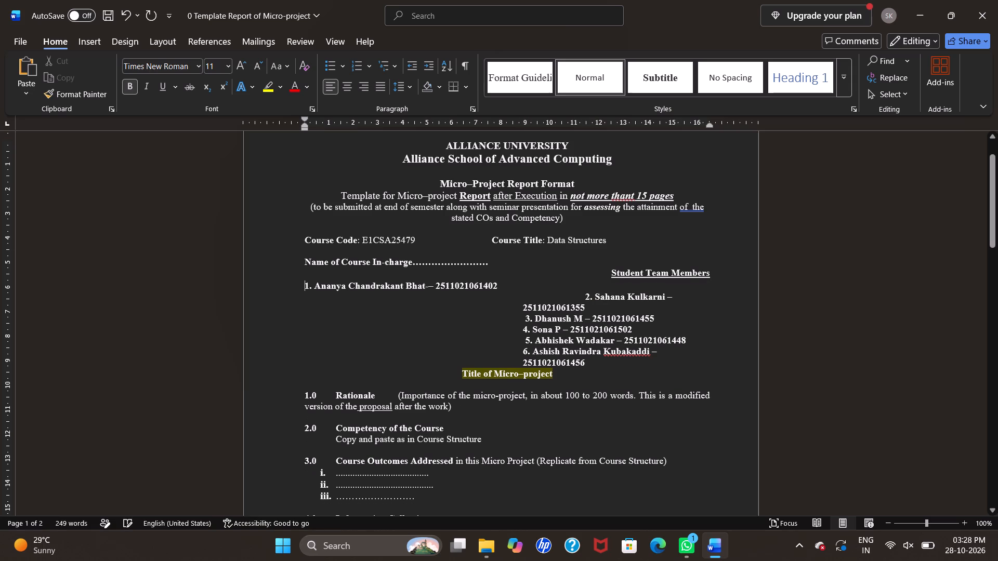
Shift the first team member's entry across with leading spaces so it sits under the Student Team Members heading on a single line.
{"action": "key", "text": "space"}
{"action": "key", "text": "space"}
{"action": "key", "text": "space"}
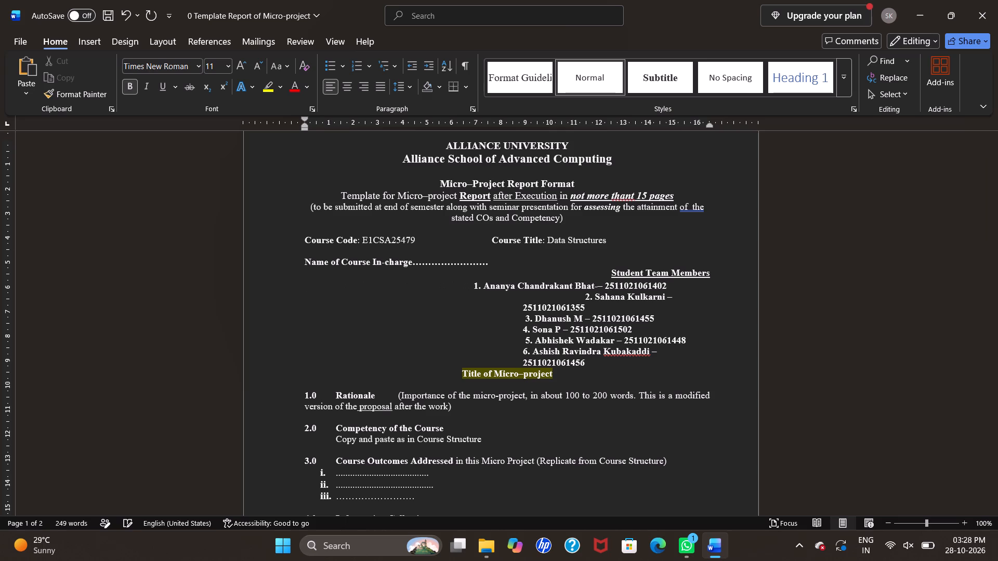
{"action": "key", "text": "BackSpace"}
{"action": "key", "text": "BackSpace"}
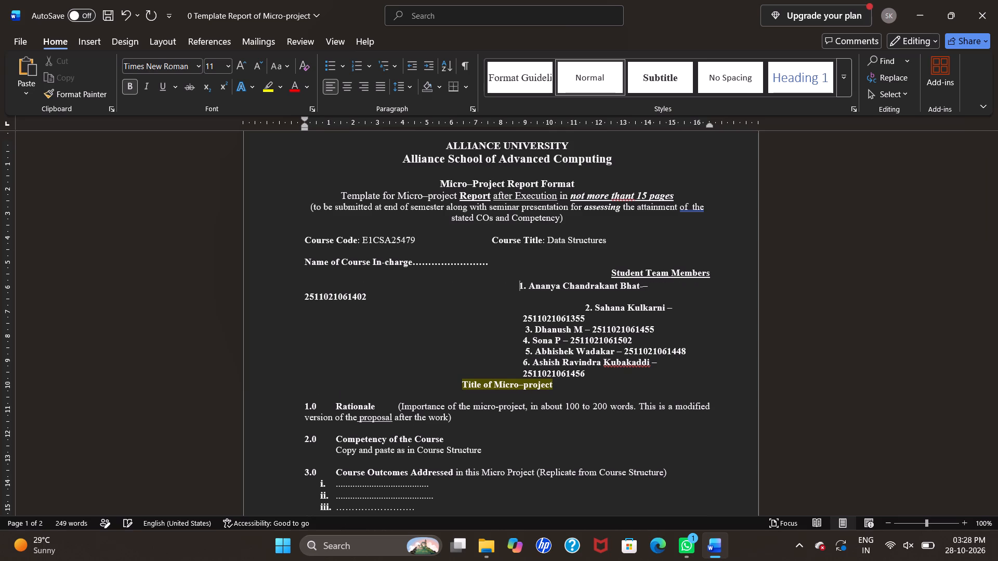
{"action": "key", "text": "BackSpace"}
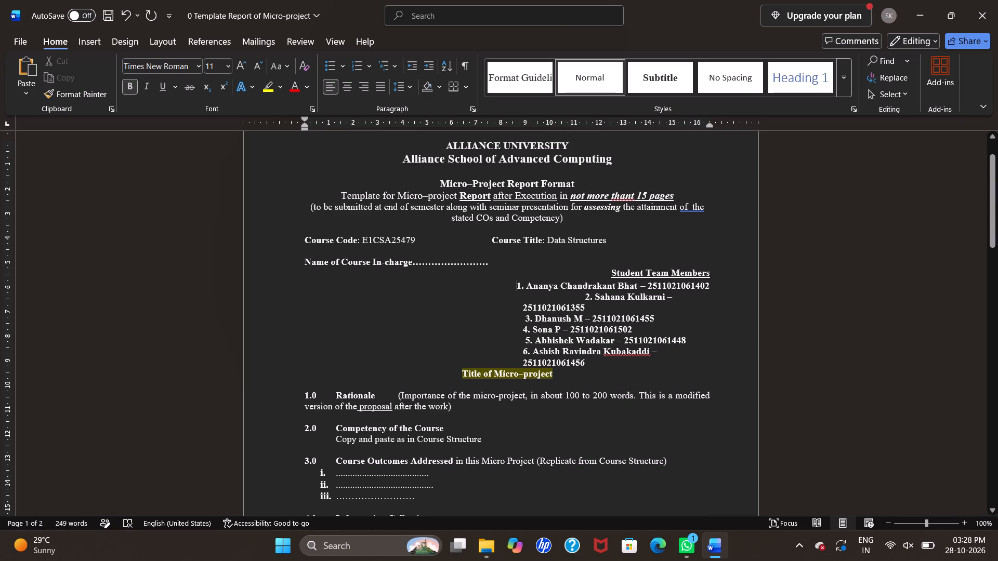
Remove the extra leading spaces from the second team member's entry and undo the last deletion, aligning it with the entries below.
{"action": "left_click", "coordinate": [585, 297]}
{"action": "key", "text": "BackSpace"}
{"action": "key", "text": "BackSpace"}
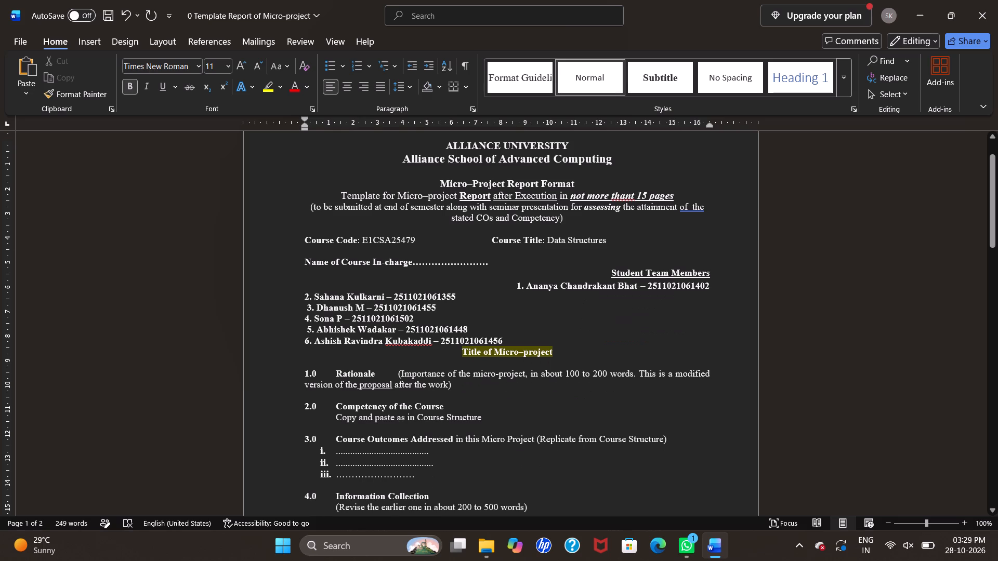
{"action": "key", "text": "ctrl+z"}
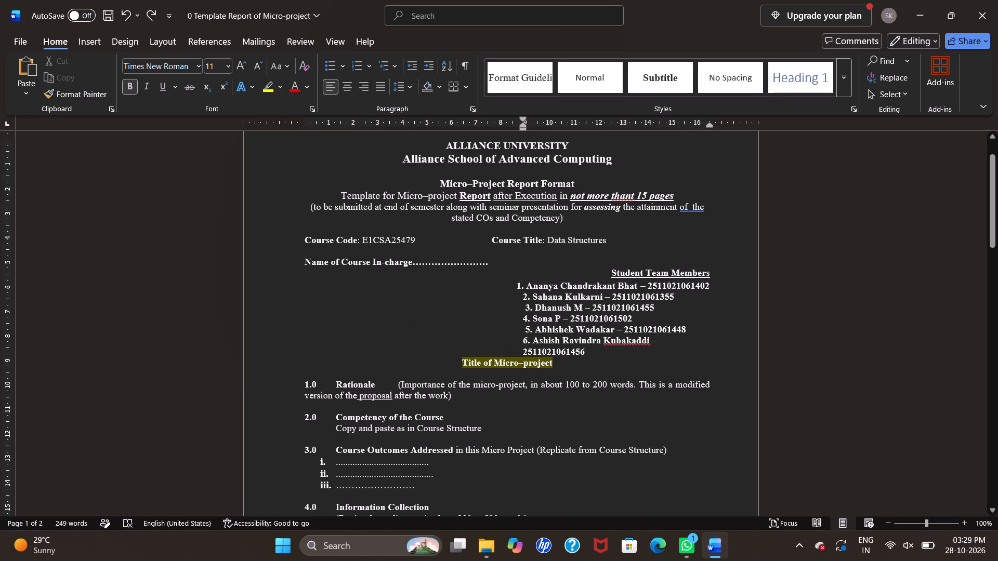
Replace the dash after the sixth member's name with a hyphen and re-paste the roll number directly behind it.
{"action": "left_click", "coordinate": [523, 351]}
{"action": "key", "text": "BackSpace"}
{"action": "key", "text": "BackSpace"}
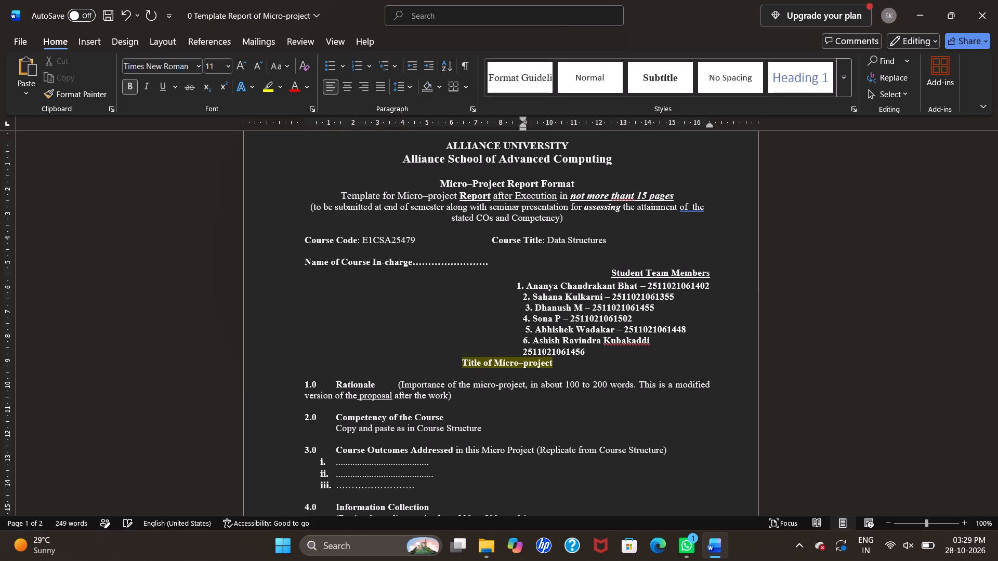
{"action": "left_click_drag", "start_coordinate": [585, 352], "coordinate": [519, 346]}
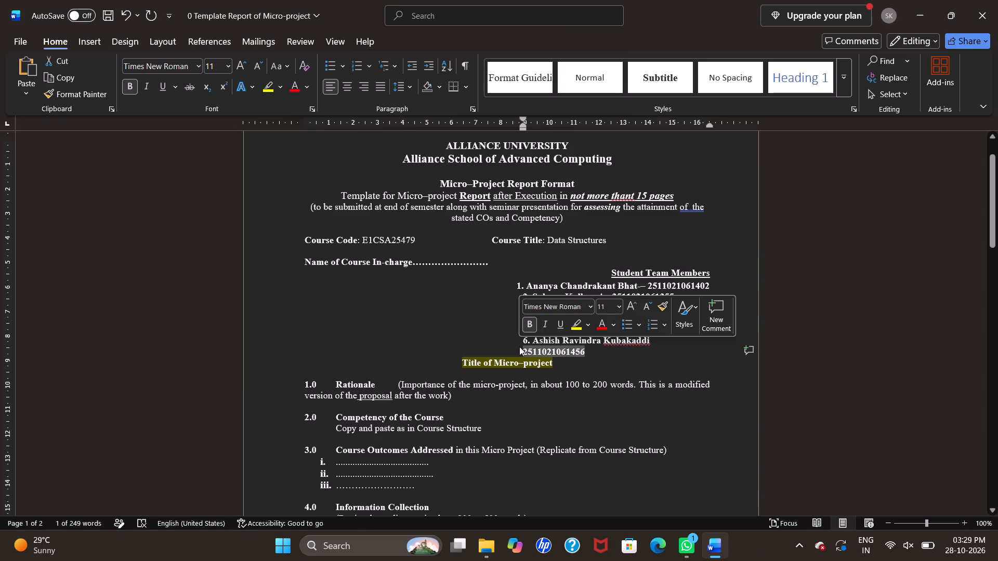
{"action": "key", "text": "ctrl+c"}
{"action": "key", "text": "BackSpace"}
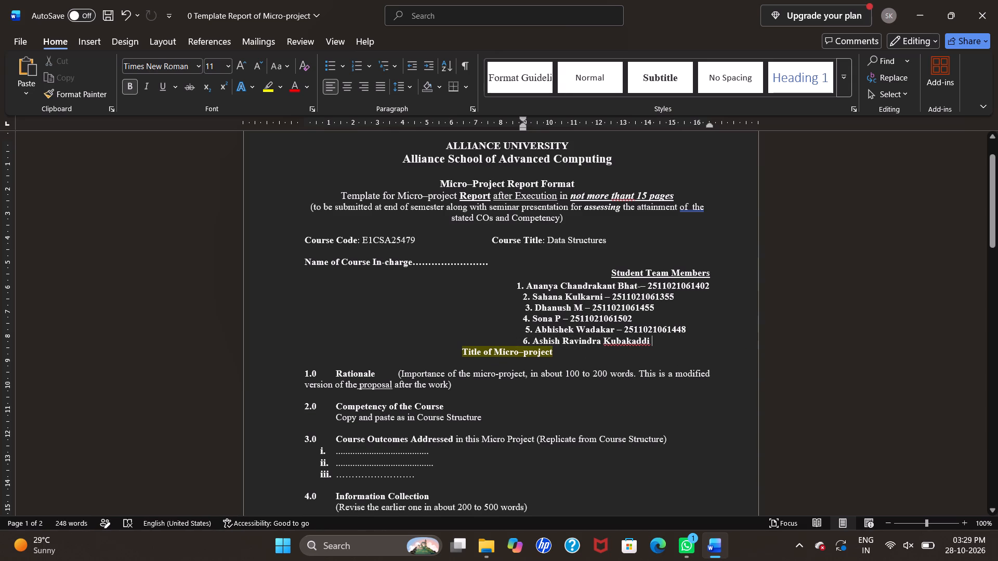
{"action": "key", "text": "minus"}
{"action": "key", "text": "ctrl+v"}
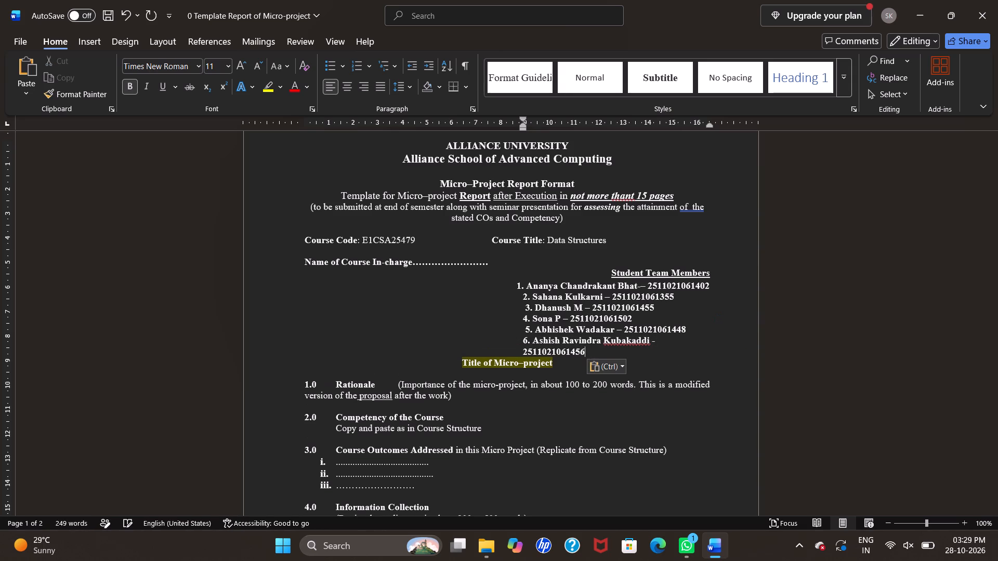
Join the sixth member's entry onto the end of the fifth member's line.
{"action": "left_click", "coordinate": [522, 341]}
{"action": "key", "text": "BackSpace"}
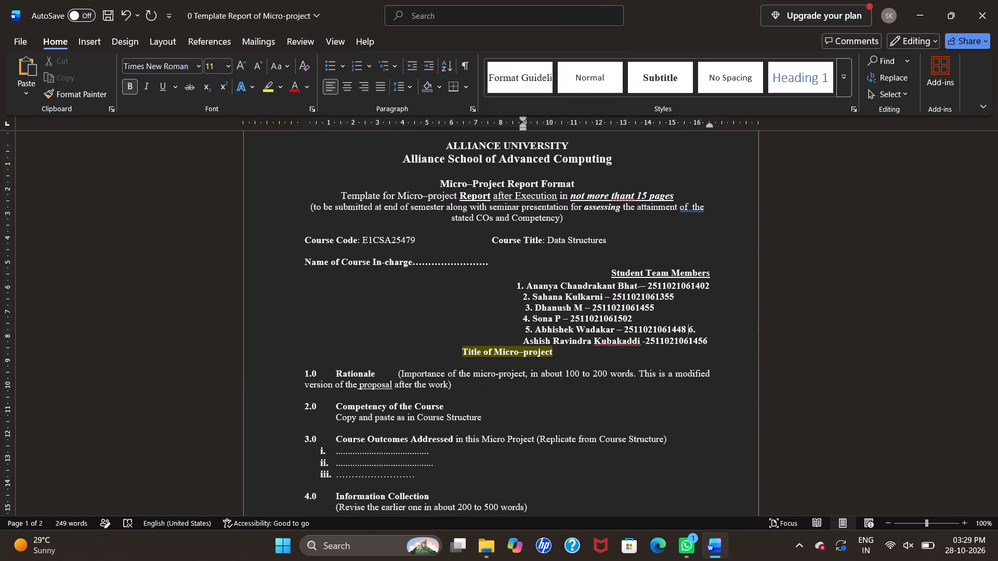
Delete the extra hyphen after the first team member's name, keeping only the dash before the roll number.
{"action": "left_click", "coordinate": [640, 285]}
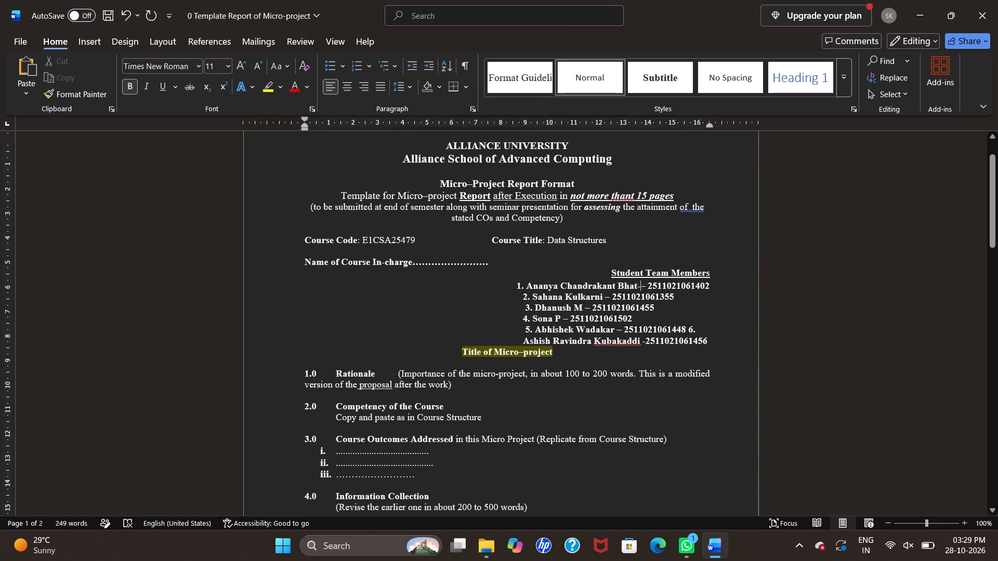
{"action": "key", "text": "BackSpace"}
Move the number "6." from the end of the fifth member's line to directly before the sixth member's name.
{"action": "left_click_drag", "start_coordinate": [695, 329], "coordinate": [687, 328]}
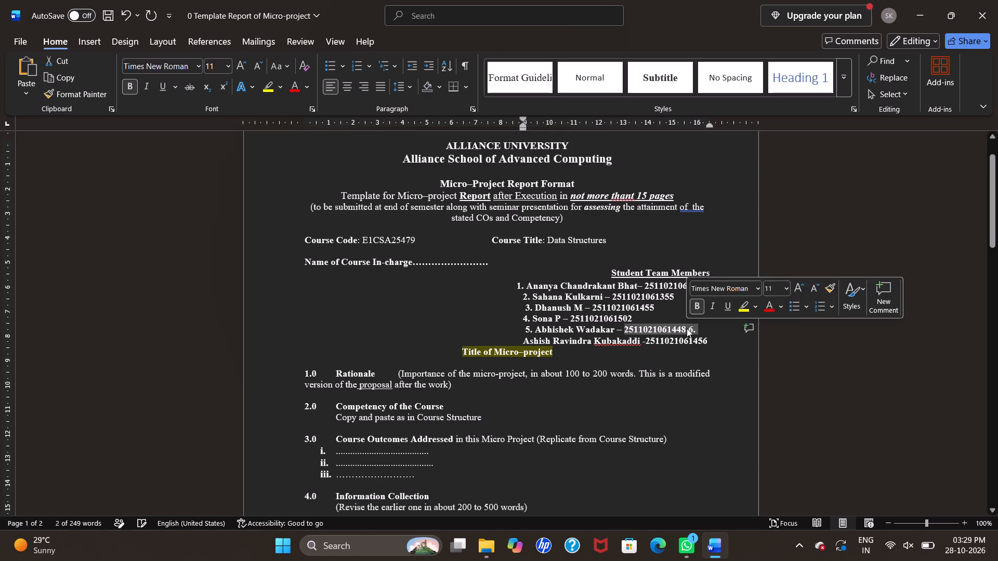
{"action": "left_click", "coordinate": [687, 328]}
{"action": "key", "text": "Right"}
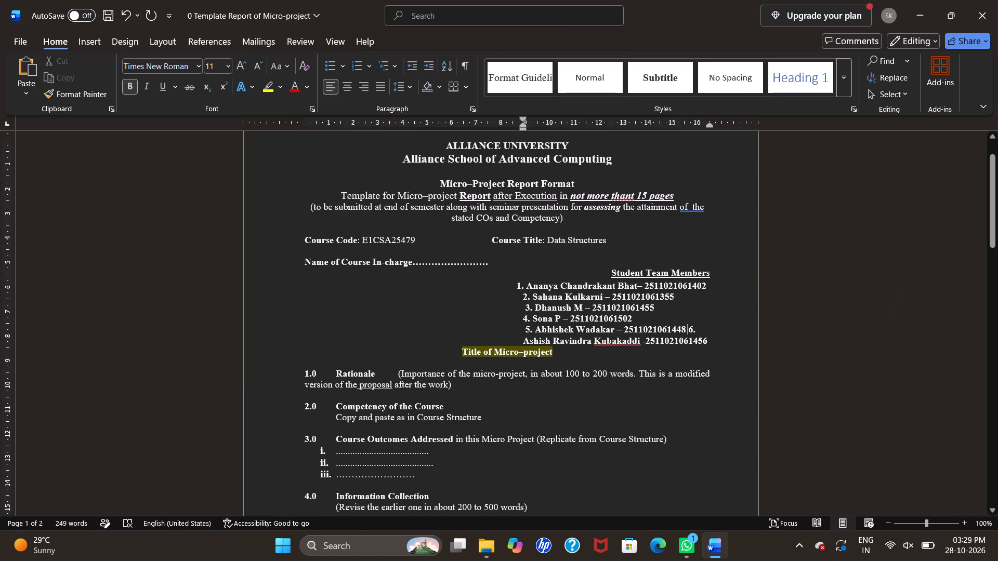
{"action": "key", "text": "Right"}
{"action": "key", "text": "Right"}
{"action": "key", "text": "BackSpace"}
{"action": "key", "text": "BackSpace"}
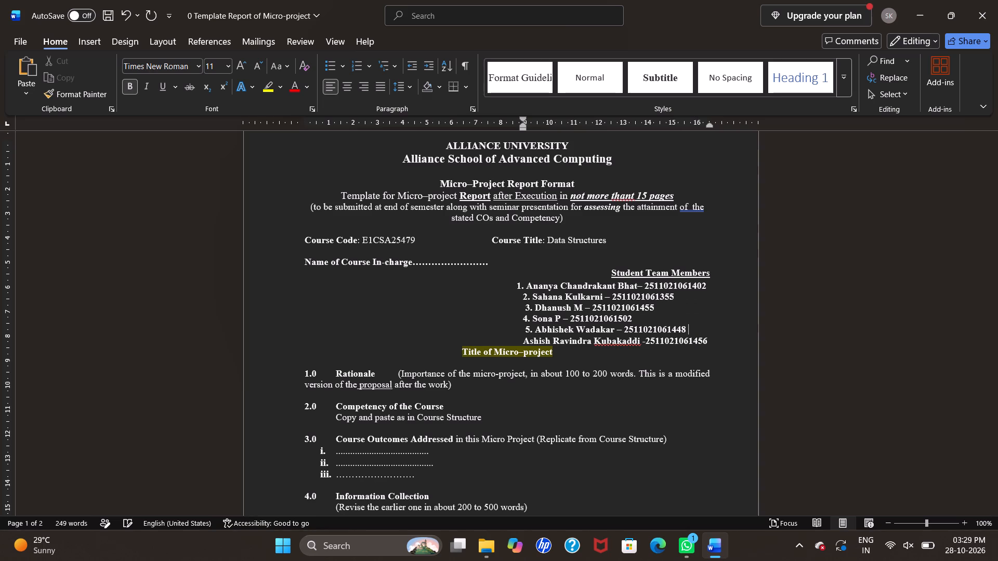
{"action": "left_click", "coordinate": [521, 335]}
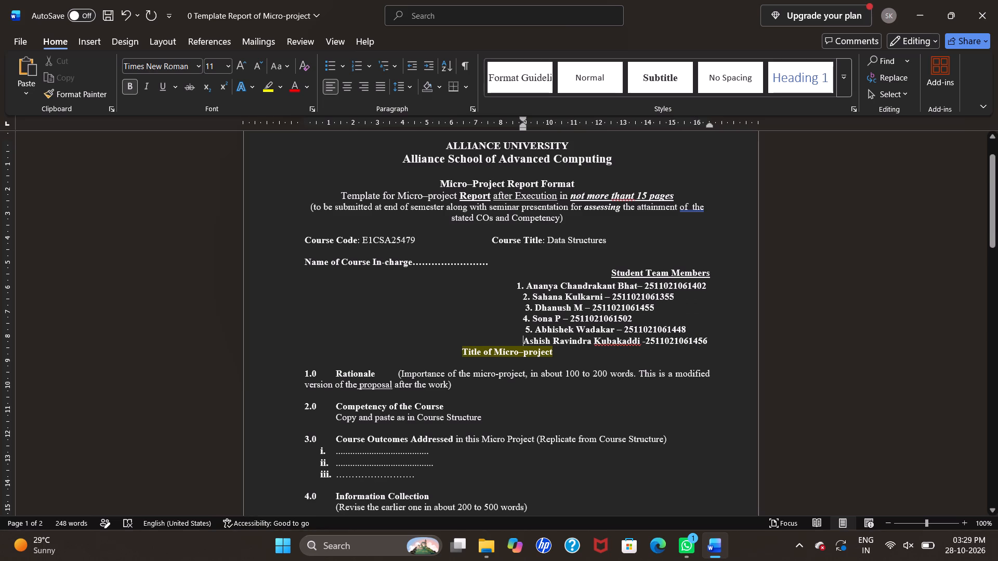
{"action": "type", "text": "6."}
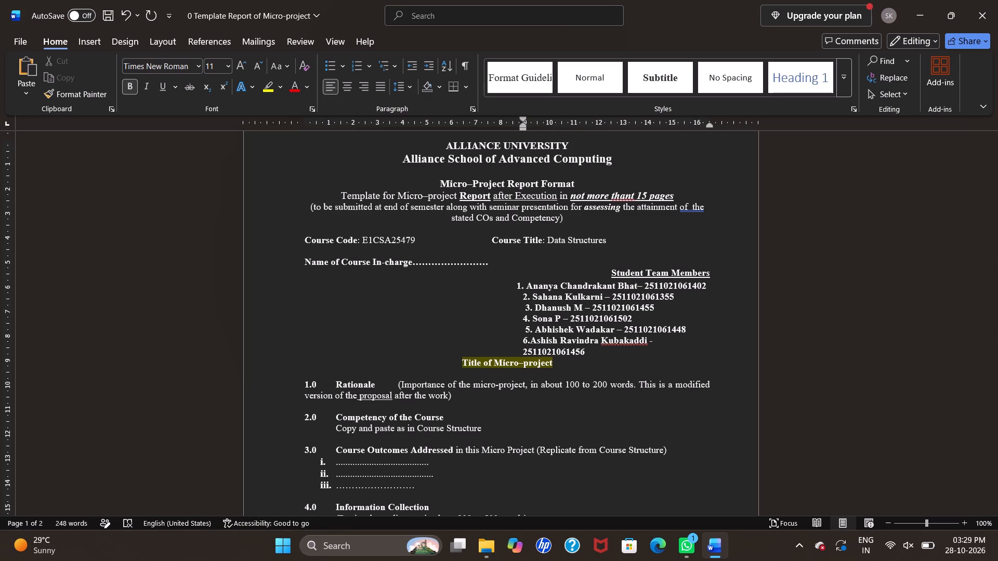
Remove the spacing before "6." and start the sixth member's entry on a new line of its own.
{"action": "key", "text": "Left"}
{"action": "key", "text": "Left"}
{"action": "key", "text": "BackSpace"}
{"action": "key", "text": "BackSpace"}
{"action": "key", "text": "Return"}
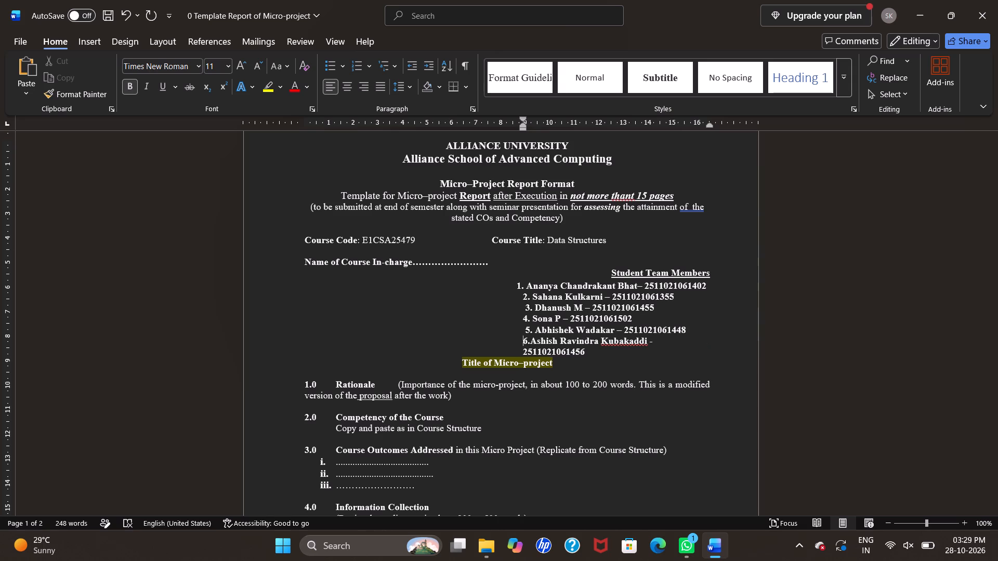
Delete the sixth member's roll number after the hyphen and return to the space before the hyphen.
{"action": "left_click_drag", "start_coordinate": [586, 349], "coordinate": [543, 354]}
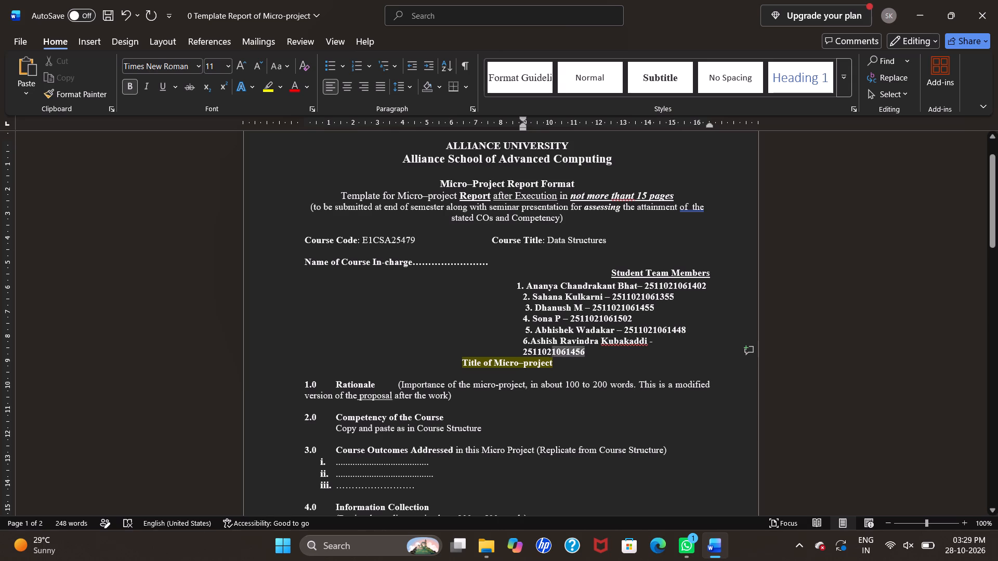
{"action": "left_click_drag", "start_coordinate": [543, 354], "coordinate": [522, 354]}
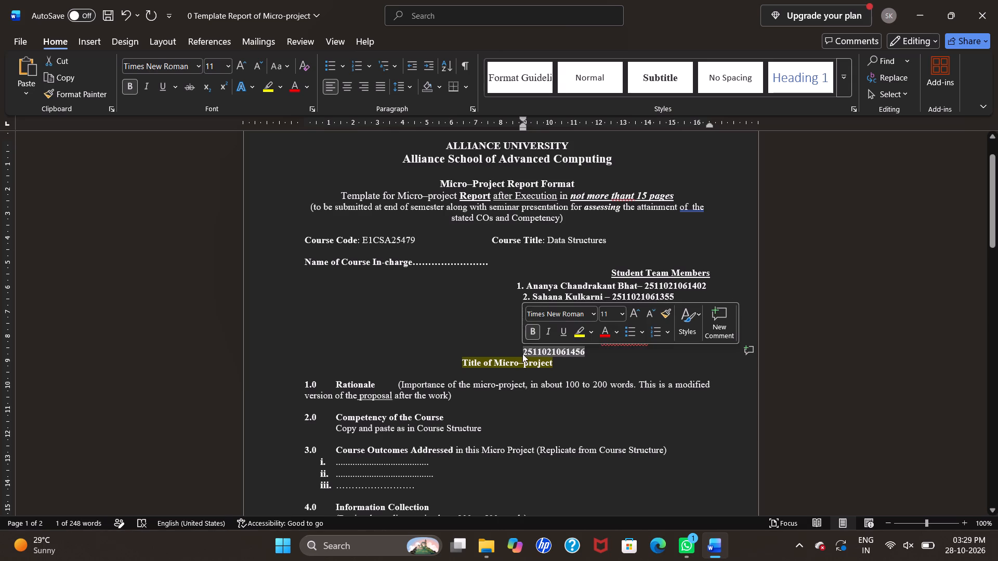
{"action": "key", "text": "BackSpace"}
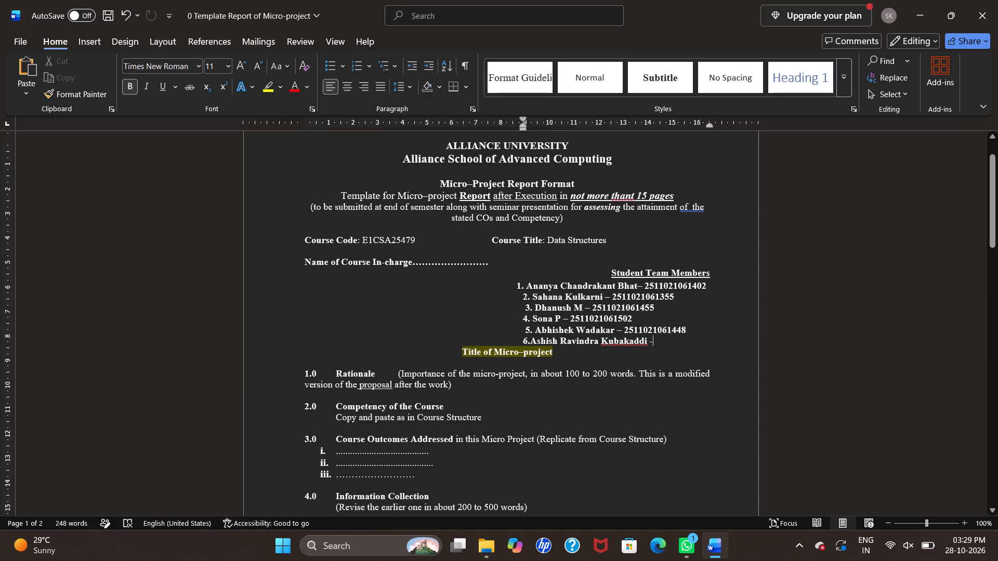
{"action": "left_click_drag", "start_coordinate": [649, 341], "coordinate": [648, 341]}
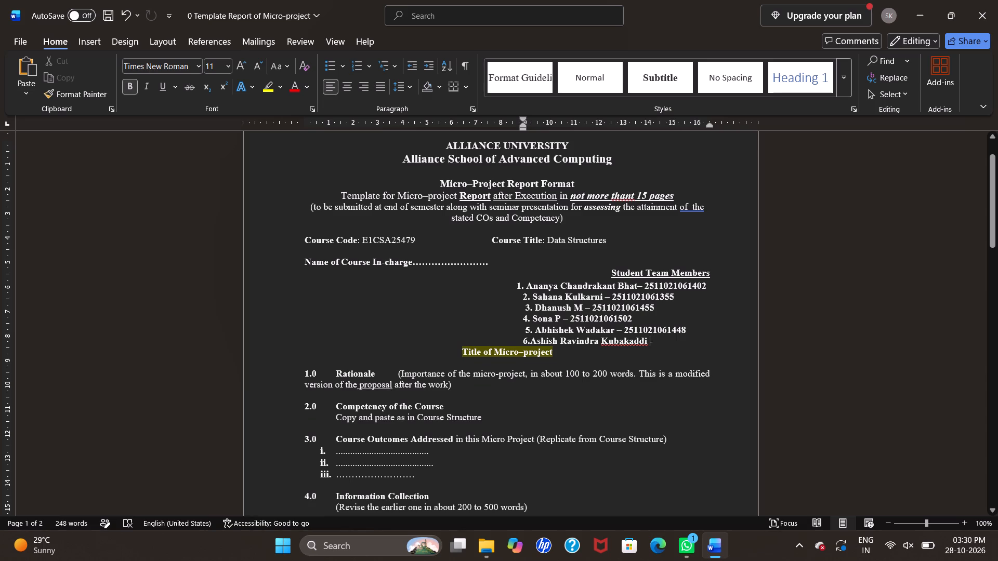
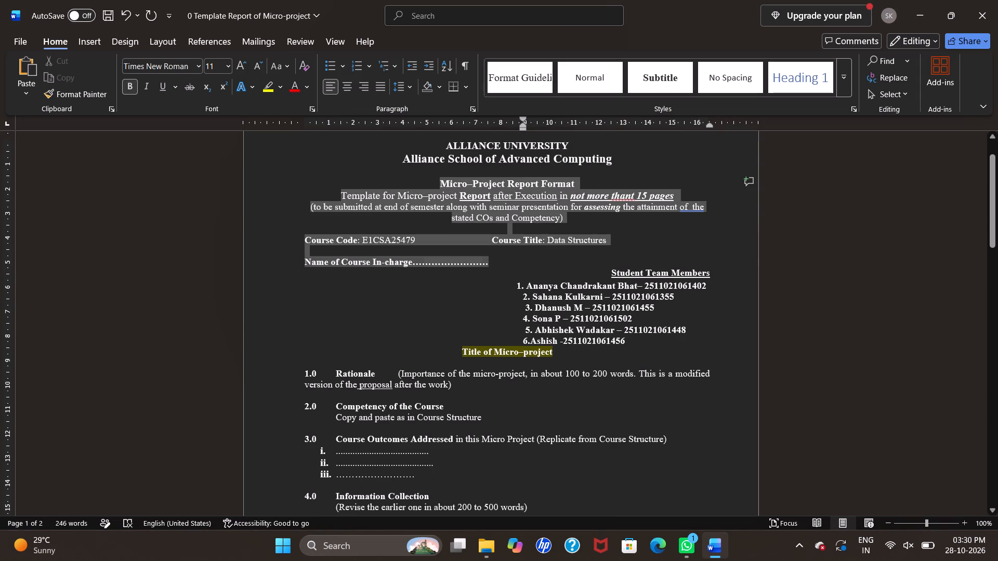
Delete the existing course code after the "Course Code:" label, keeping the label and the Course Title entry.
{"action": "left_click_drag", "start_coordinate": [422, 256], "coordinate": [416, 244]}
{"action": "left_click", "coordinate": [416, 244]}
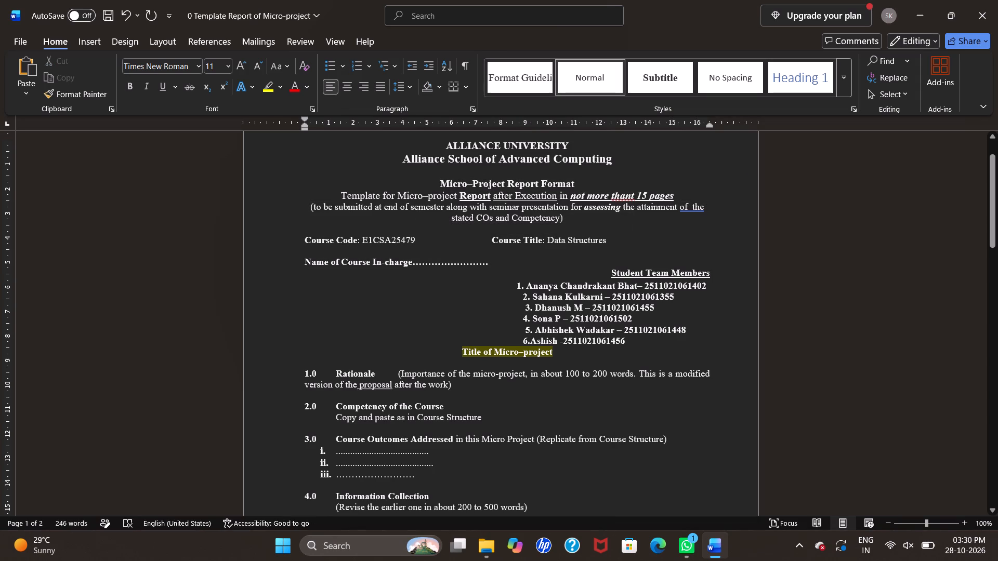
{"action": "key", "text": "BackSpace"}
{"action": "key", "text": "BackSpace"}
{"action": "key", "text": "BackSpace"}
{"action": "key", "text": "BackSpace"}
{"action": "key", "text": "BackSpace"}
{"action": "key", "text": "BackSpace"}
{"action": "key", "text": "BackSpace"}
{"action": "key", "text": "BackSpace"}
{"action": "key", "text": "BackSpace"}
{"action": "key", "text": "BackSpace"}
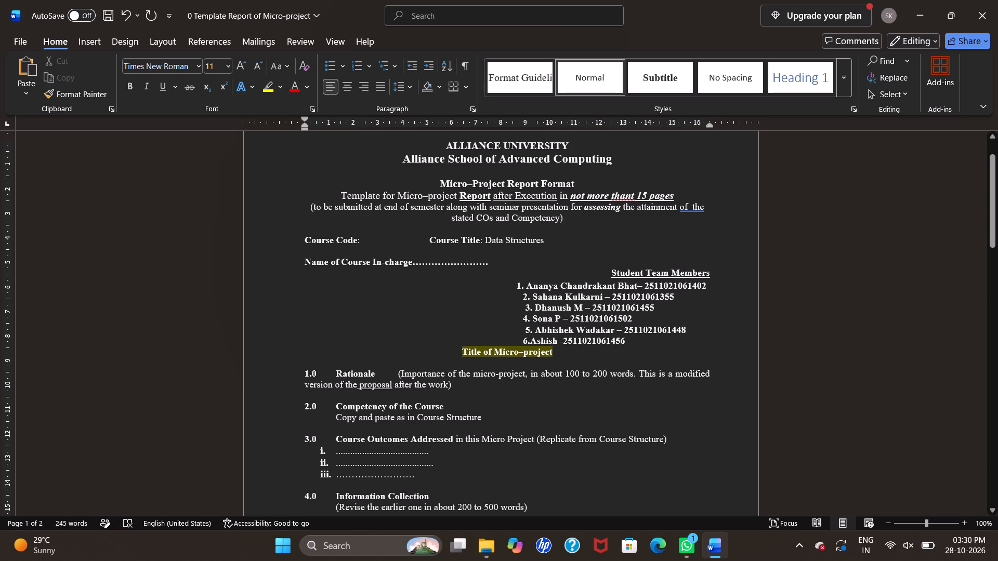
Replace the course title "Data Structures" with "Digital electronics and microprosessors".
{"action": "left_click_drag", "start_coordinate": [492, 240], "coordinate": [543, 239]}
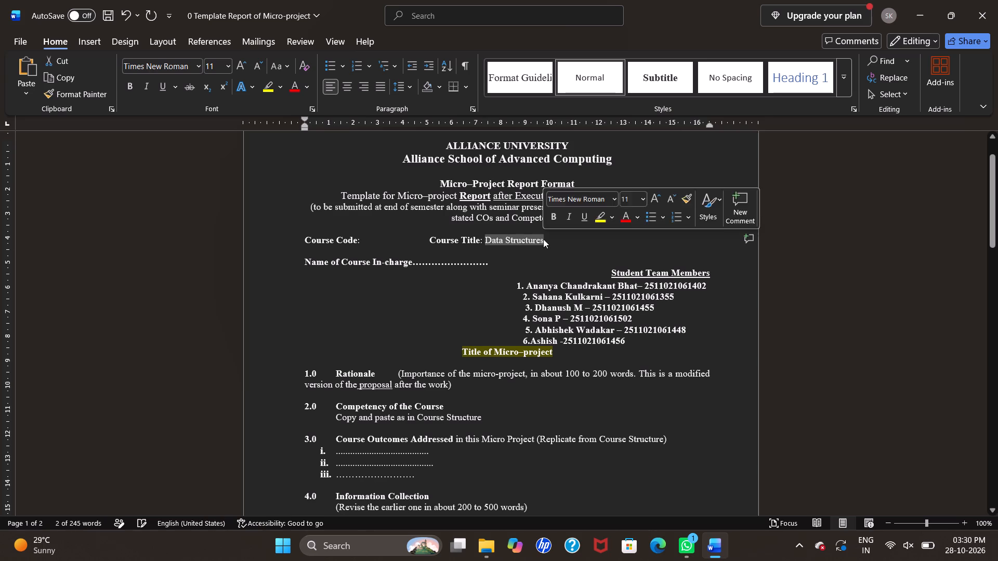
{"action": "key", "text": "BackSpace"}
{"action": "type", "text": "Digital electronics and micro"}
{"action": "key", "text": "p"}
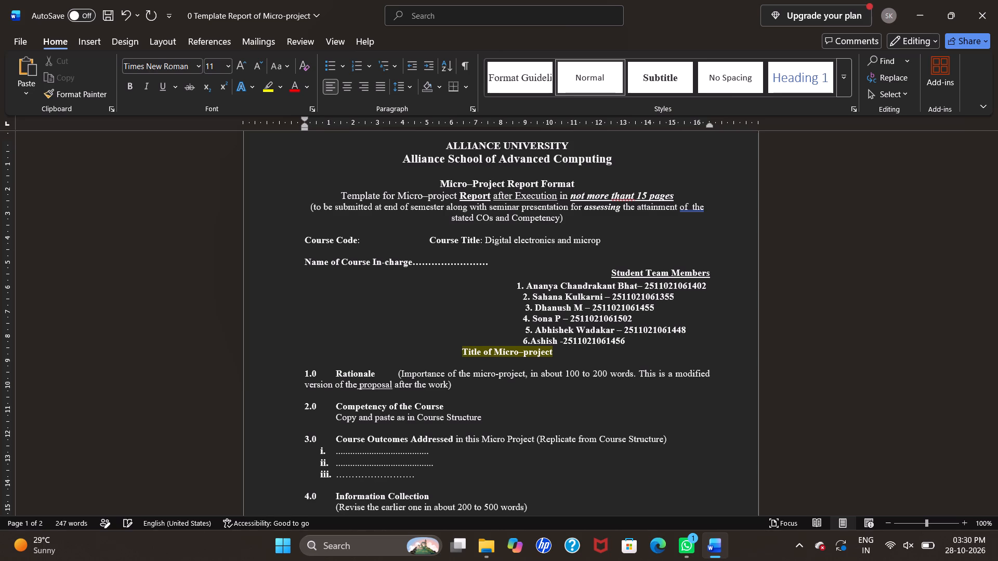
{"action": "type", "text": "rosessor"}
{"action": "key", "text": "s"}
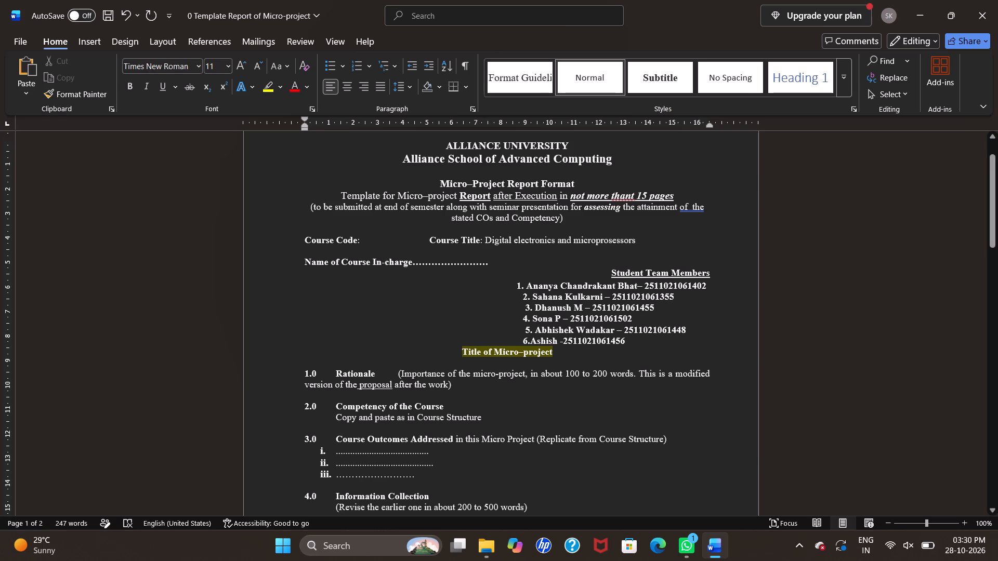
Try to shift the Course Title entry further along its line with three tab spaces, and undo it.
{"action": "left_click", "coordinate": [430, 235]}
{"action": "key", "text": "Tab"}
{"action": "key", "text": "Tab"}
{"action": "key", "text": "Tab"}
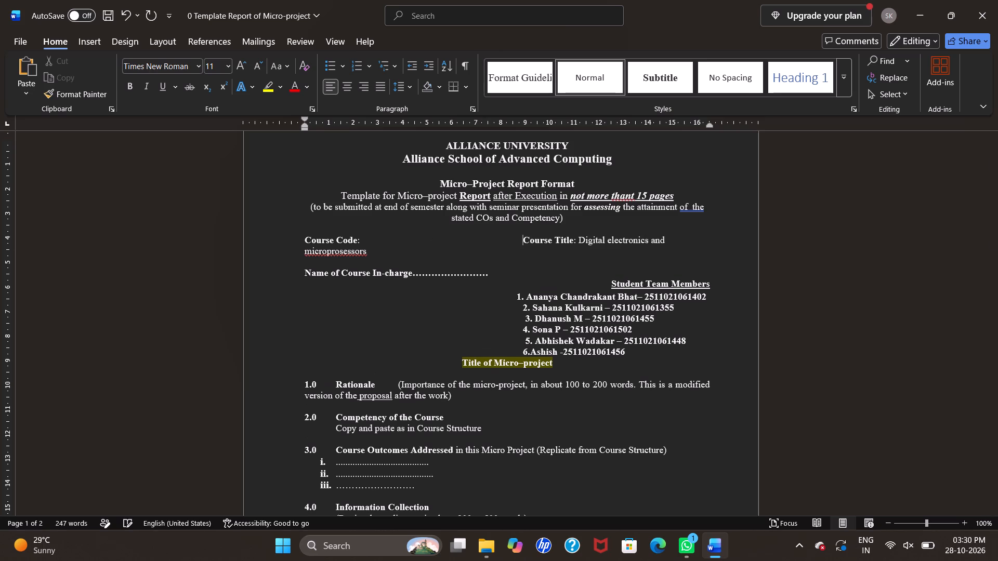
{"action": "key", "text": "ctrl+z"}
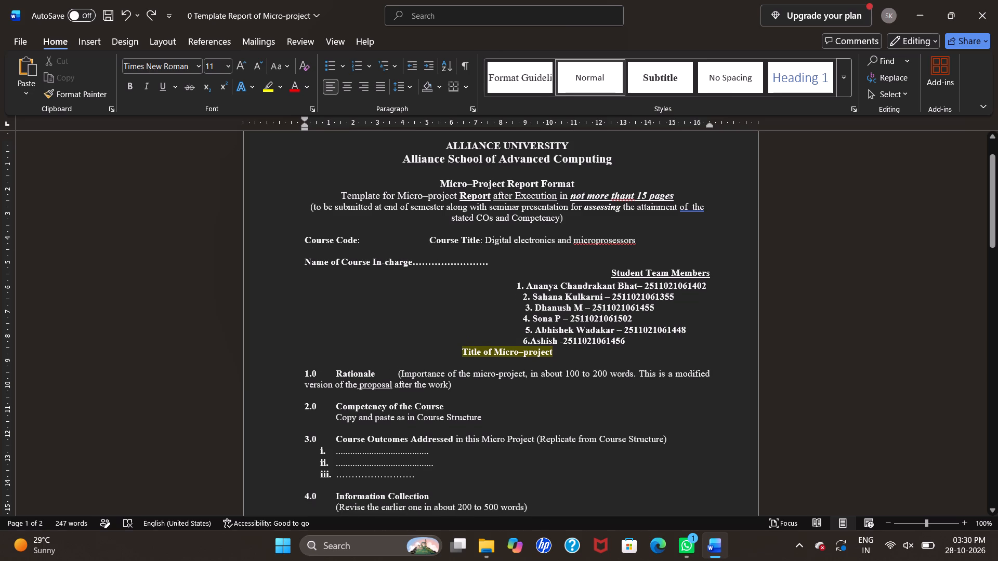
Move the Course Title entry onto its own line directly below Course Code using a line break.
{"action": "key", "text": "shift+Return"}
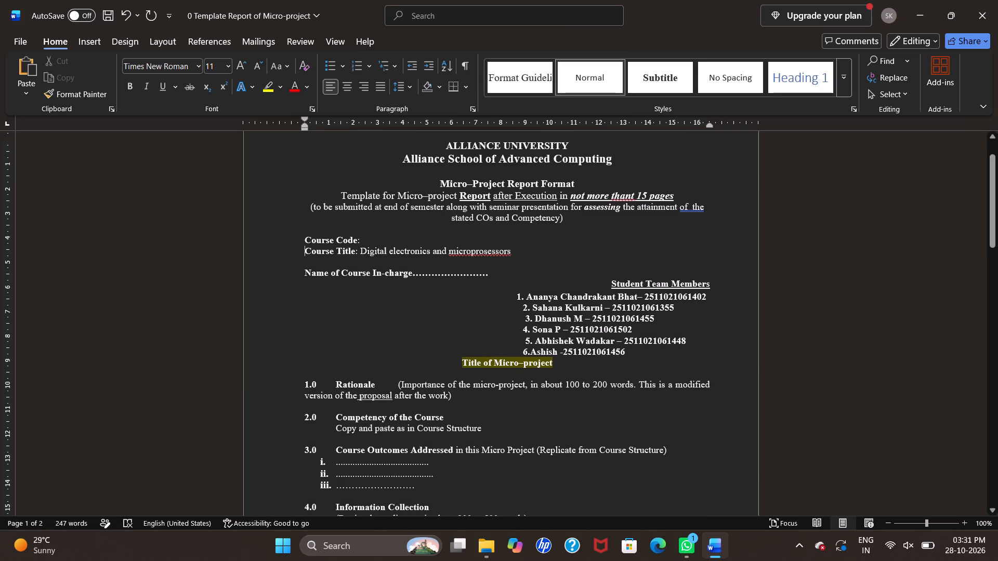
Correct the misspelled last word of the course title to "microprocessors" using the spelling suggestion.
{"action": "left_click", "coordinate": [515, 251]}
{"action": "right_click", "coordinate": [494, 254]}
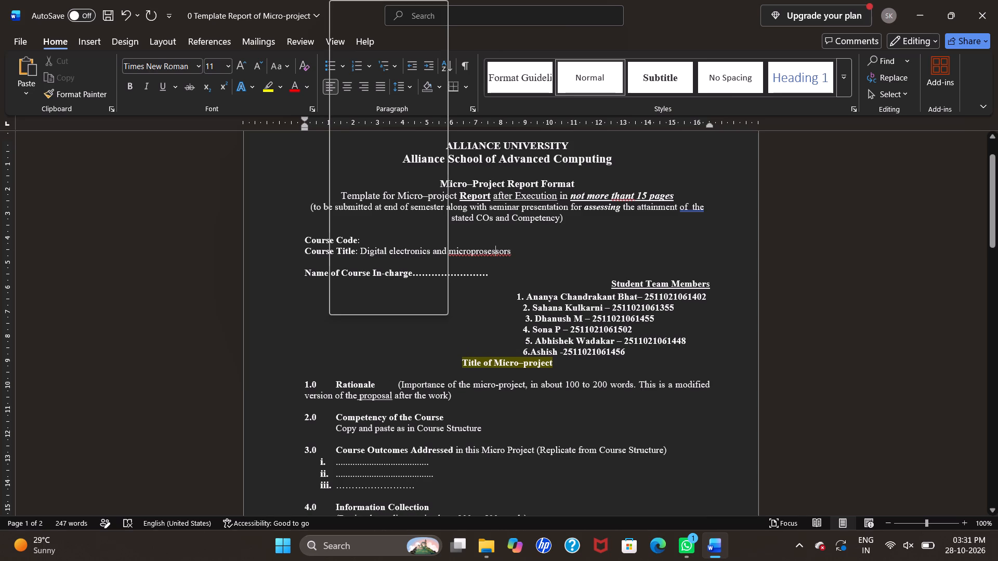
{"action": "left_click", "coordinate": [386, 11]}
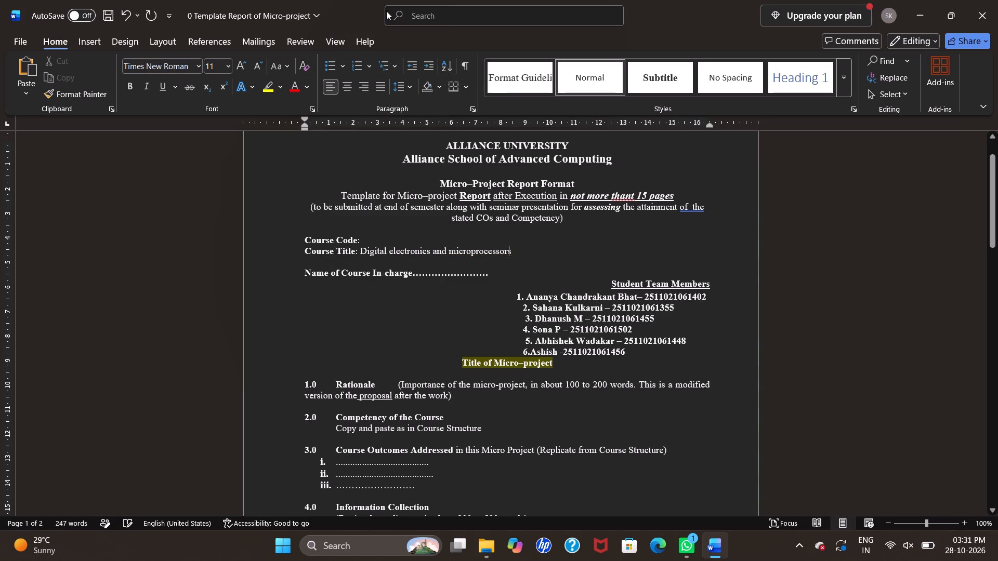
Enter the course code E2ITB25302 after the "Course Code:" label.
{"action": "left_click", "coordinate": [362, 238]}
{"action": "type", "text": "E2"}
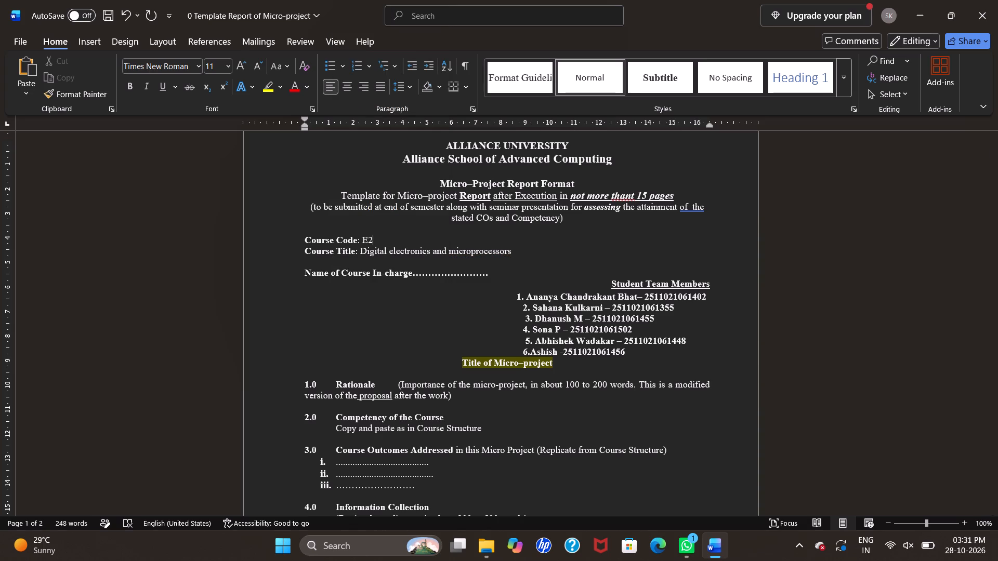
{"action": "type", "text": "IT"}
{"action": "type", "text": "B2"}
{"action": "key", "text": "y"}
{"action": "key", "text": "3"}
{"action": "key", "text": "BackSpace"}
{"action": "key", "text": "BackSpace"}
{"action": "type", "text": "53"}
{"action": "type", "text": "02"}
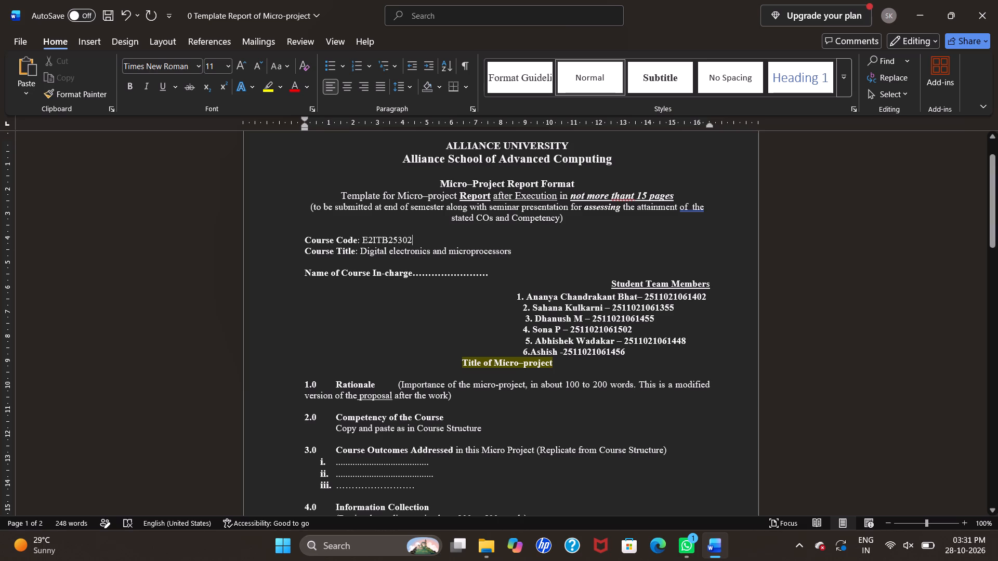
Replace the dotted placeholder after "Name of Course In-charge" with a colon and a space.
{"action": "left_click_drag", "start_coordinate": [412, 273], "coordinate": [439, 275]}
{"action": "left_click_drag", "start_coordinate": [439, 275], "coordinate": [488, 277]}
{"action": "key", "text": "BackSpace"}
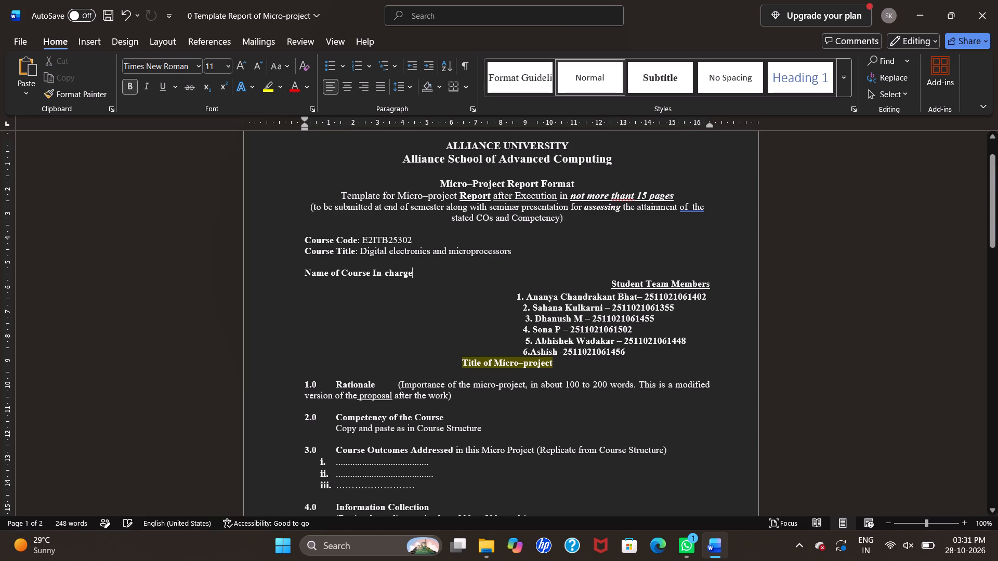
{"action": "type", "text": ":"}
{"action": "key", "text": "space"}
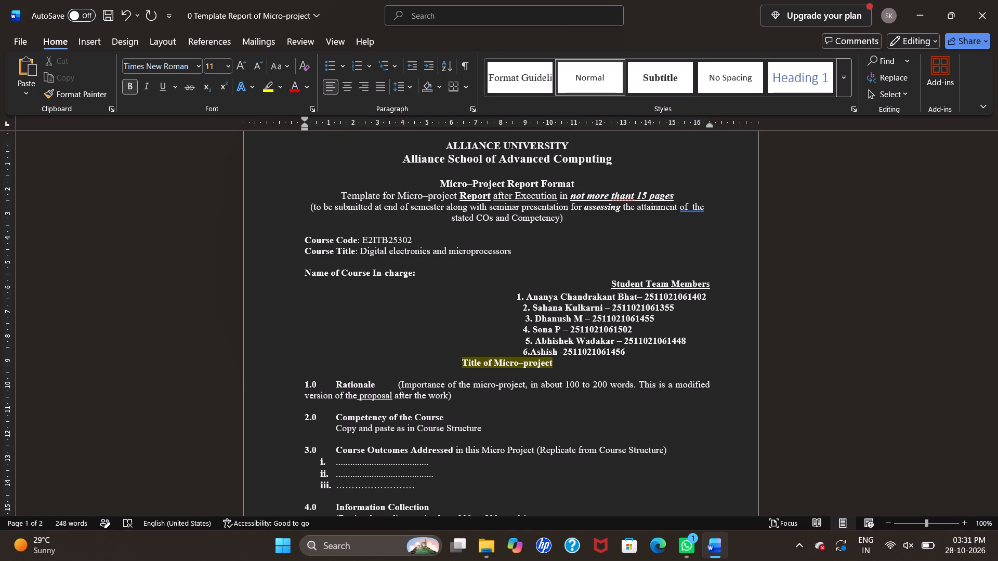
Enter the course in-charge's first name and surname after the colon, with the title "Dr." in front.
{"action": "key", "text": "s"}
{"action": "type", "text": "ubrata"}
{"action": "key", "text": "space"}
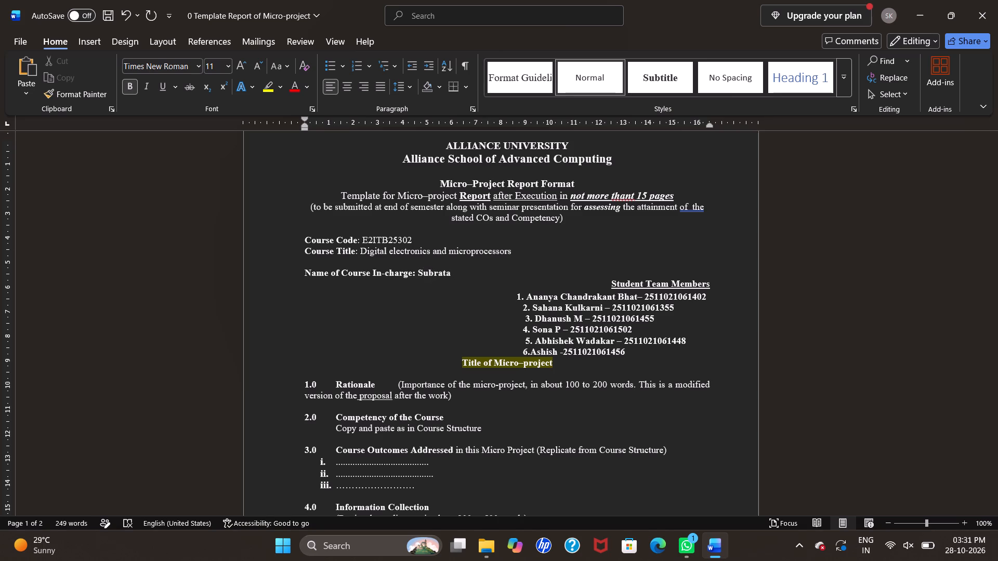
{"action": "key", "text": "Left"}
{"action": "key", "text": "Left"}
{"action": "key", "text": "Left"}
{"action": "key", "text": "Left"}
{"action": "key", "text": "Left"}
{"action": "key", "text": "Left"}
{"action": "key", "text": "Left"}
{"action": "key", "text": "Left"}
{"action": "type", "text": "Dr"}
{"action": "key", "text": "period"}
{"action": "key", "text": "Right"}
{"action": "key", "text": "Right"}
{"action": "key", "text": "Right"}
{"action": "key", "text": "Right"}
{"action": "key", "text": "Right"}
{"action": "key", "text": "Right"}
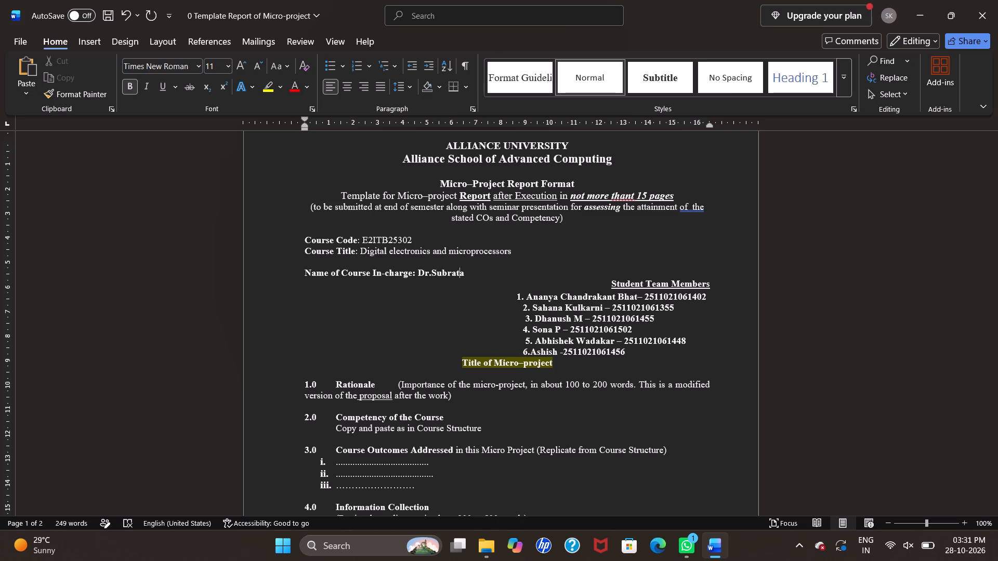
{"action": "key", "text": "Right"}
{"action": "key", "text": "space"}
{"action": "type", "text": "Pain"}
Add a blank line below the Name of Course In-charge line to separate it from the Student Team Members heading.
{"action": "left_click", "coordinate": [577, 279]}
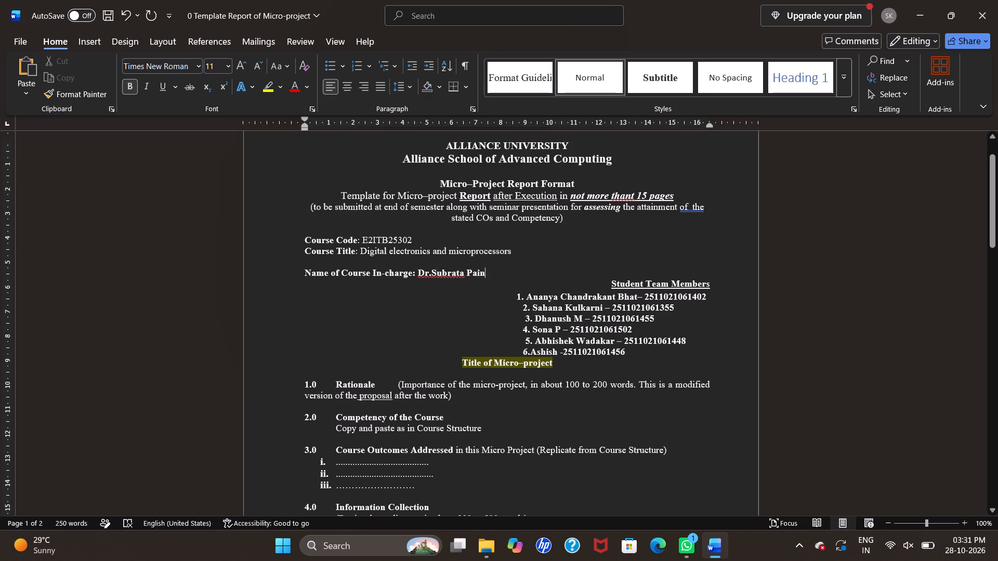
{"action": "left_click", "coordinate": [516, 274]}
{"action": "key", "text": "shift+Return"}
Add a blank line after the sixth team member's entry to separate the list from the "Title of Micro-project" heading.
{"action": "scroll", "coordinate": [561, 275], "scroll_direction": "down", "scroll_amount": 1}
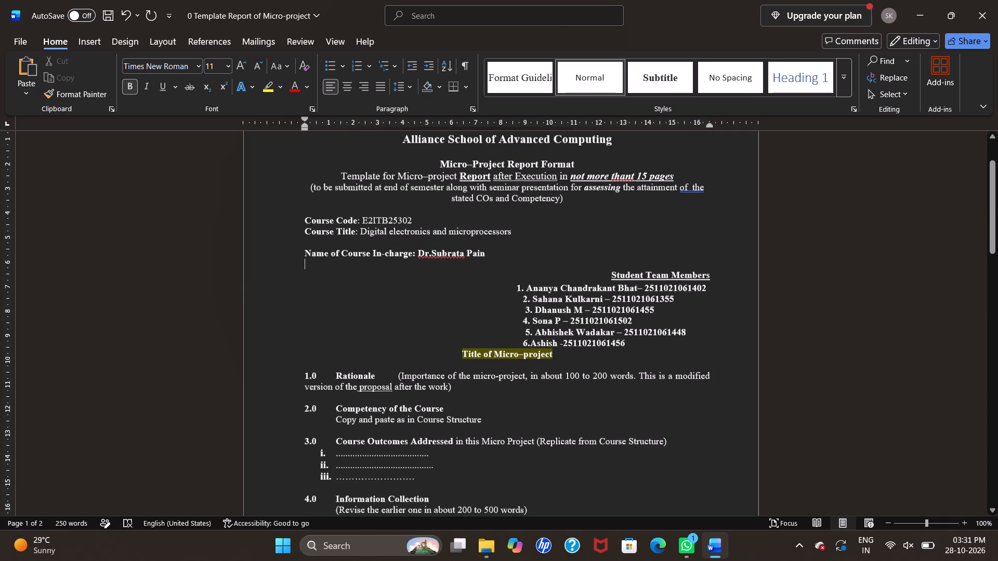
{"action": "scroll", "coordinate": [561, 275], "scroll_direction": "down", "scroll_amount": 1}
{"action": "scroll", "coordinate": [502, 276], "scroll_direction": "down", "scroll_amount": 1}
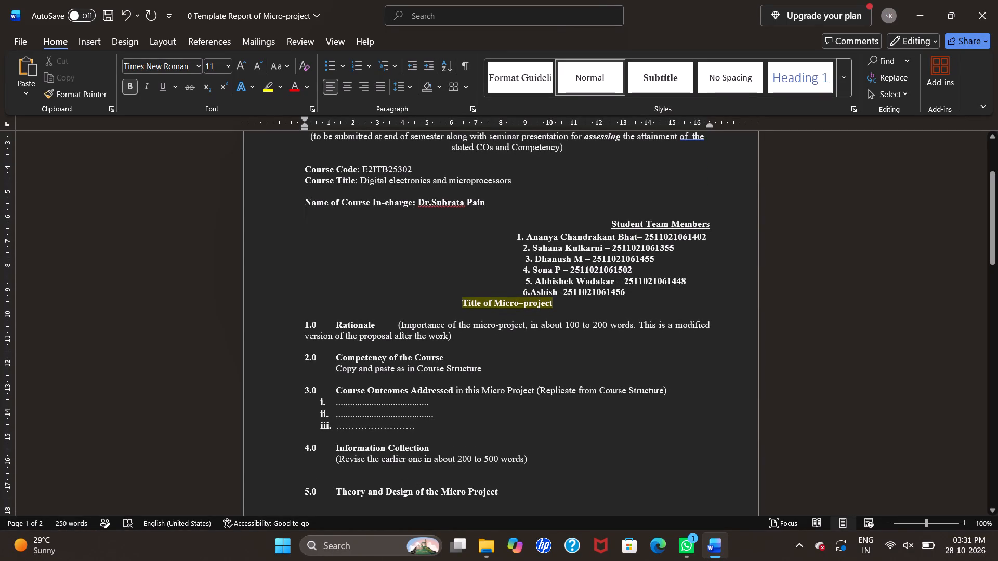
{"action": "left_click", "coordinate": [652, 292]}
{"action": "key", "text": "shift+Return"}
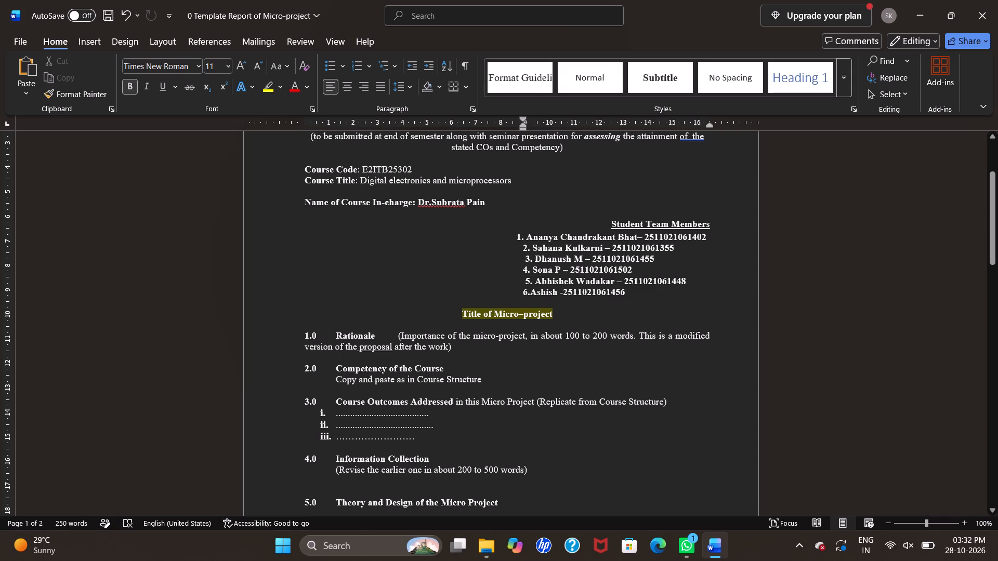
Change the "Student Team Members" heading from right-aligned to centred and indent it until it starts above the names list.
{"action": "left_click", "coordinate": [609, 225]}
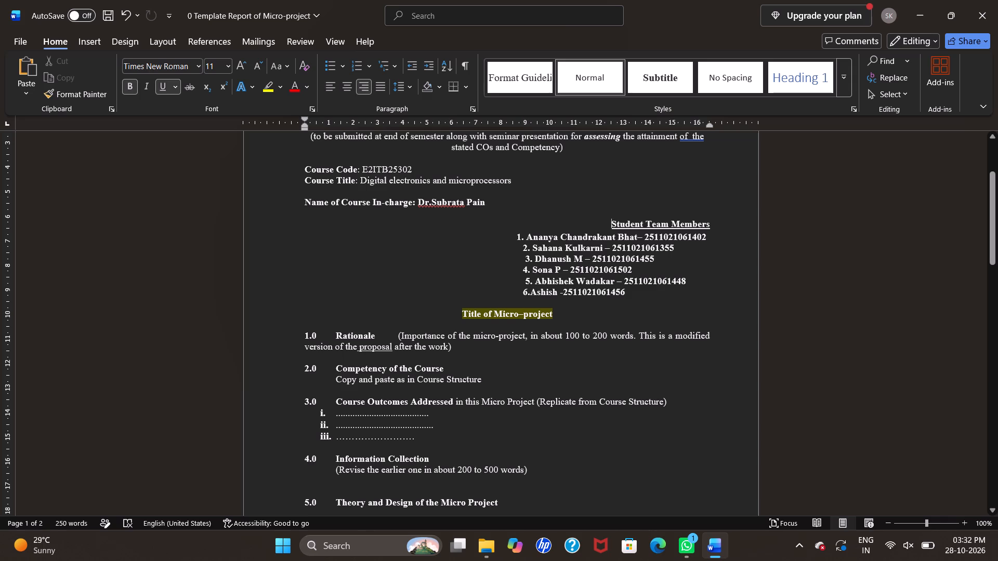
{"action": "key", "text": "BackSpace"}
{"action": "key", "text": "Tab"}
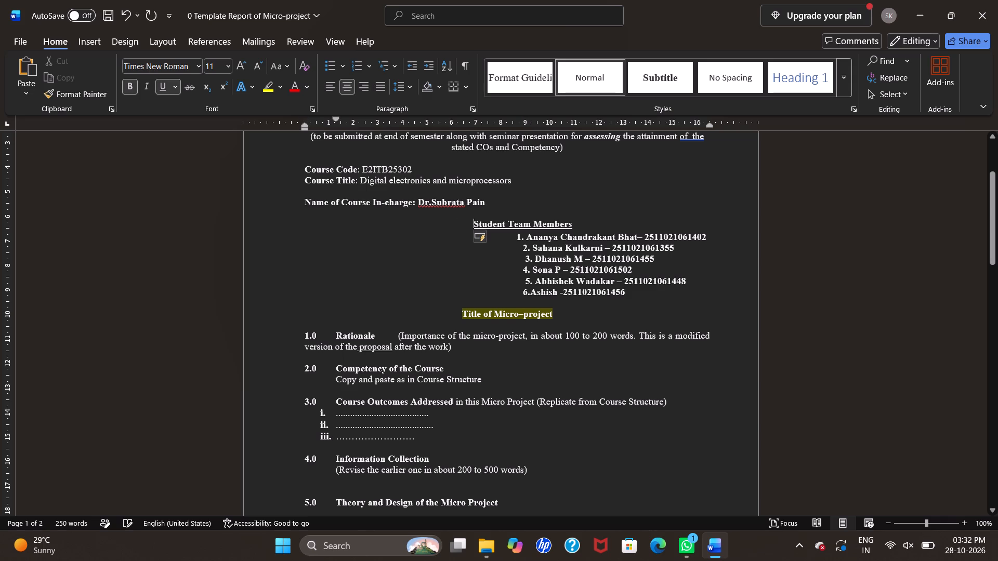
{"action": "key", "text": "Tab"}
{"action": "key", "text": "Tab"}
{"action": "key", "text": "Tab"}
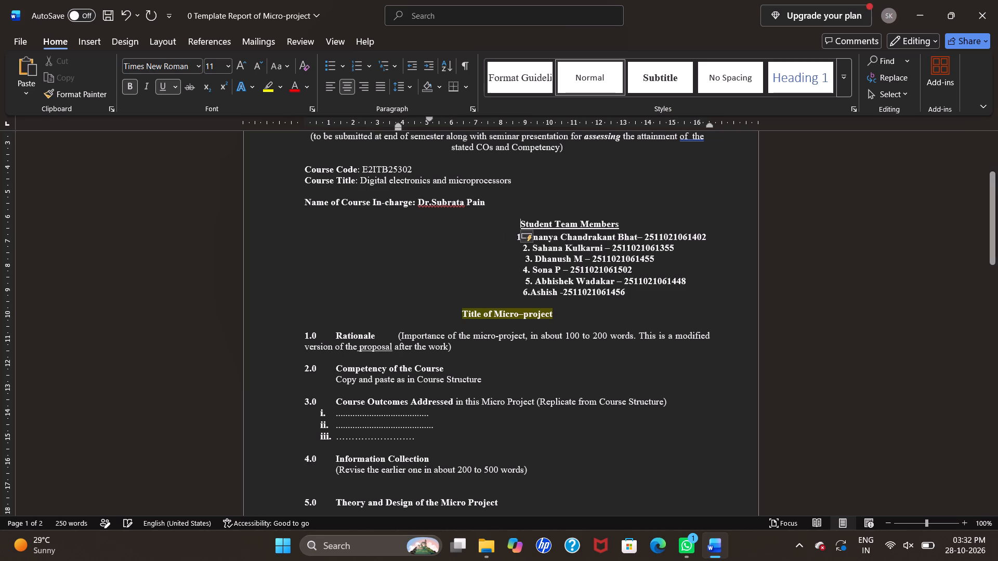
Ignore all spelling flags for the course in-charge's first name in the Name of Course In-charge line.
{"action": "scroll", "coordinate": [526, 248], "scroll_direction": "up", "scroll_amount": 1}
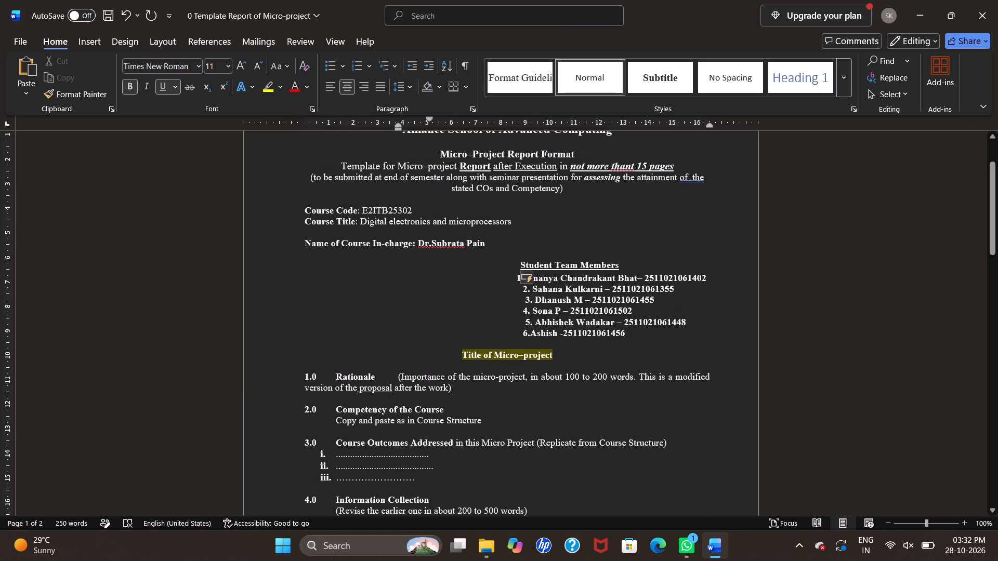
{"action": "right_click", "coordinate": [439, 244]}
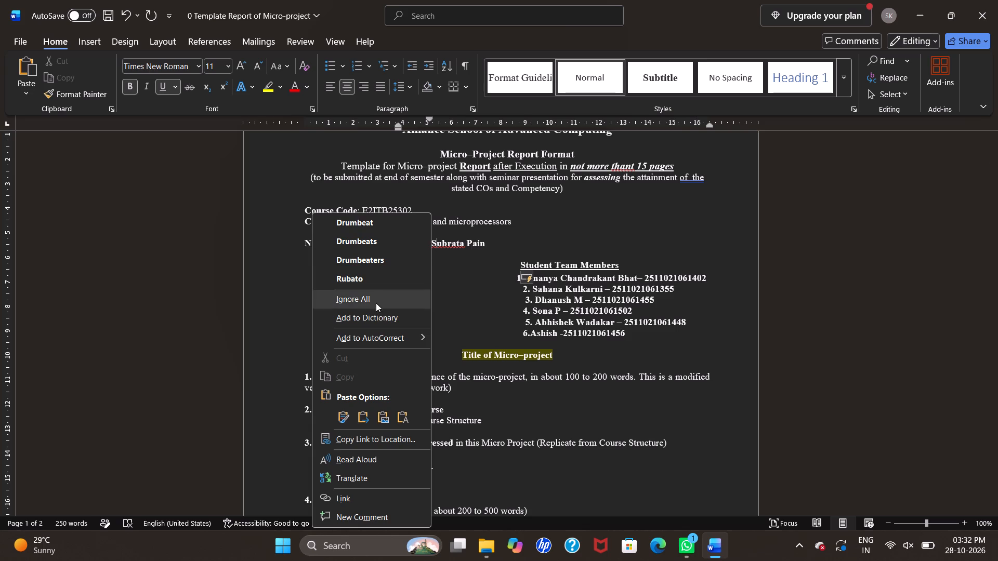
{"action": "left_click", "coordinate": [366, 301]}
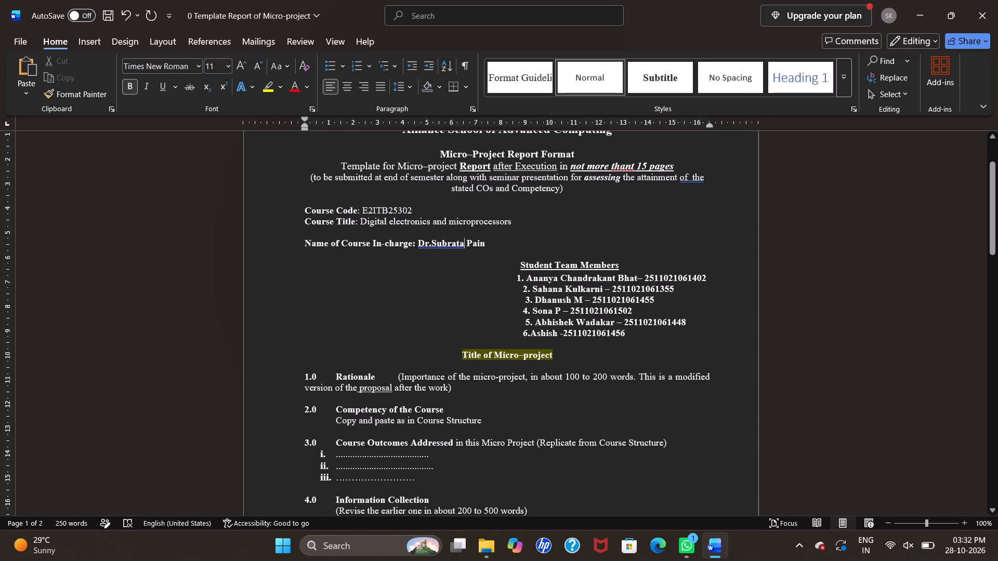
Delete the highlighted "Title of Micro–project" placeholder text below the team members list, leaving its centred line empty.
{"action": "left_click_drag", "start_coordinate": [549, 355], "coordinate": [463, 348]}
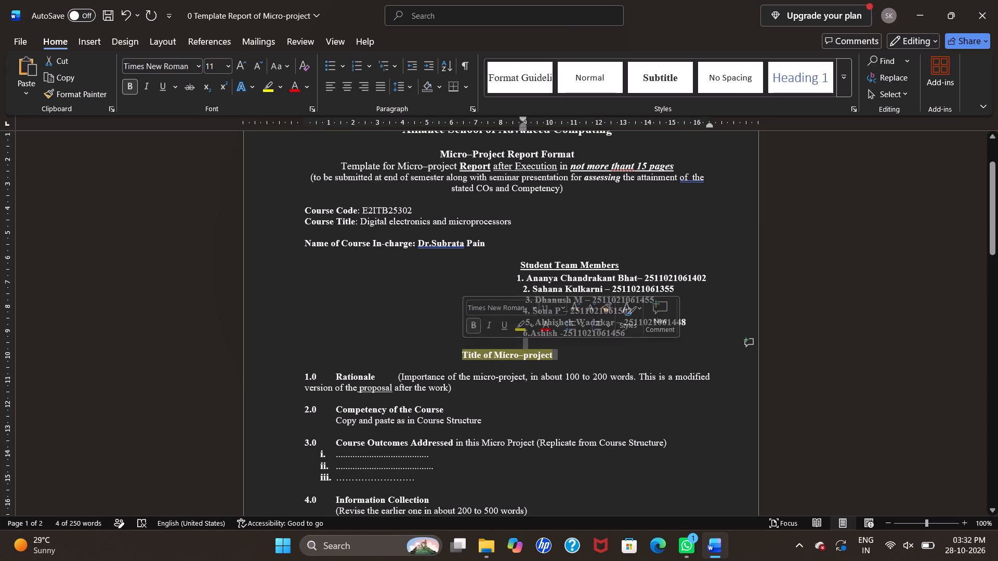
{"action": "left_click", "coordinate": [558, 361]}
{"action": "left_click_drag", "start_coordinate": [553, 353], "coordinate": [535, 353]}
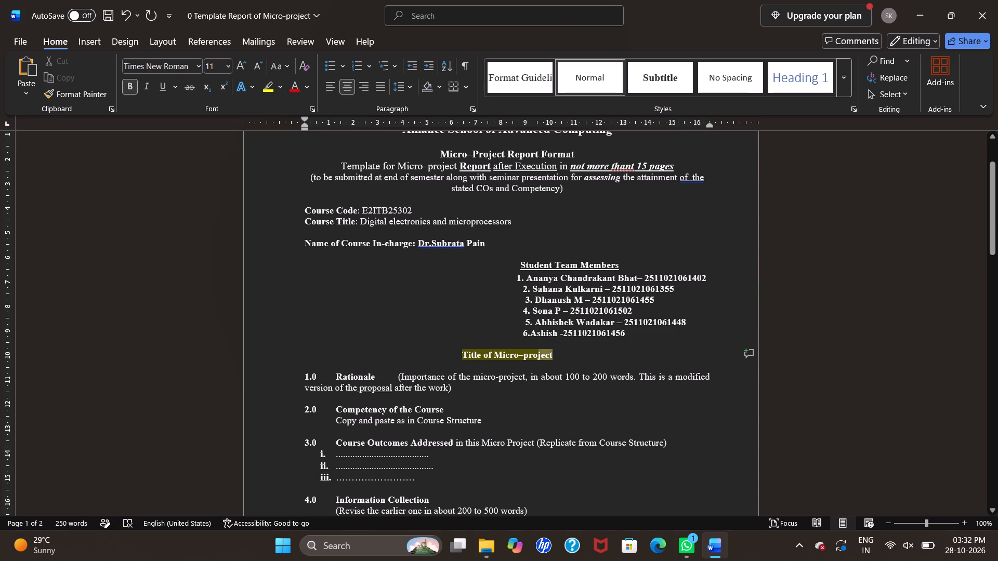
{"action": "left_click_drag", "start_coordinate": [535, 353], "coordinate": [511, 353]}
{"action": "key", "text": "BackSpace"}
{"action": "key", "text": "BackSpace"}
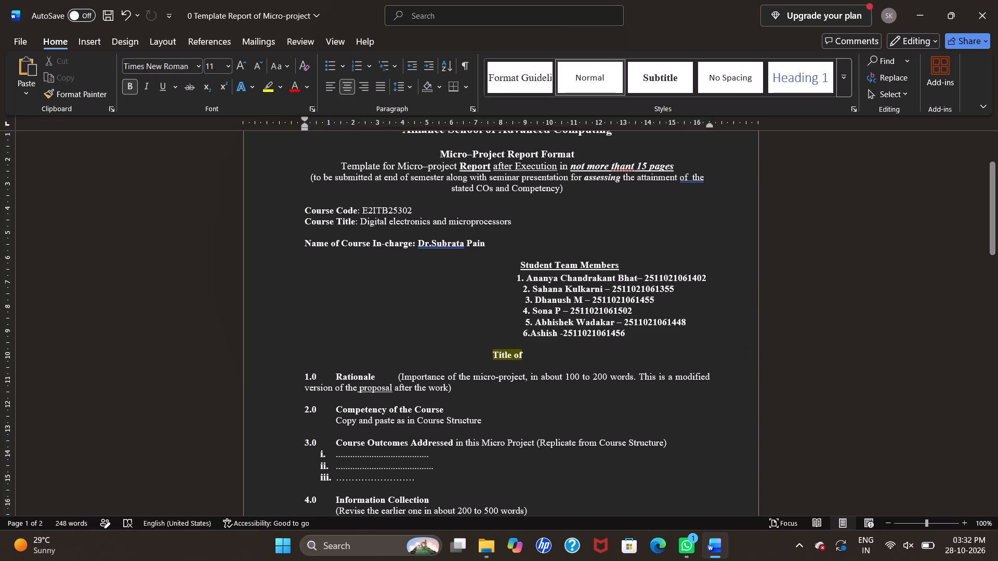
{"action": "key", "text": "BackSpace"}
{"action": "key", "text": "BackSpace"}
{"action": "key", "text": "BackSpace"}
{"action": "key", "text": "BackSpace"}
{"action": "key", "text": "BackSpace"}
{"action": "key", "text": "BackSpace"}
{"action": "key", "text": "BackSpace"}
{"action": "key", "text": "BackSpace"}
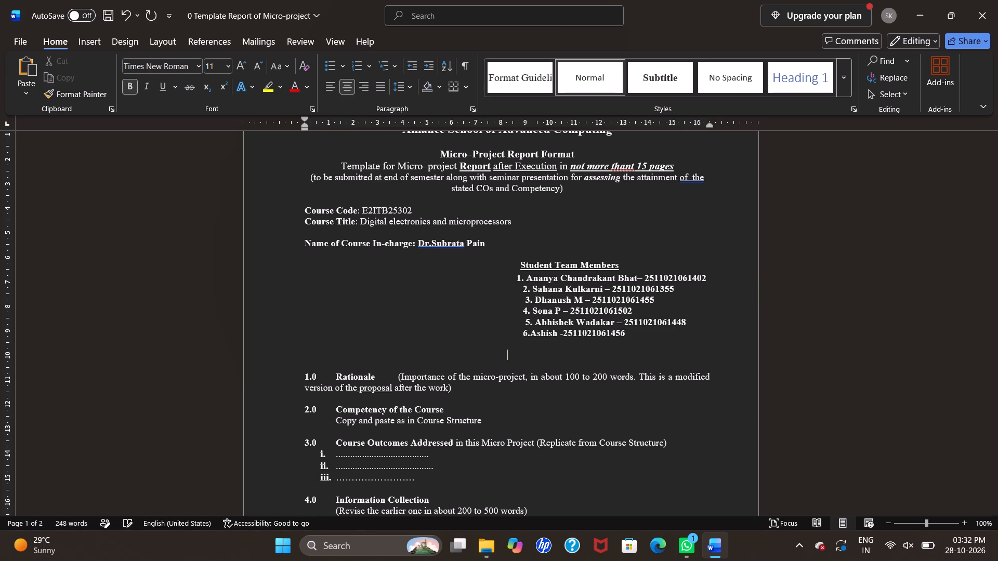
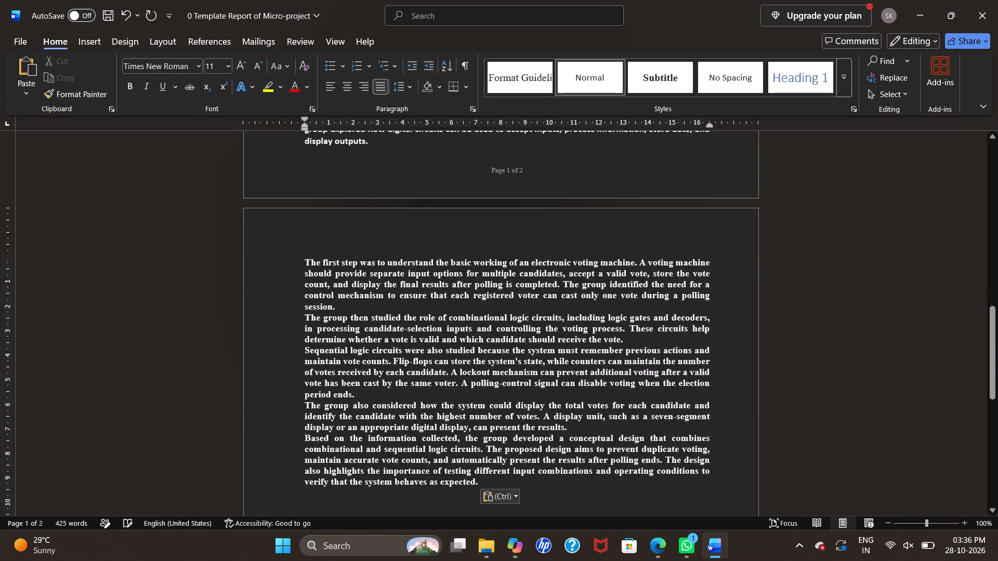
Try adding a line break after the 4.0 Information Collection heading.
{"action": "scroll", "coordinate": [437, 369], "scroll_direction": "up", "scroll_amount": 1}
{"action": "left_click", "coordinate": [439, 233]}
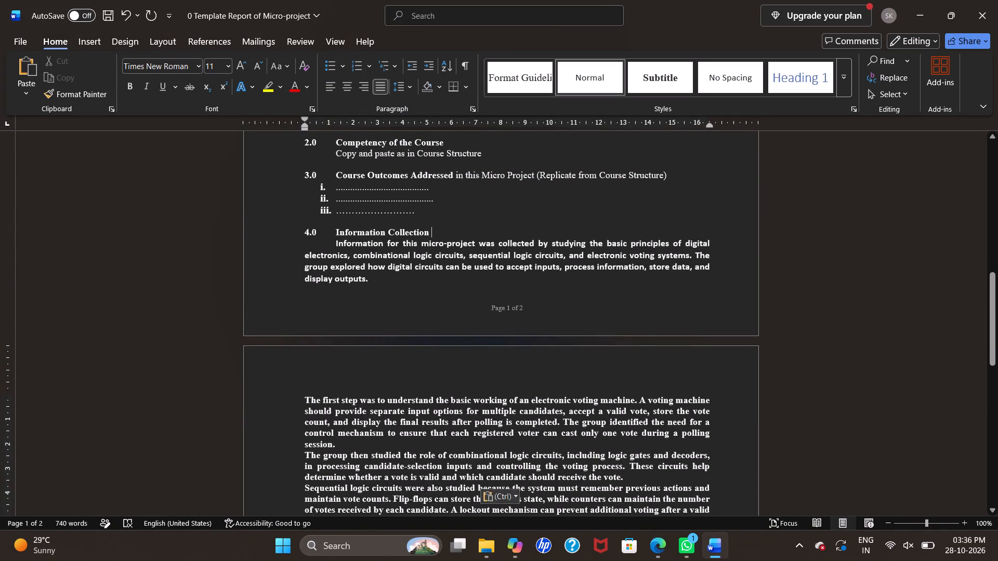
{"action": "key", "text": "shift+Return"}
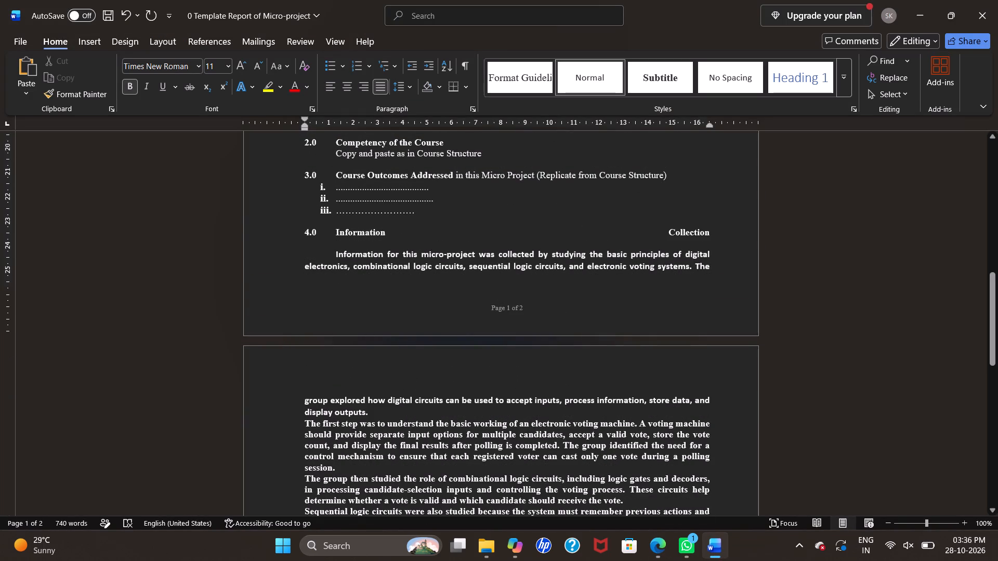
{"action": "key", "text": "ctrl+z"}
Insert five line breaks after item iii of section 3.0 so that 4.0 Information Collection starts on the next page.
{"action": "left_click", "coordinate": [437, 217]}
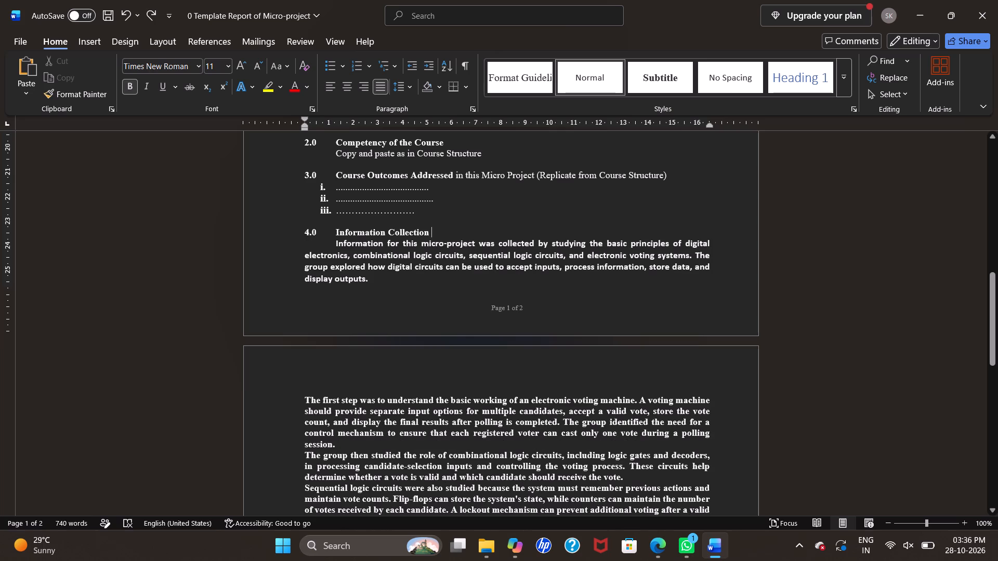
{"action": "left_click", "coordinate": [437, 217]}
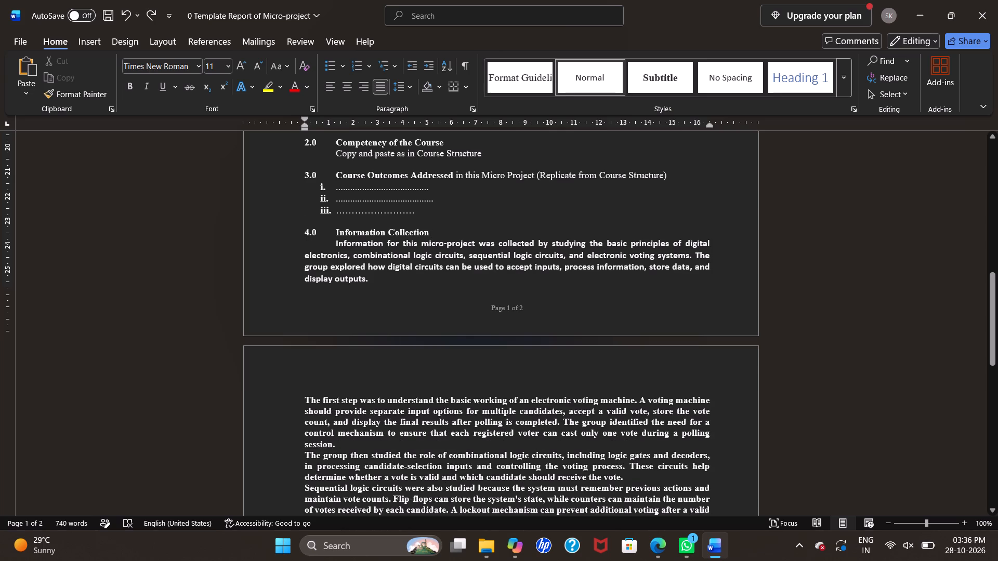
{"action": "left_click", "coordinate": [419, 213]}
{"action": "key", "text": "shift+Return"}
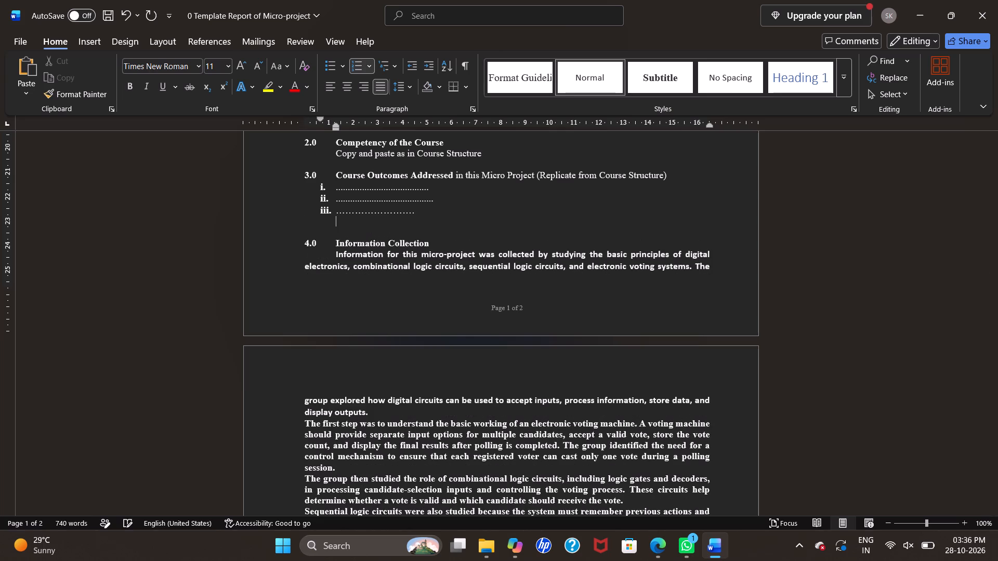
{"action": "key", "text": "shift+Return"}
{"action": "key", "text": "shift+Return"}
{"action": "key", "text": "shift+Return"}
{"action": "key", "text": "shift+Return"}
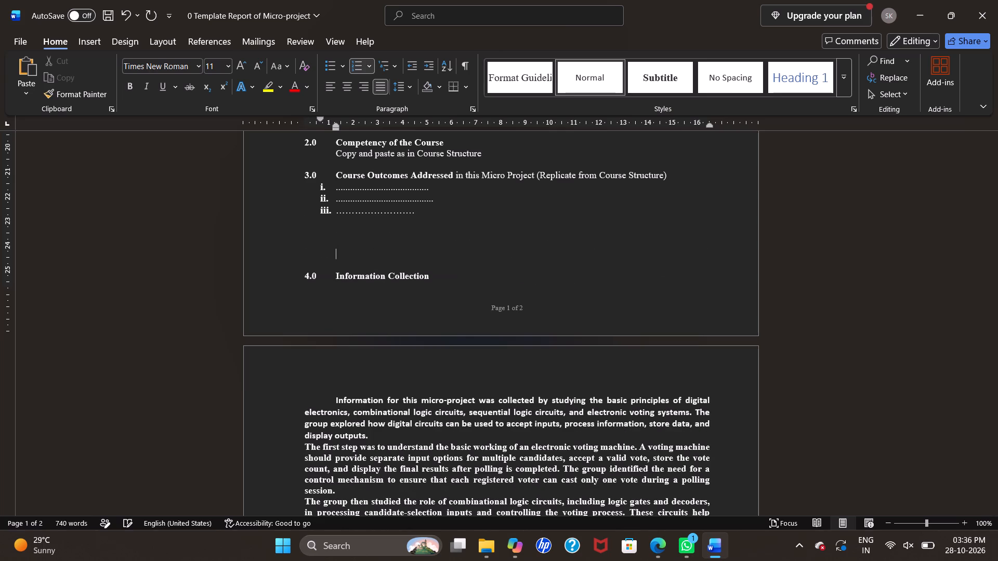
Format all the pasted Information Collection paragraphs in Times New Roman and remove their bold formatting.
{"action": "scroll", "coordinate": [365, 363], "scroll_direction": "down", "scroll_amount": 1}
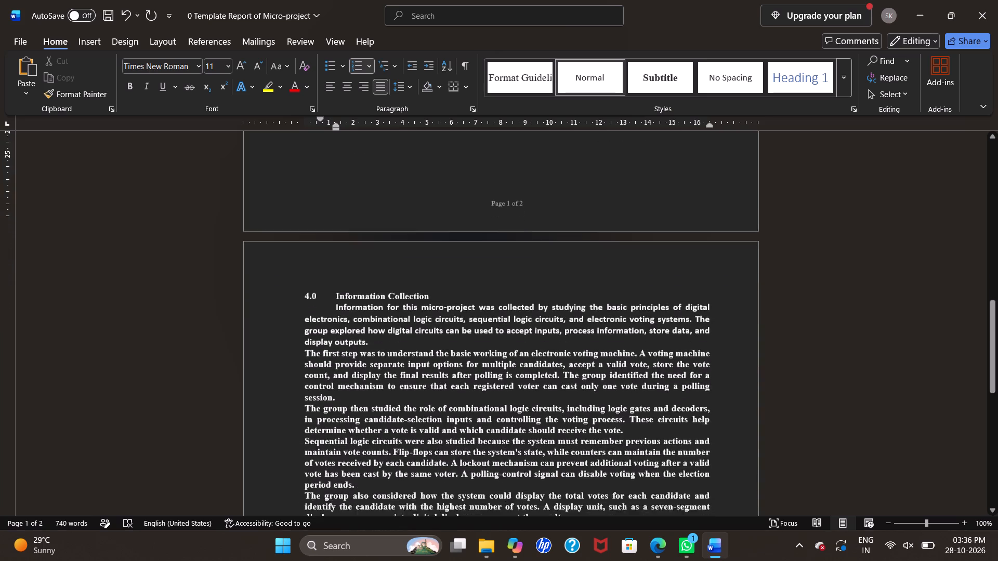
{"action": "scroll", "coordinate": [365, 363], "scroll_direction": "down", "scroll_amount": 1}
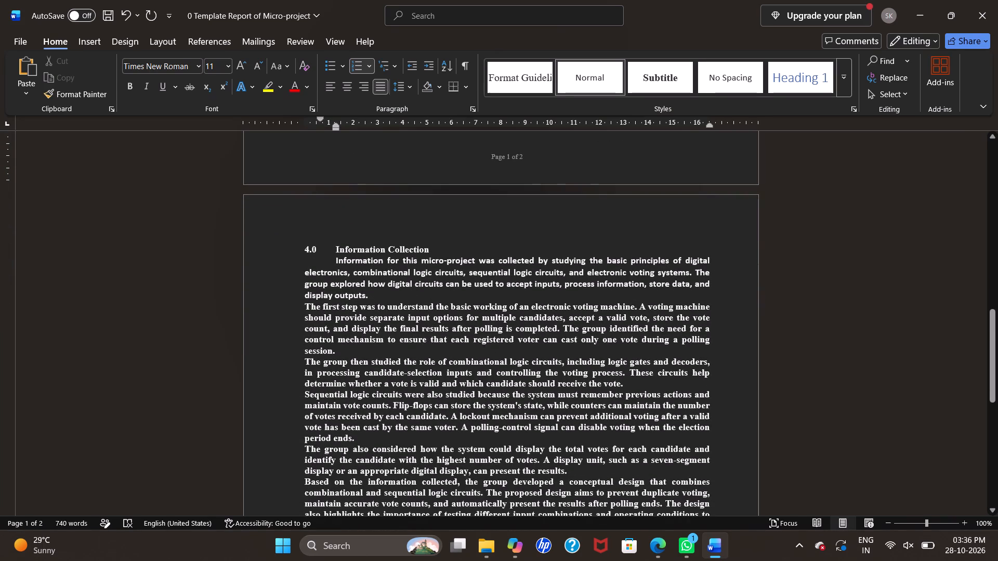
{"action": "scroll", "coordinate": [335, 242], "scroll_direction": "down", "scroll_amount": 1}
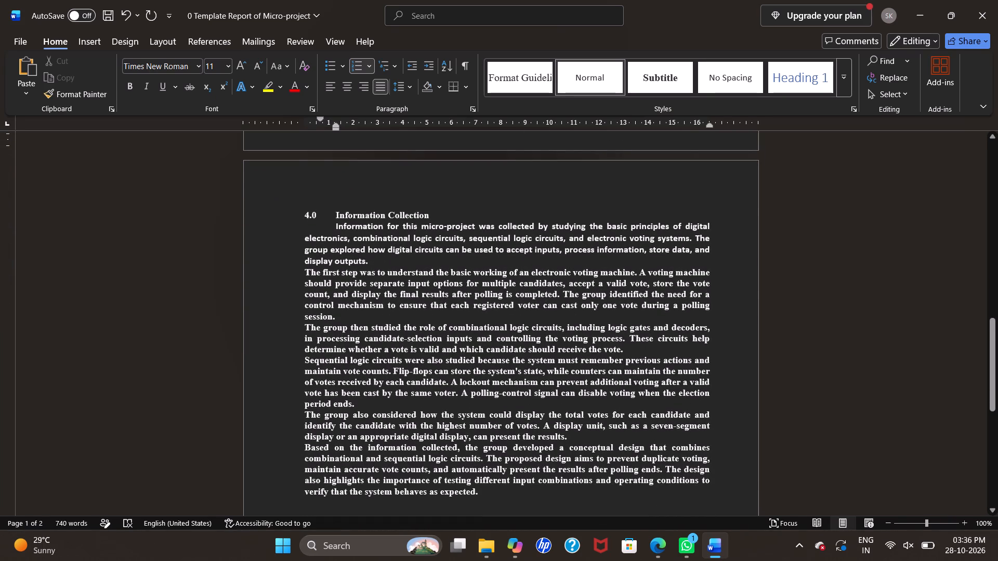
{"action": "left_click_drag", "start_coordinate": [334, 226], "coordinate": [339, 229]}
{"action": "left_click_drag", "start_coordinate": [339, 229], "coordinate": [480, 440]}
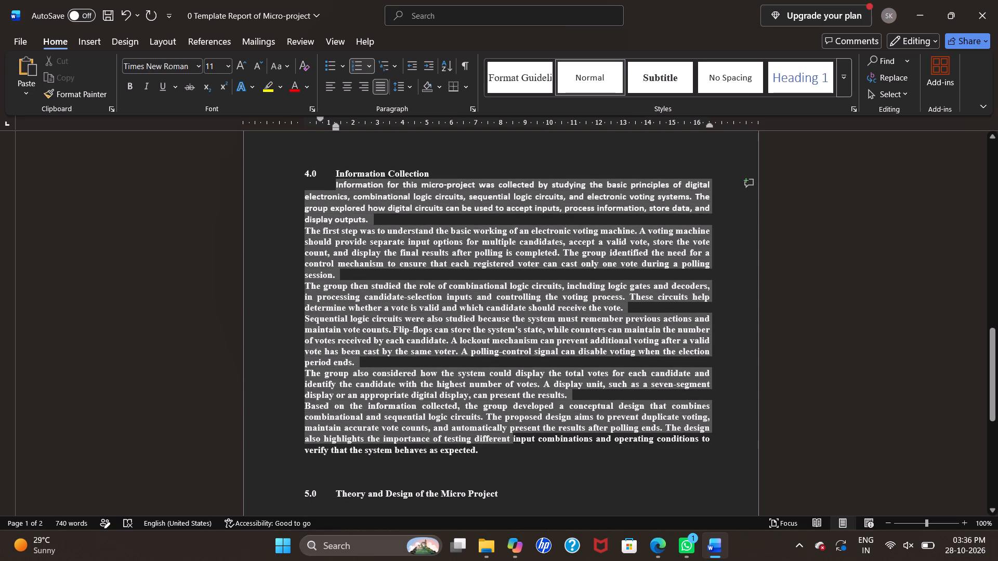
{"action": "left_click_drag", "start_coordinate": [480, 440], "coordinate": [478, 449]}
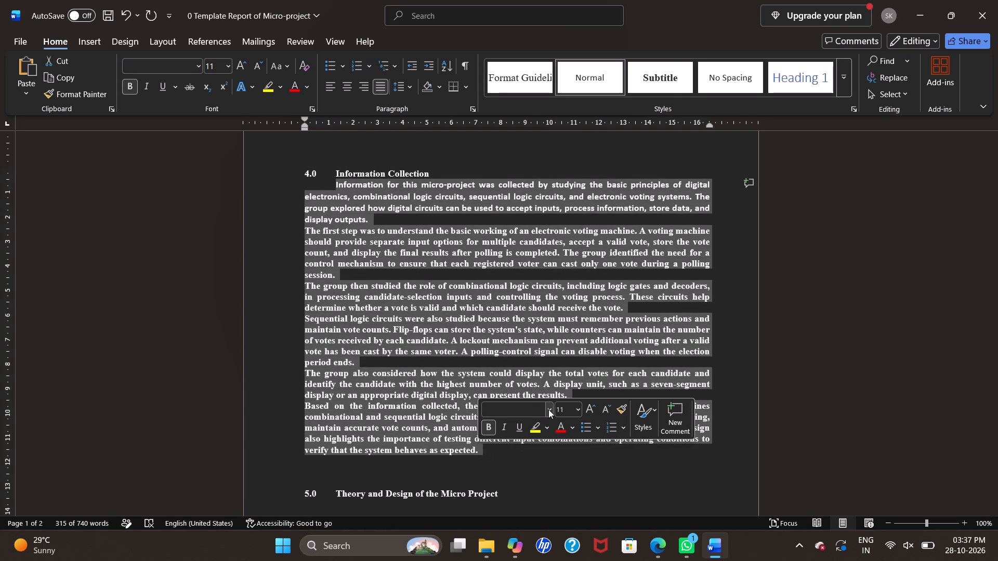
{"action": "left_click", "coordinate": [548, 409]}
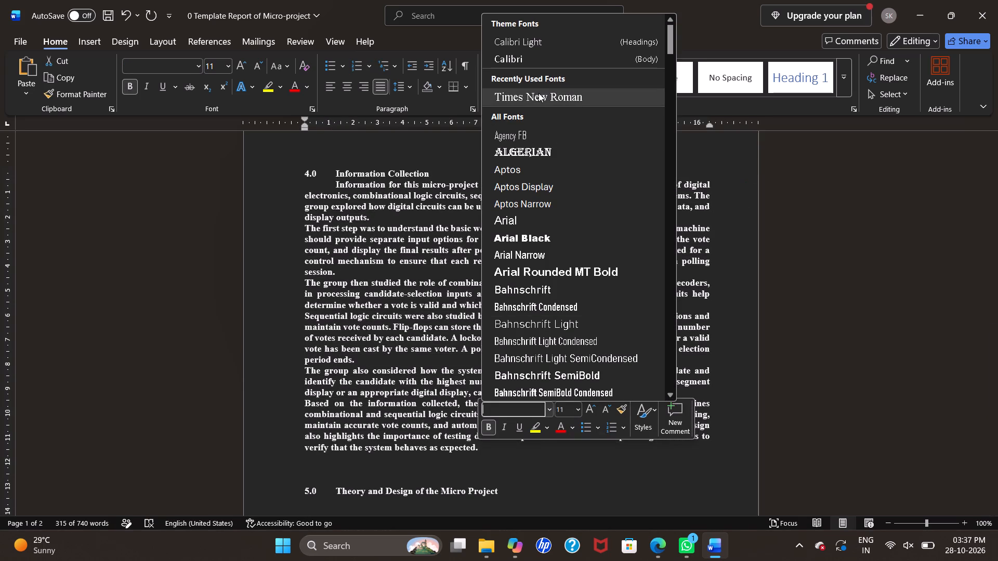
{"action": "left_click", "coordinate": [539, 93]}
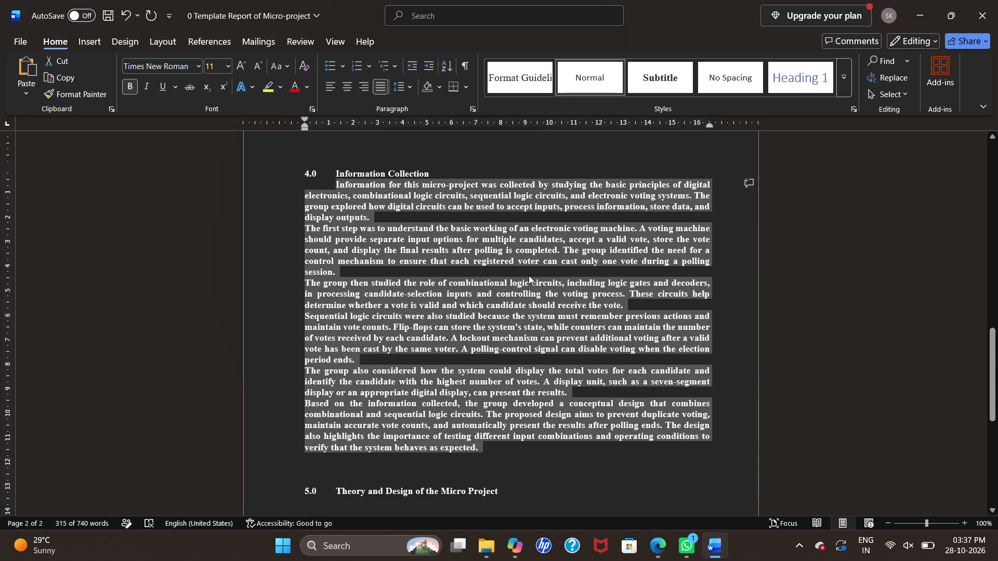
{"action": "key", "text": "ctrl+b"}
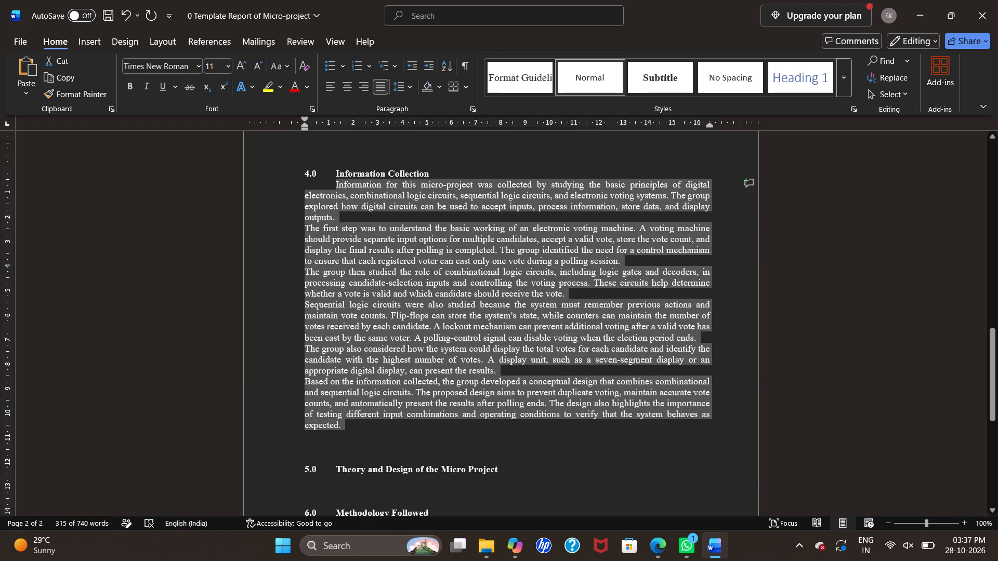
{"action": "left_click", "coordinate": [611, 459]}
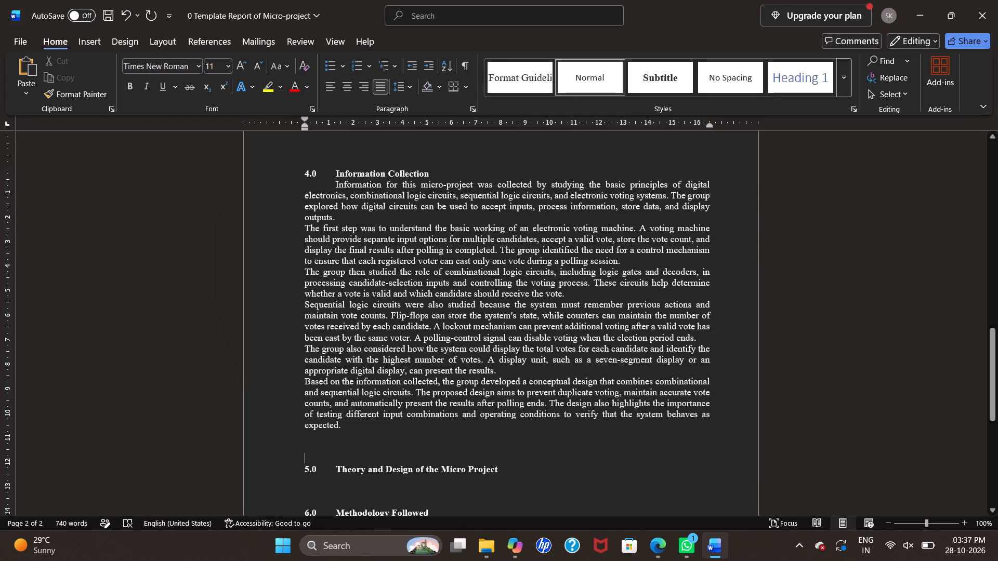
Insert a blank line below the 4.0 heading and replace the space between its words with a hyphen, making it "Information-Collection".
{"action": "left_click", "coordinate": [431, 171]}
{"action": "key", "text": "shift+Return"}
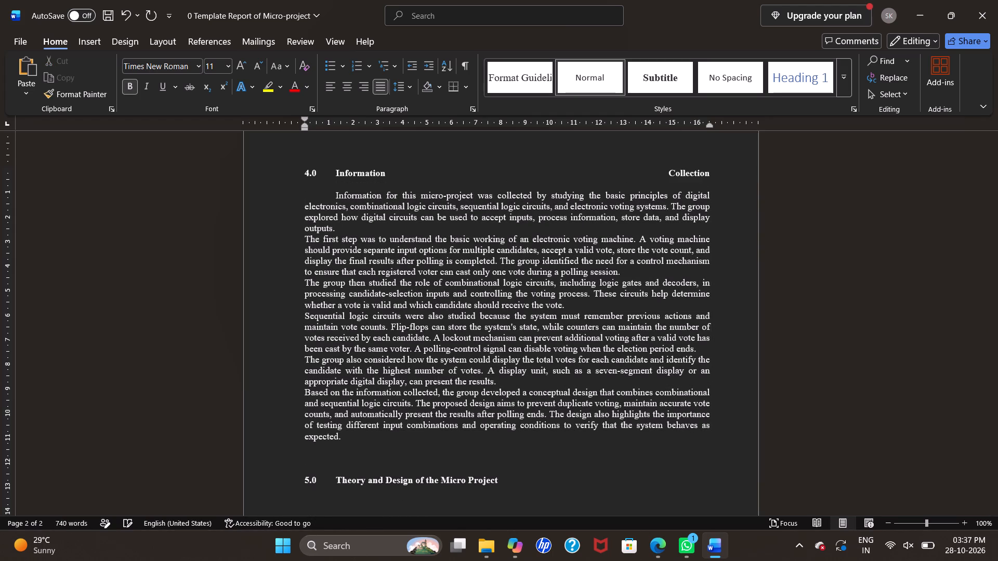
{"action": "left_click", "coordinate": [668, 171]}
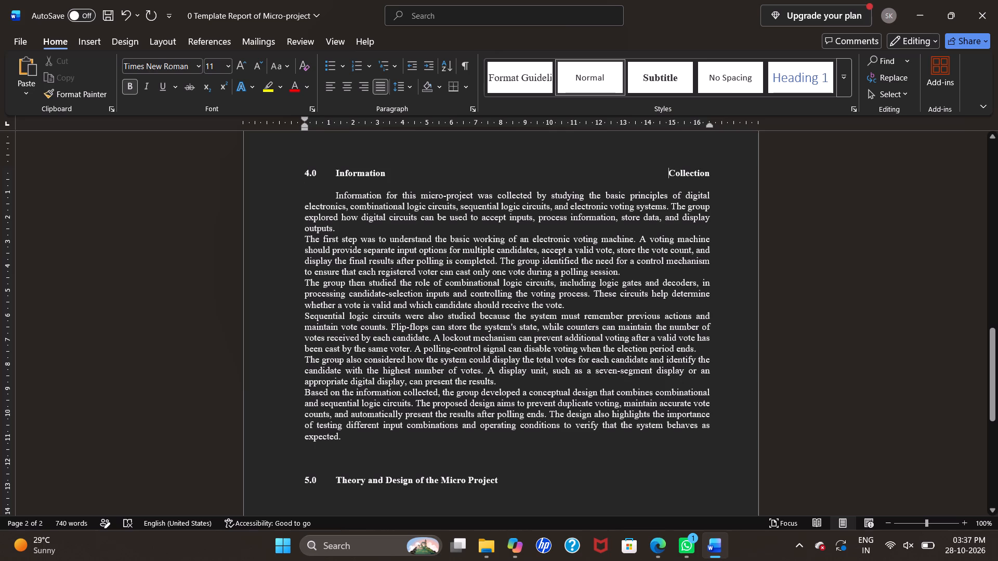
{"action": "key", "text": "BackSpace"}
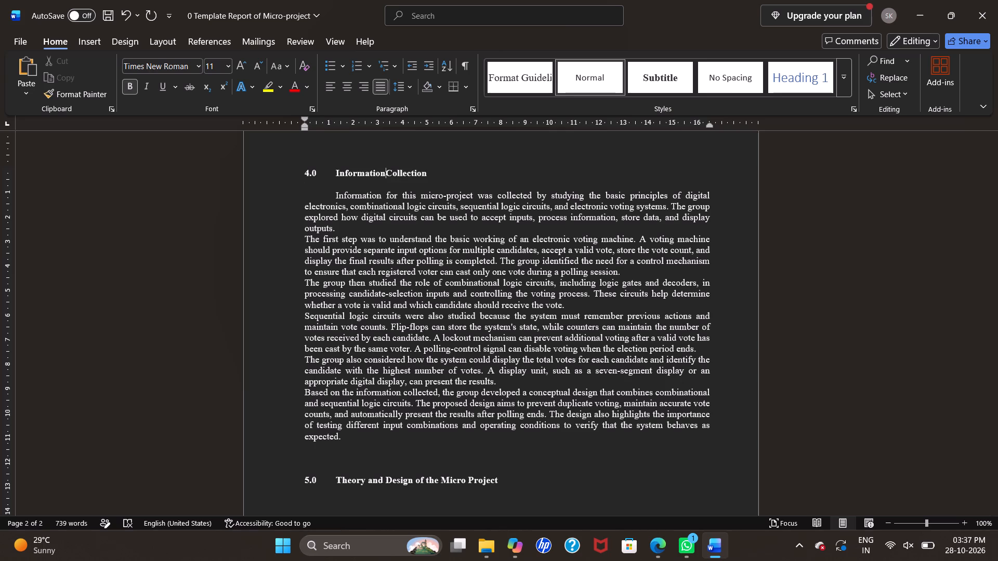
{"action": "key", "text": "minus"}
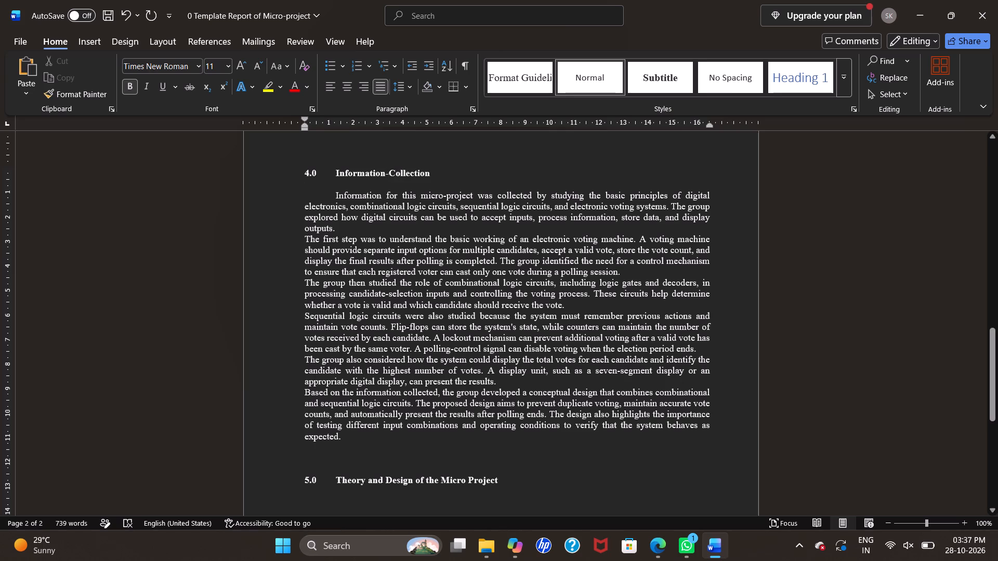
Remove the indent before the first paragraph of section 4.0.
{"action": "left_click", "coordinate": [335, 196]}
{"action": "key", "text": "BackSpace"}
Copy the full 5.0 Theory and Design text, through E. Important Design Consideration, from ChatGPT's answer in Edge, and return to the Word report.
{"action": "scroll", "coordinate": [487, 250], "scroll_direction": "down", "scroll_amount": 1}
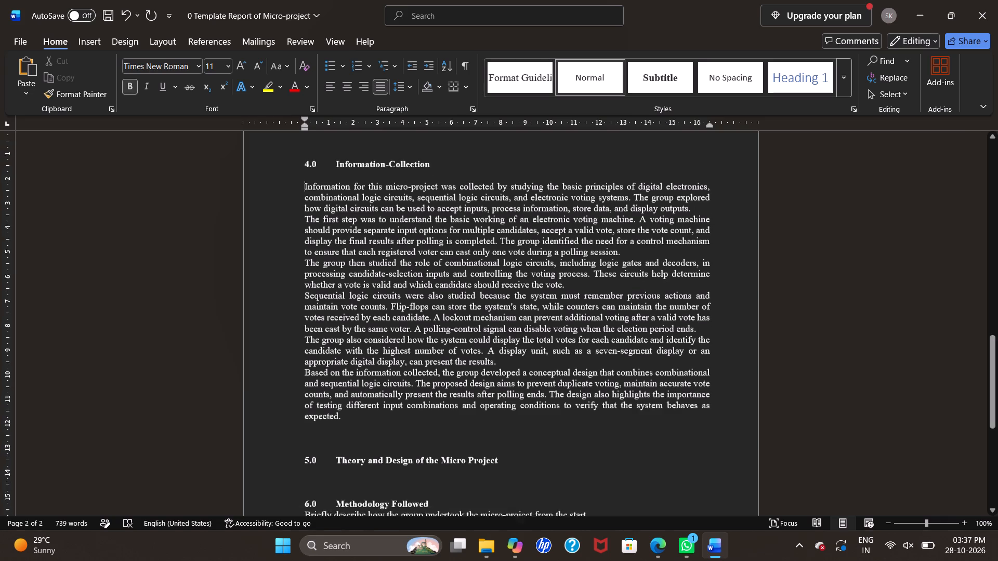
{"action": "scroll", "coordinate": [487, 250], "scroll_direction": "down", "scroll_amount": 2}
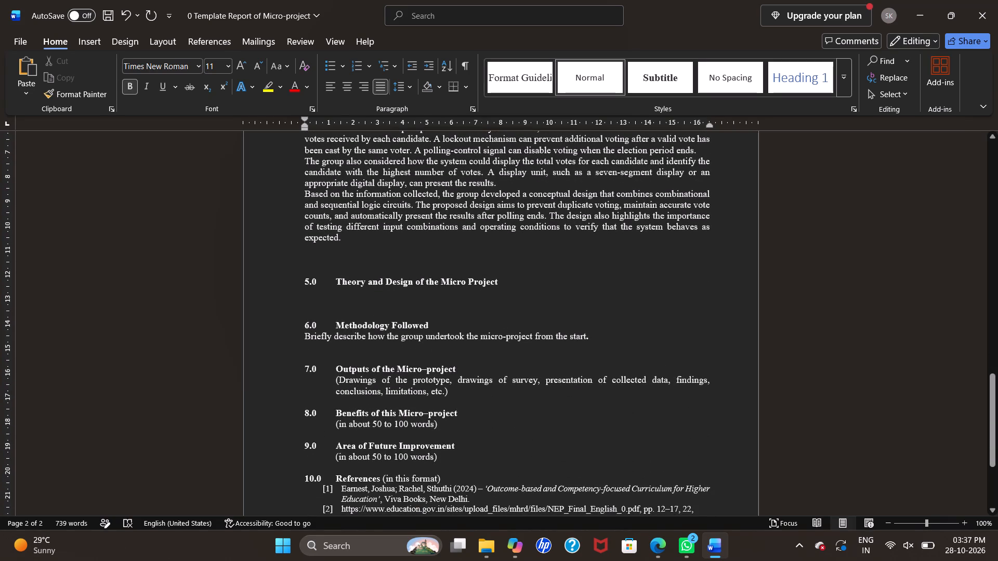
{"action": "scroll", "coordinate": [542, 298], "scroll_direction": "down", "scroll_amount": 1}
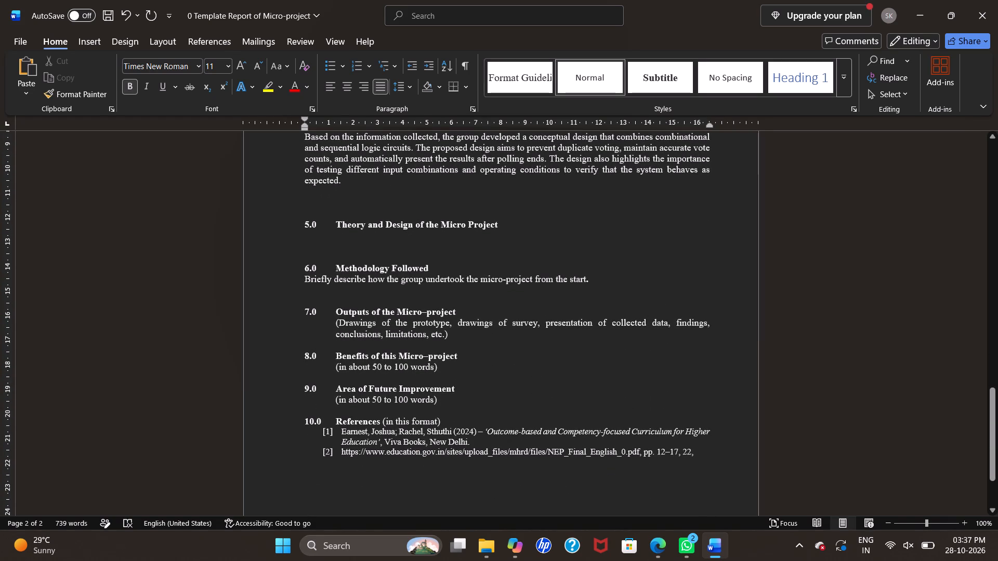
{"action": "left_click", "coordinate": [666, 550]}
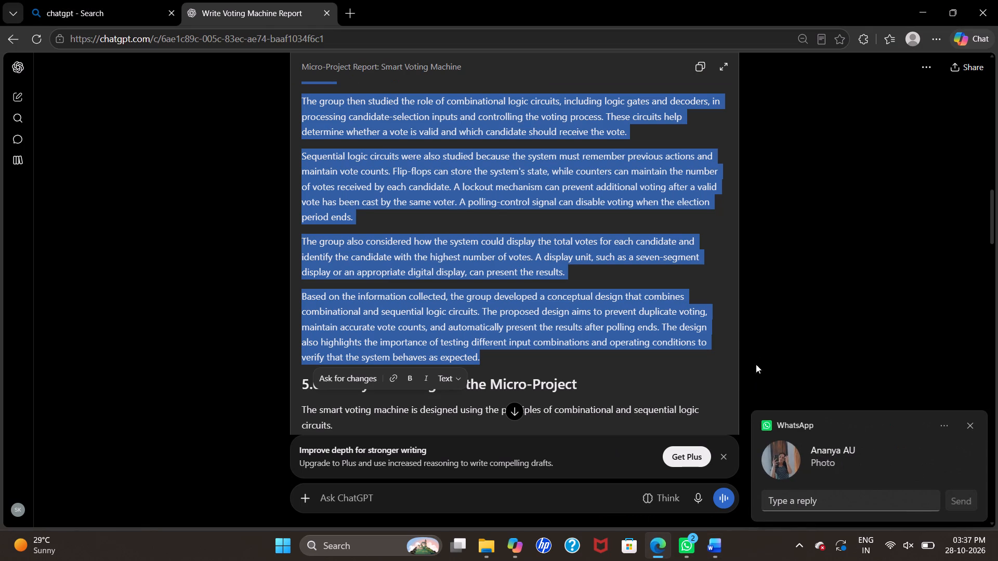
{"action": "scroll", "coordinate": [605, 299], "scroll_direction": "down", "scroll_amount": 3}
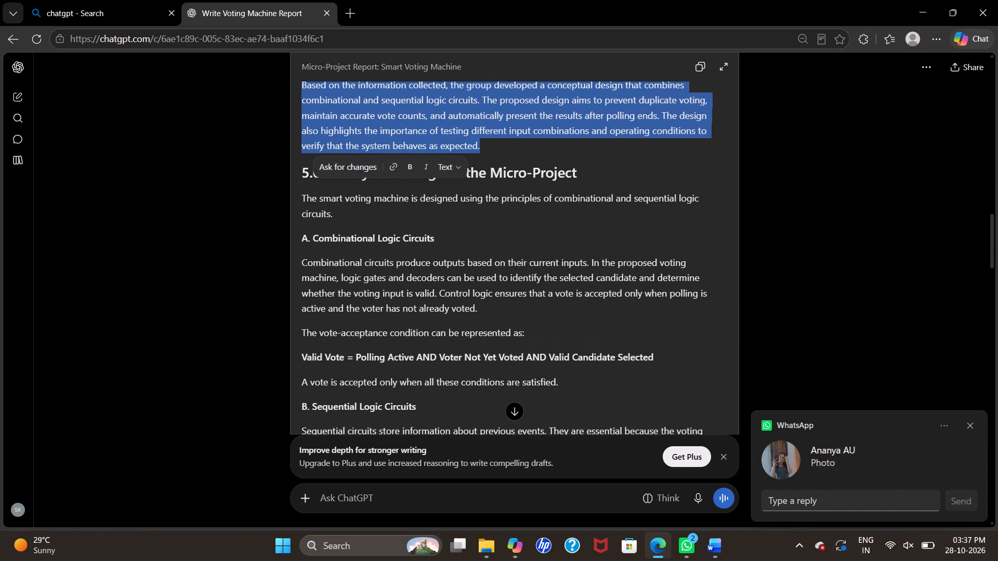
{"action": "left_click", "coordinate": [605, 299]}
{"action": "scroll", "coordinate": [605, 299], "scroll_direction": "down", "scroll_amount": 1}
{"action": "scroll", "coordinate": [410, 186], "scroll_direction": "down", "scroll_amount": 1}
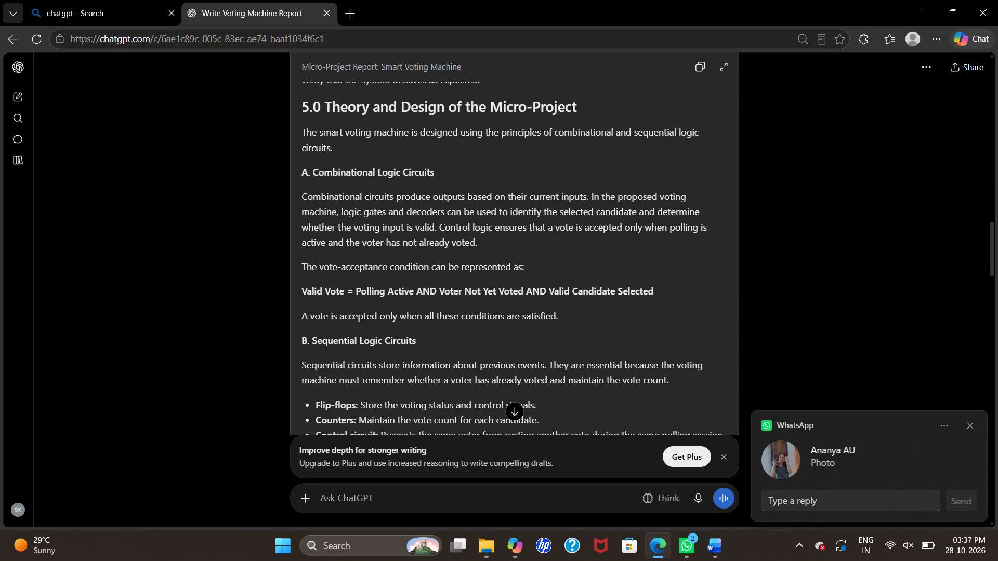
{"action": "left_click_drag", "start_coordinate": [303, 130], "coordinate": [493, 392]}
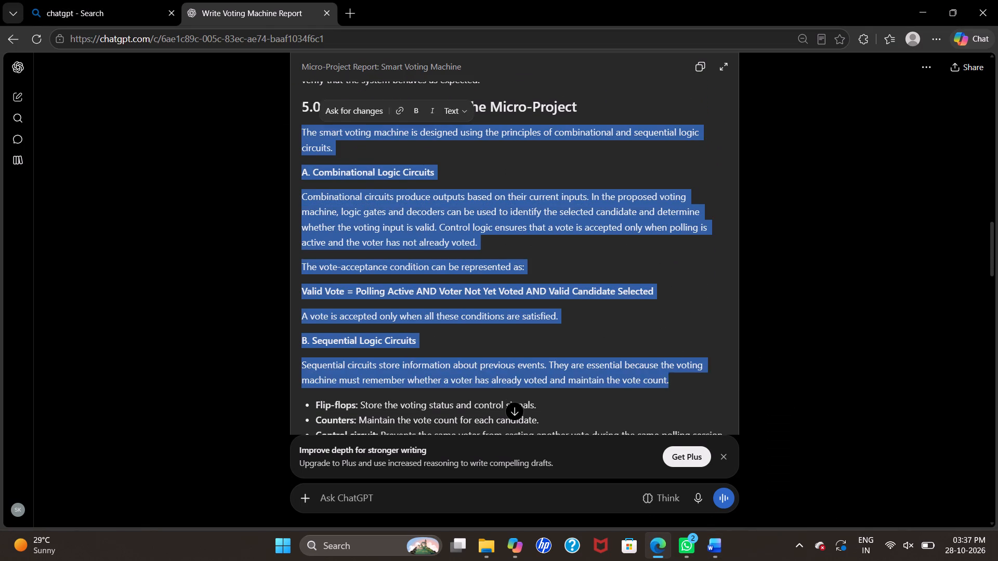
{"action": "left_click_drag", "start_coordinate": [493, 392], "coordinate": [439, 291]}
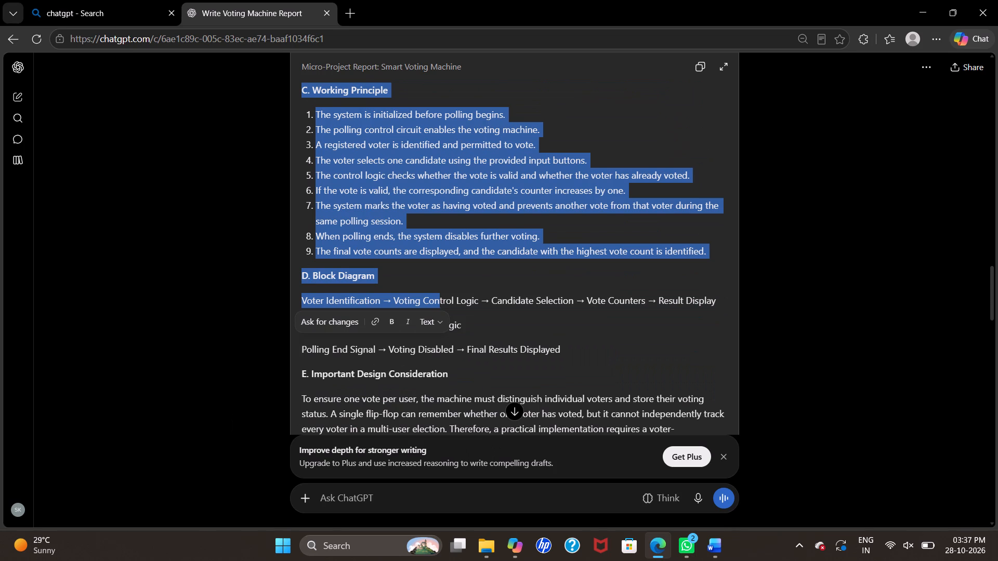
{"action": "left_click_drag", "start_coordinate": [439, 291], "coordinate": [543, 223]}
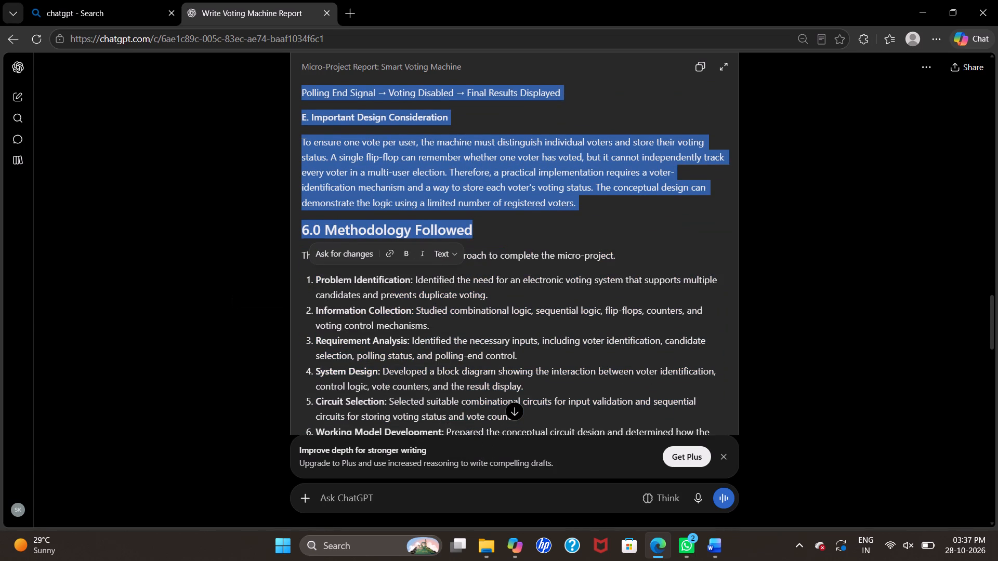
{"action": "left_click_drag", "start_coordinate": [543, 223], "coordinate": [578, 206]}
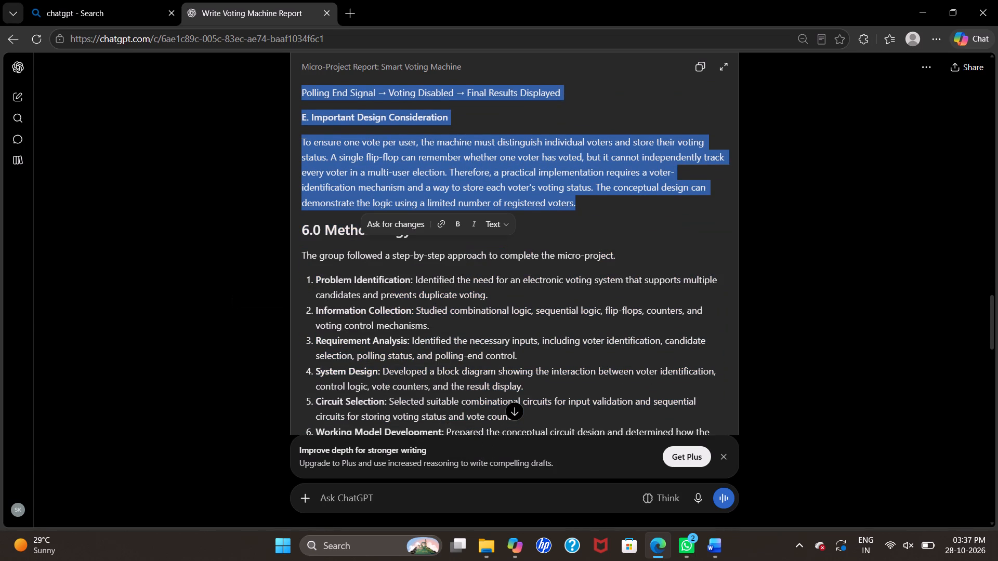
{"action": "key", "text": "ctrl+c"}
{"action": "left_click", "coordinate": [717, 541]}
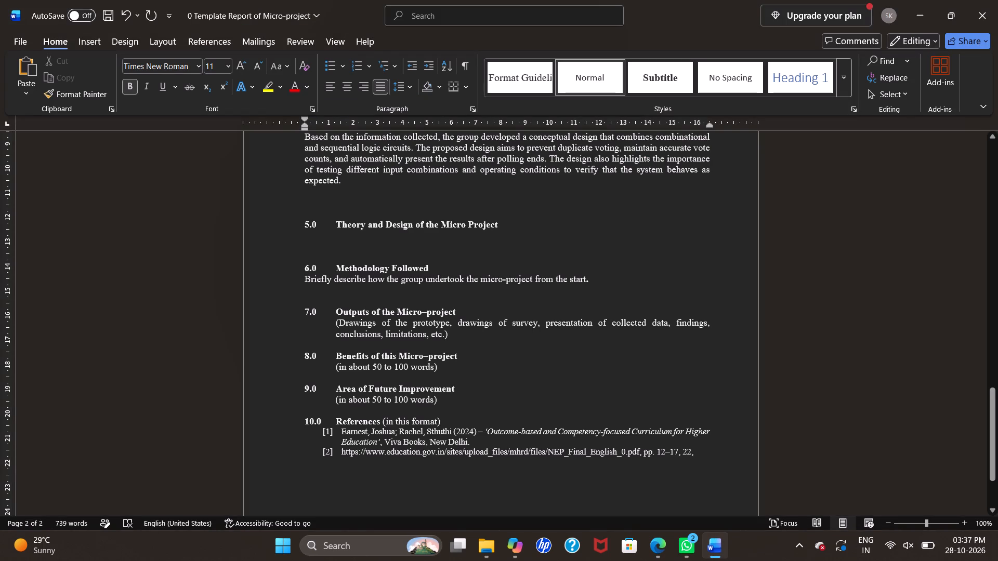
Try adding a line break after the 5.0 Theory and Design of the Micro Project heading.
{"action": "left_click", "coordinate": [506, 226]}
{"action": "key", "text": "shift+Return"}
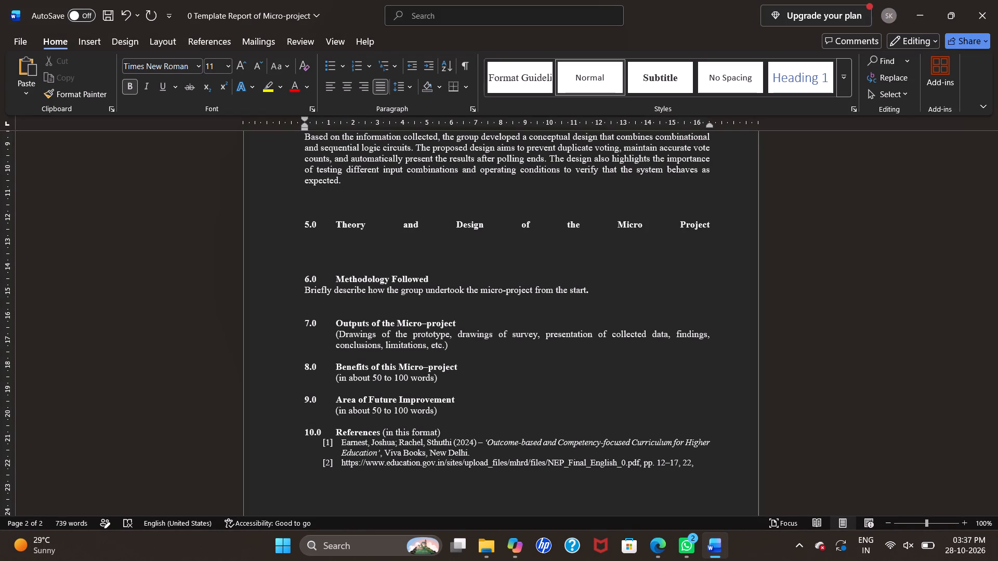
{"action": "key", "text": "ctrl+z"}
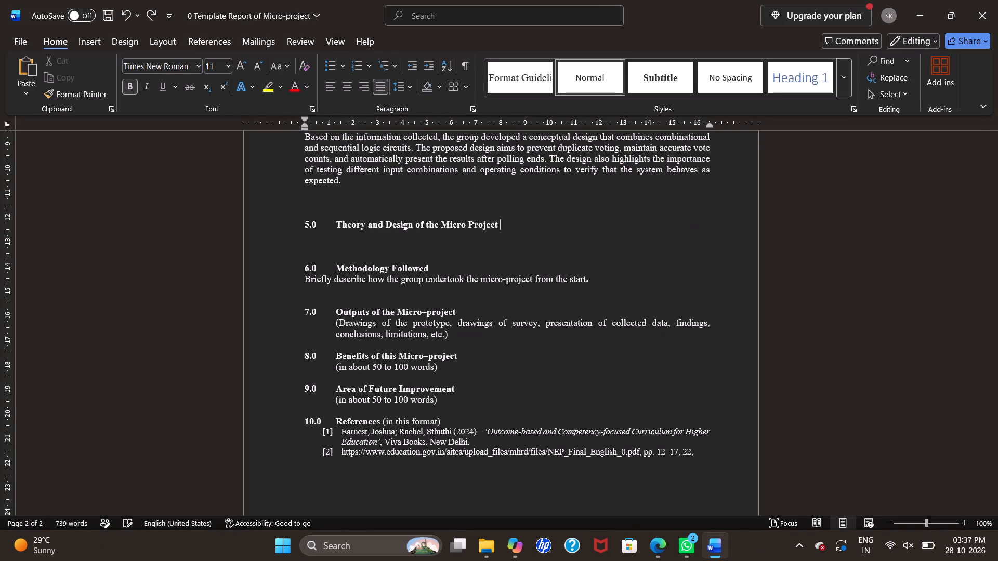
Paste the copied theory and design text on the blank line below the 5.0 Theory and Design of the Micro Project heading.
{"action": "left_click", "coordinate": [423, 245]}
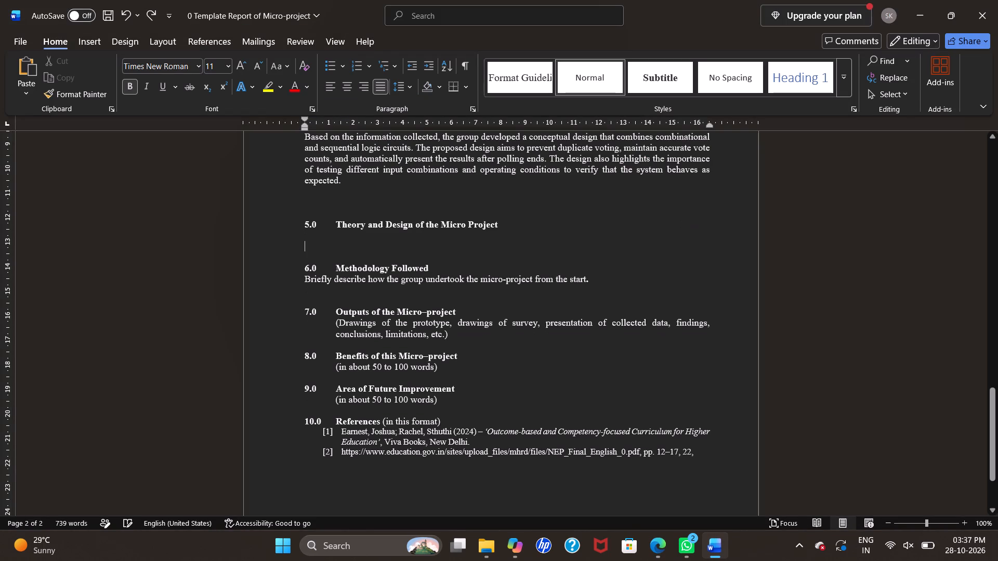
{"action": "key", "text": "ctrl+v"}
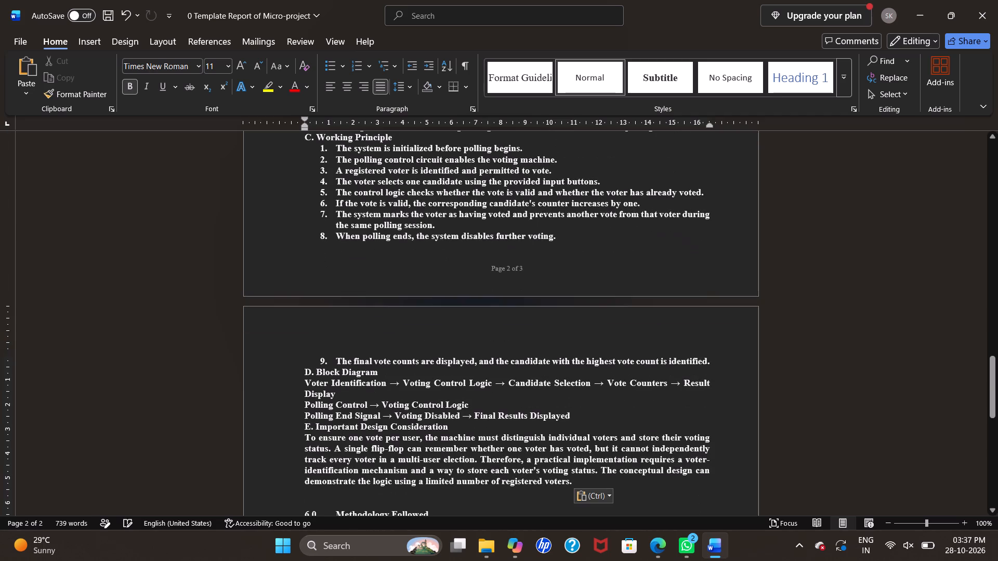
Remove the bold formatting from all the pasted section 5.0 text, through the end of E. Important Design Consideration.
{"action": "scroll", "coordinate": [436, 239], "scroll_direction": "up", "scroll_amount": 2}
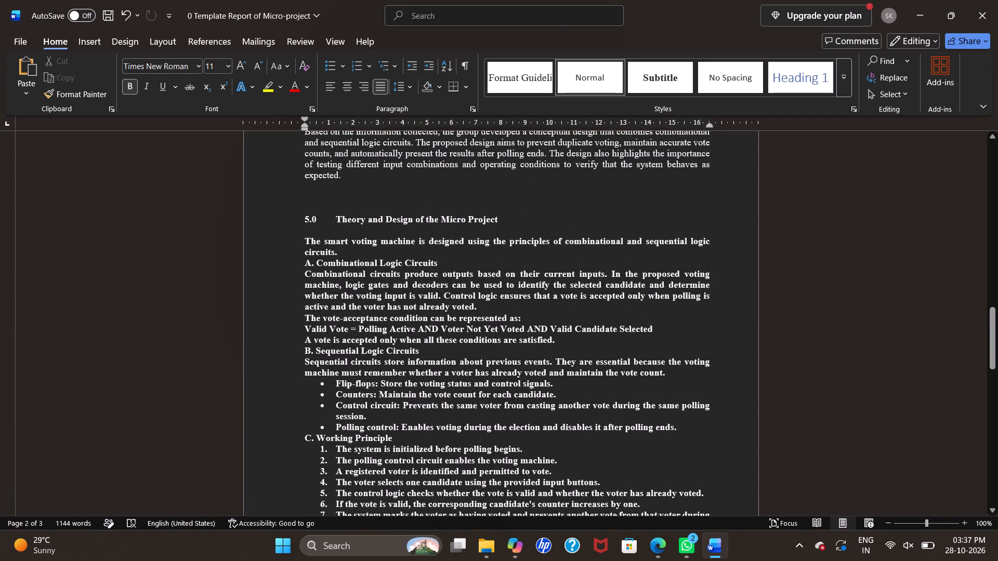
{"action": "left_click_drag", "start_coordinate": [306, 238], "coordinate": [539, 560]}
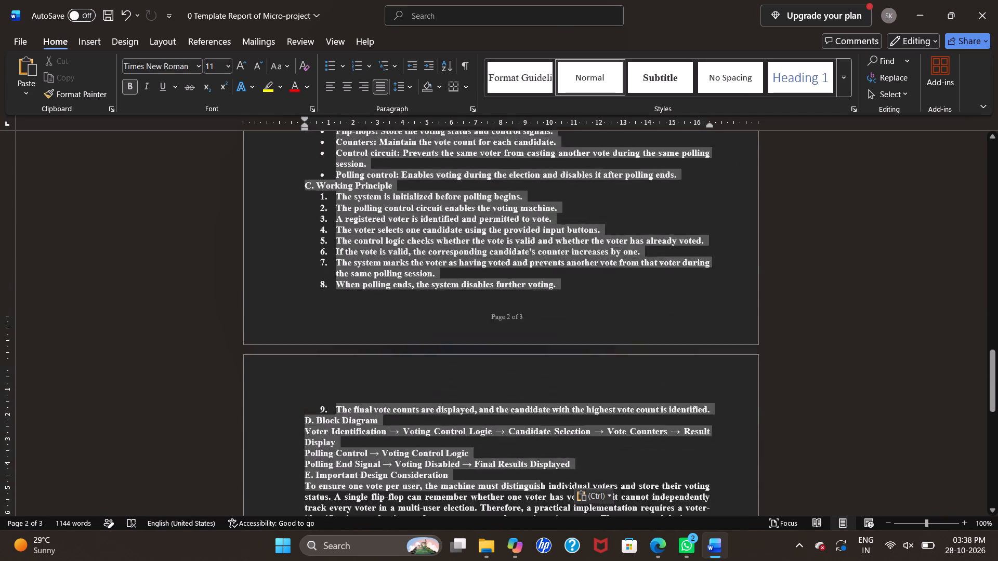
{"action": "left_click_drag", "start_coordinate": [539, 560], "coordinate": [384, 167]}
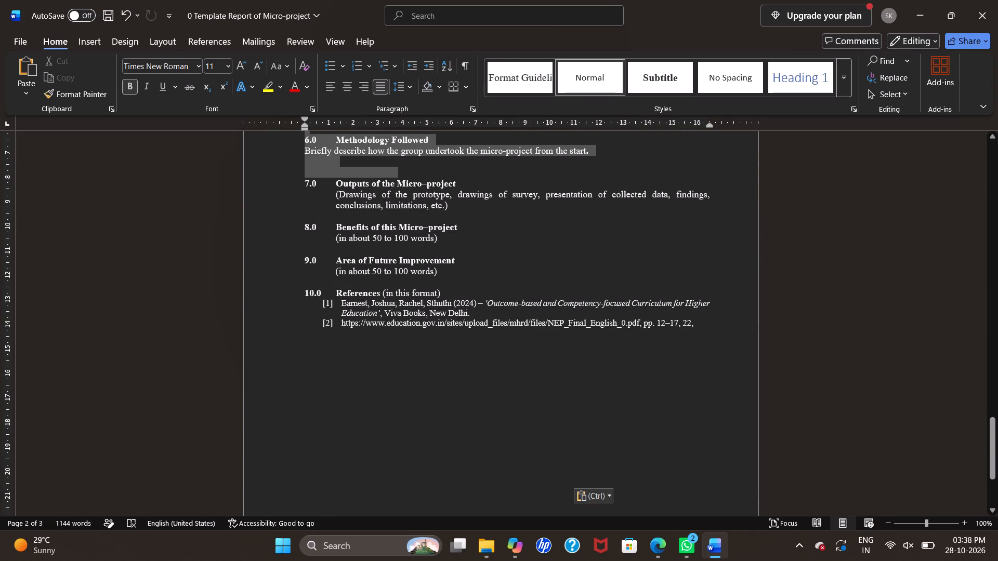
{"action": "left_click_drag", "start_coordinate": [384, 167], "coordinate": [572, 224]}
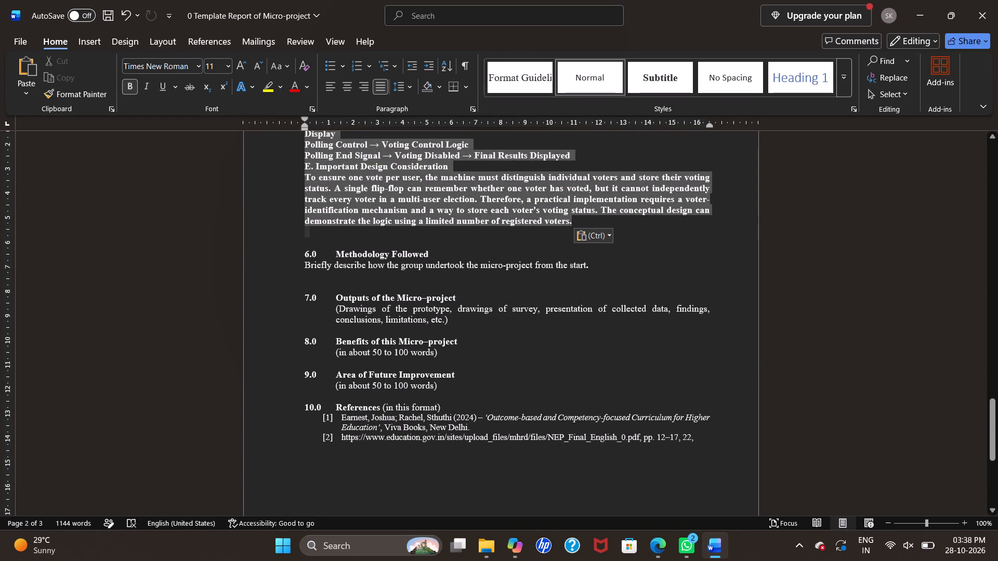
{"action": "left_click_drag", "start_coordinate": [572, 224], "coordinate": [572, 221]}
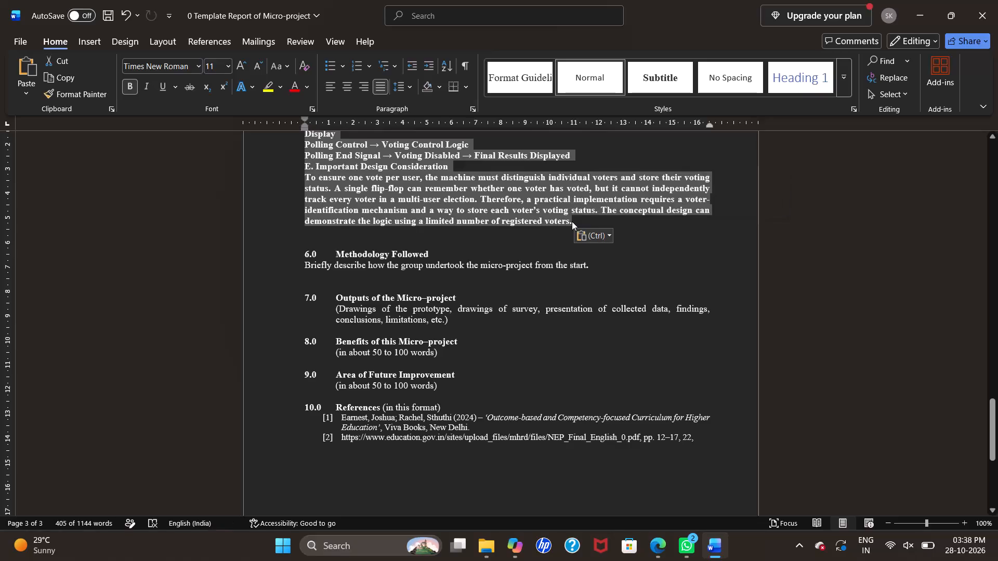
{"action": "key", "text": "ctrl+b"}
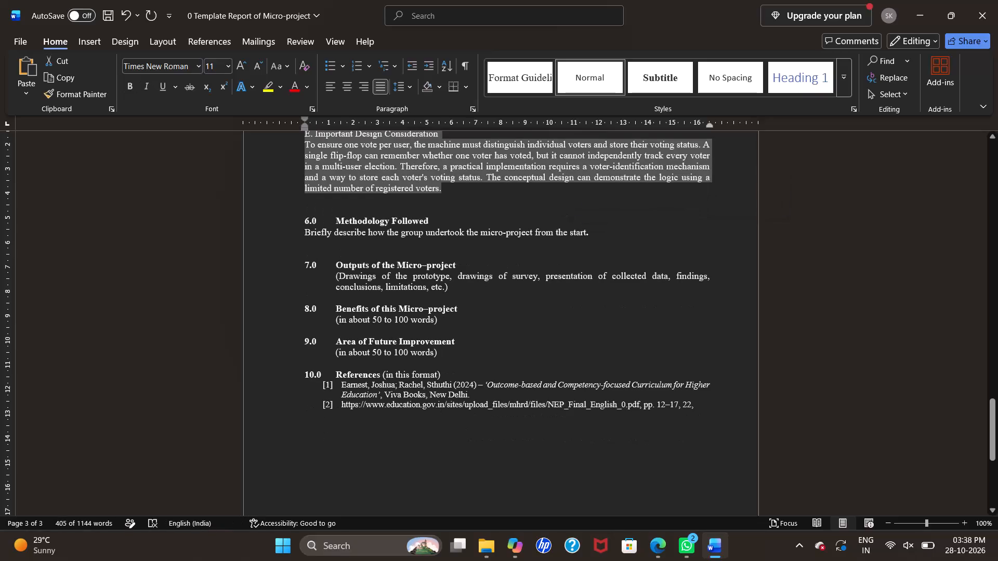
Add a line break after item 9 of the Working Principle list, before D. Block Diagram.
{"action": "left_click", "coordinate": [646, 248]}
{"action": "scroll", "coordinate": [646, 248], "scroll_direction": "up", "scroll_amount": 2}
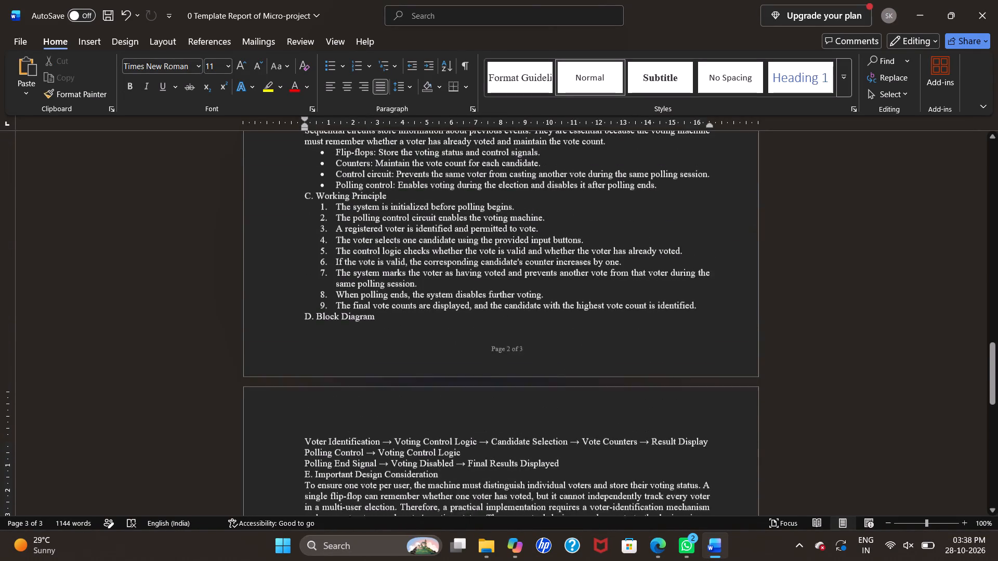
{"action": "scroll", "coordinate": [646, 248], "scroll_direction": "up", "scroll_amount": 1}
{"action": "left_click", "coordinate": [716, 371]}
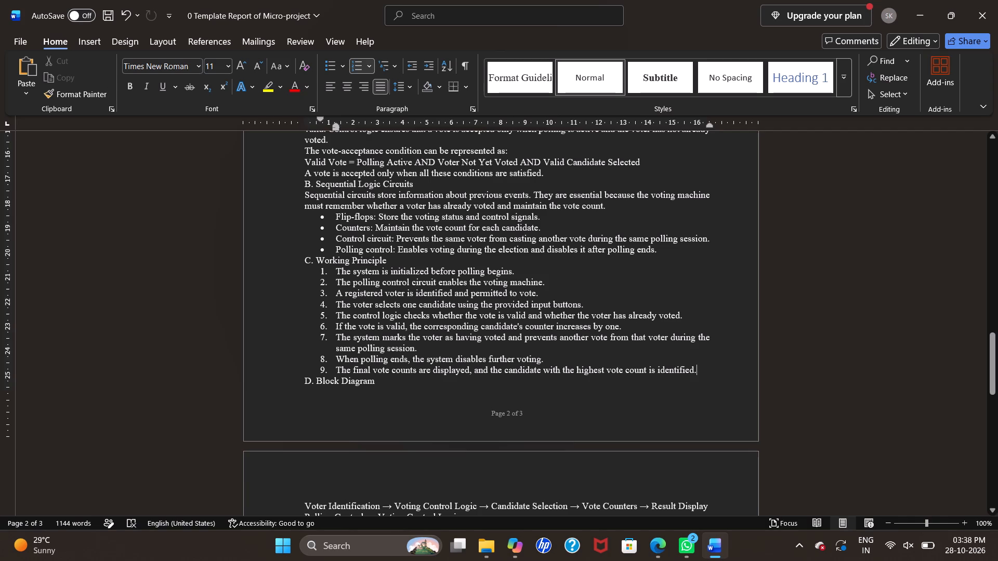
{"action": "key", "text": "shift+Return"}
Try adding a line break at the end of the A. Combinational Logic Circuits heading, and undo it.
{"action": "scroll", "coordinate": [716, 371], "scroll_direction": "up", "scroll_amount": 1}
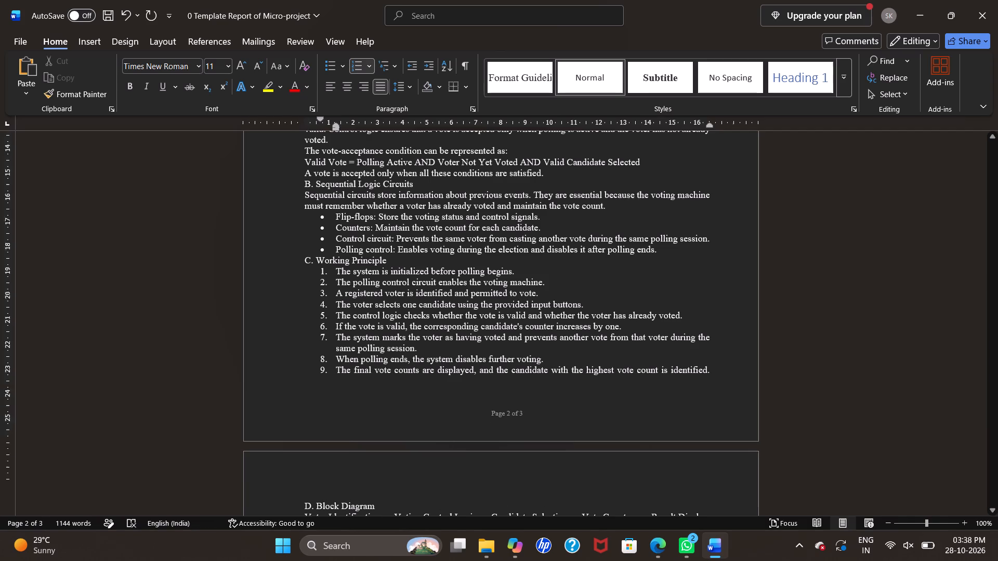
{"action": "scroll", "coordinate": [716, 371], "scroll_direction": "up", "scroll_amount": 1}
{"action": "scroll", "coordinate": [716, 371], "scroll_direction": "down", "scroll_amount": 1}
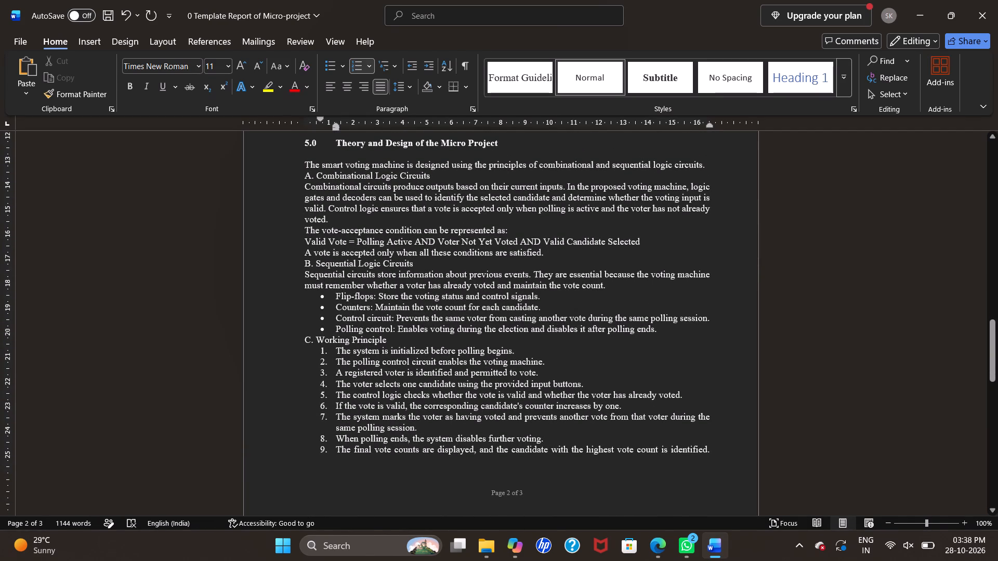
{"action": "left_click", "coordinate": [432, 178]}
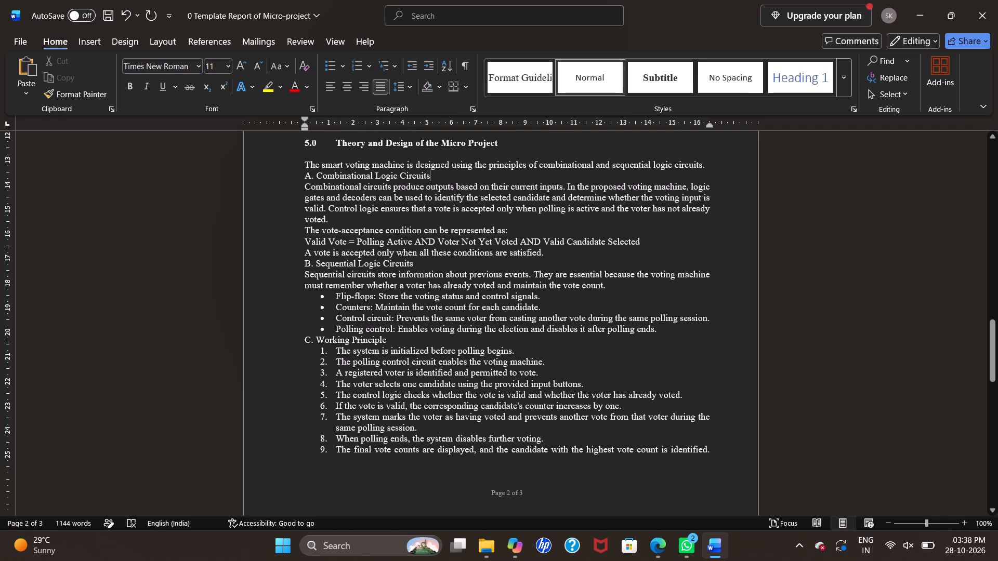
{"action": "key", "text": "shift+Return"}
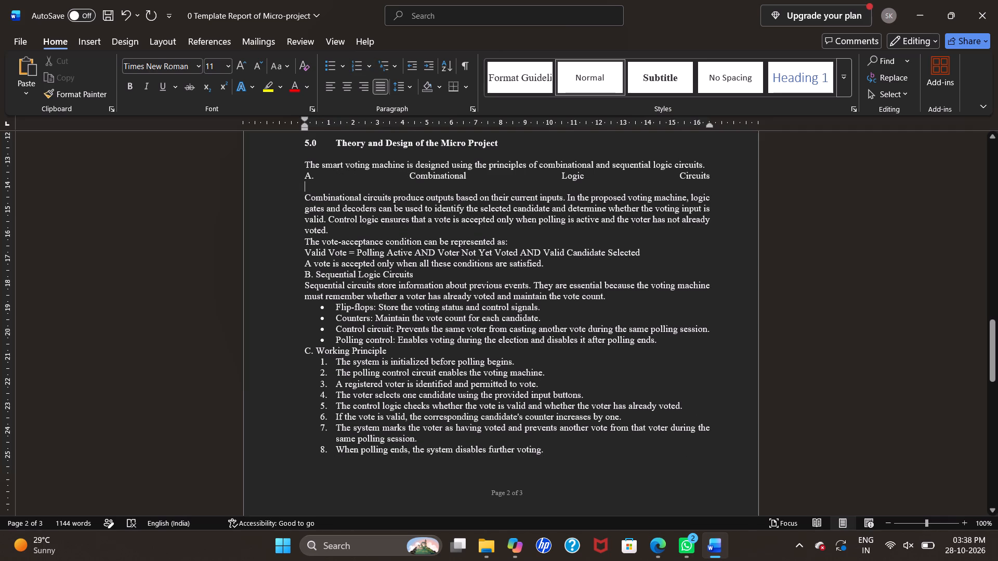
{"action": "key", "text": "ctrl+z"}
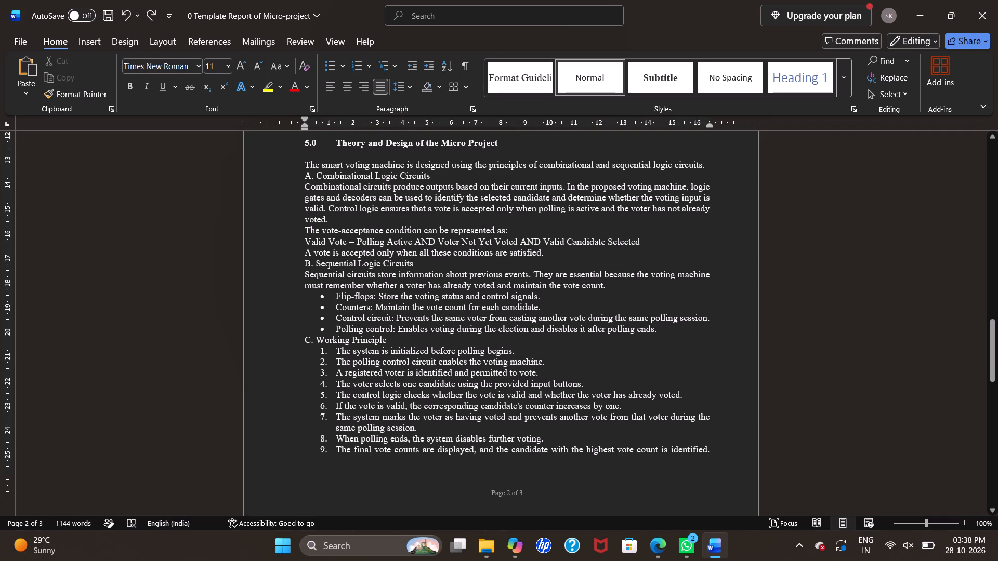
Insert a blank line below and another above the A. Combinational Logic Circuits heading.
{"action": "left_click", "coordinate": [303, 189]}
{"action": "key", "text": "shift+Return"}
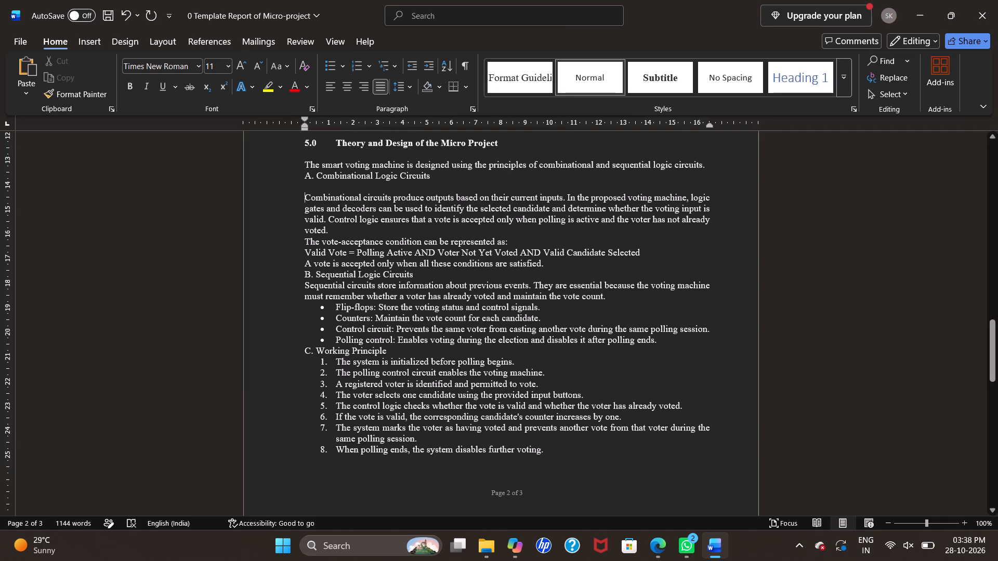
{"action": "left_click", "coordinate": [706, 164]}
{"action": "key", "text": "shift+Return"}
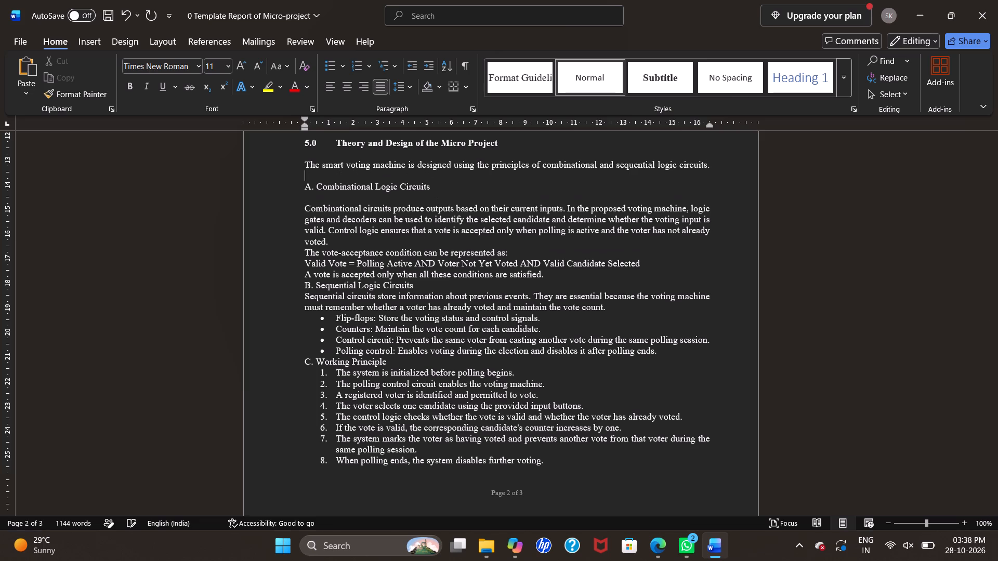
Insert a blank line above and another below the B. Sequential Logic Circuits heading.
{"action": "scroll", "coordinate": [746, 189], "scroll_direction": "down", "scroll_amount": 1}
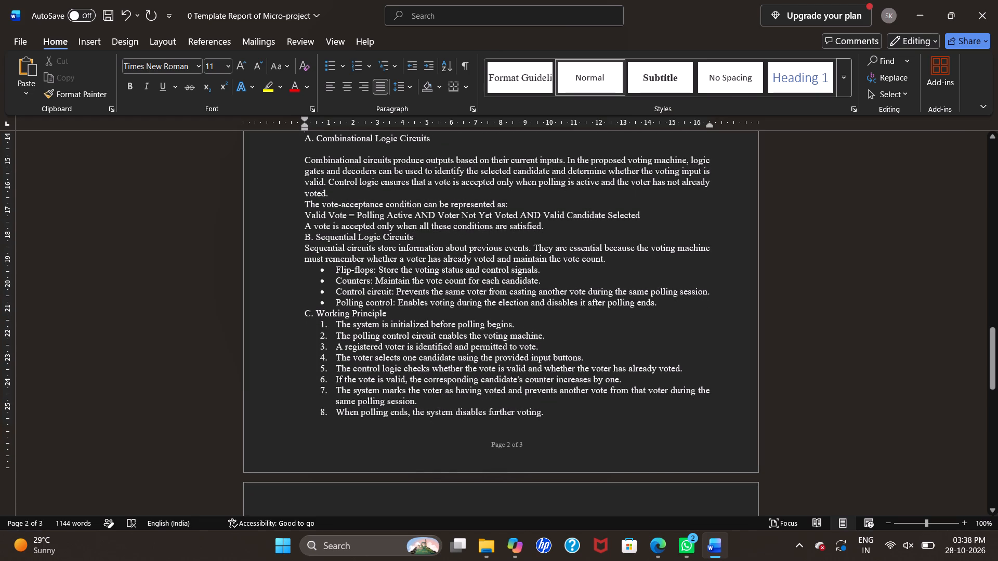
{"action": "left_click", "coordinate": [303, 238]}
{"action": "key", "text": "shift+Return"}
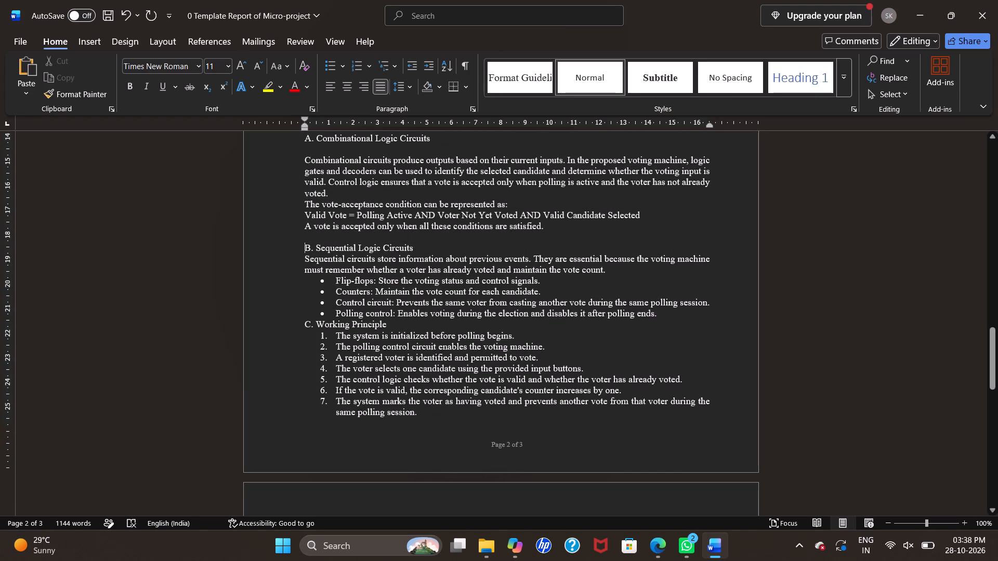
{"action": "left_click", "coordinate": [304, 255]}
{"action": "key", "text": "shift+Return"}
Insert a blank line between the bulleted list and the C. Working Principle heading.
{"action": "scroll", "coordinate": [304, 255], "scroll_direction": "down", "scroll_amount": 1}
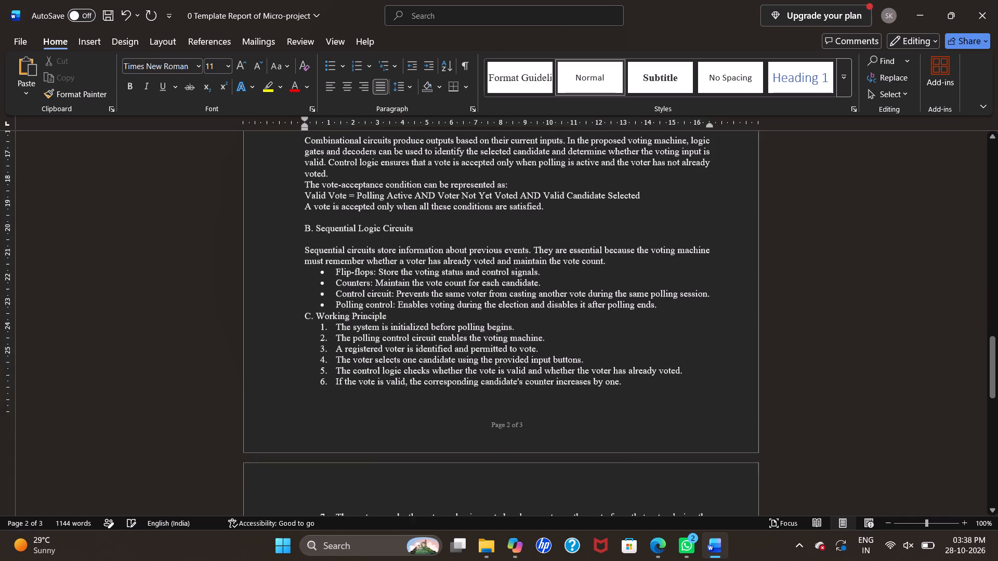
{"action": "scroll", "coordinate": [304, 255], "scroll_direction": "down", "scroll_amount": 1}
{"action": "left_click", "coordinate": [301, 269]}
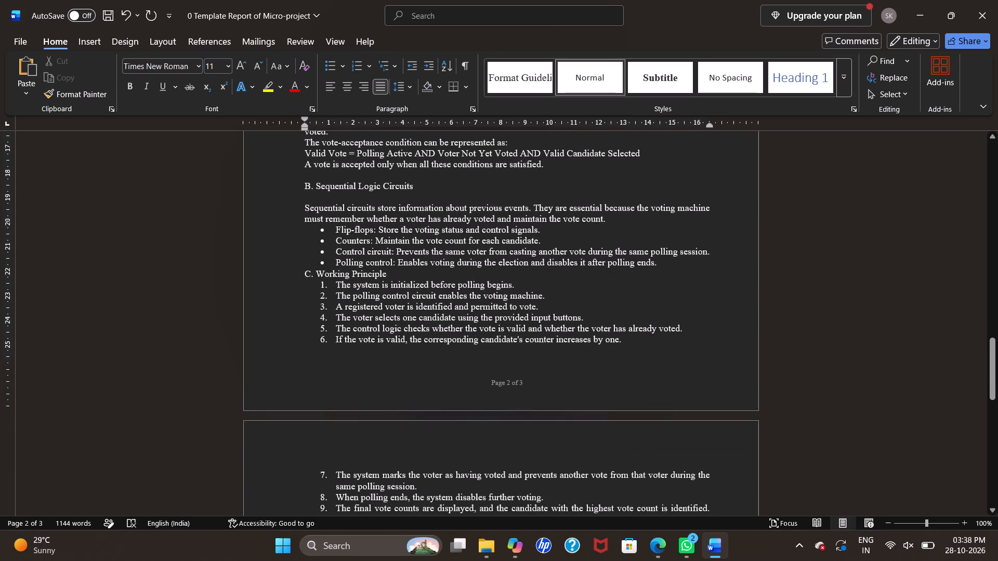
{"action": "key", "text": "shift+Return"}
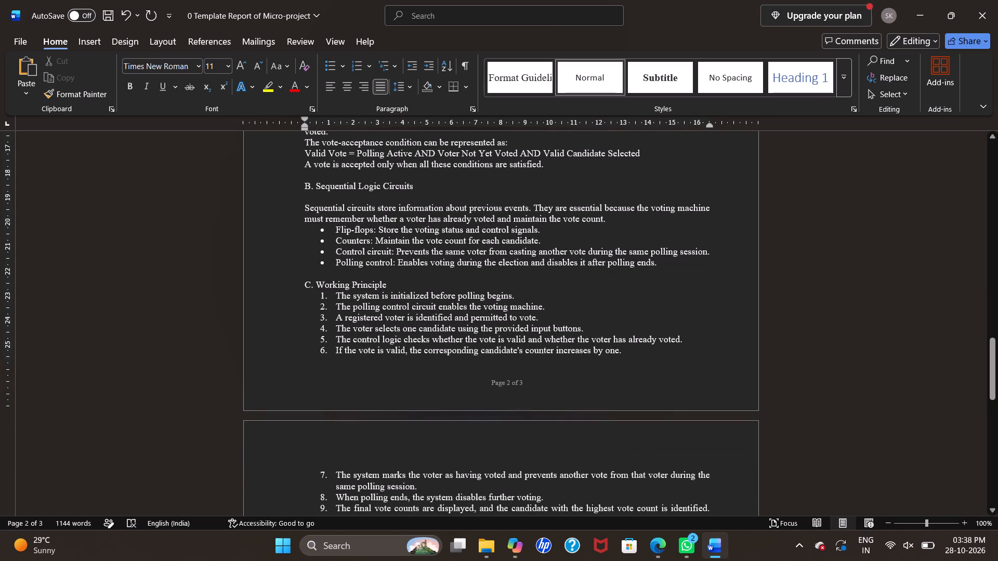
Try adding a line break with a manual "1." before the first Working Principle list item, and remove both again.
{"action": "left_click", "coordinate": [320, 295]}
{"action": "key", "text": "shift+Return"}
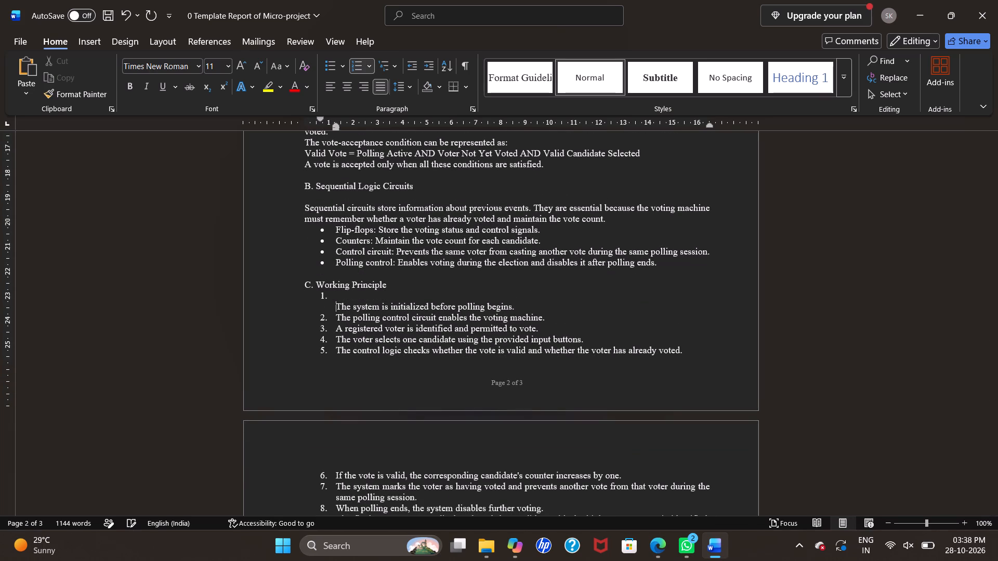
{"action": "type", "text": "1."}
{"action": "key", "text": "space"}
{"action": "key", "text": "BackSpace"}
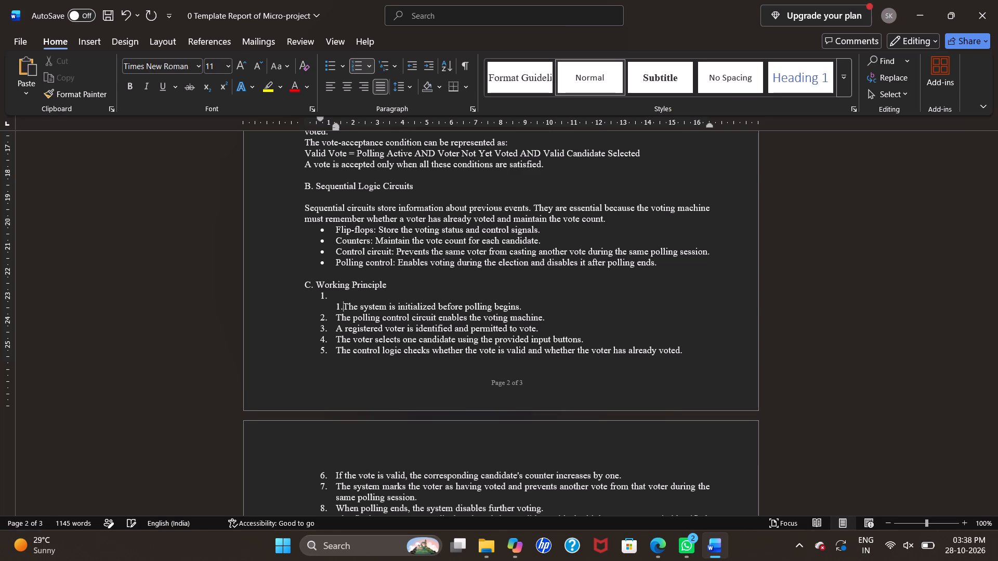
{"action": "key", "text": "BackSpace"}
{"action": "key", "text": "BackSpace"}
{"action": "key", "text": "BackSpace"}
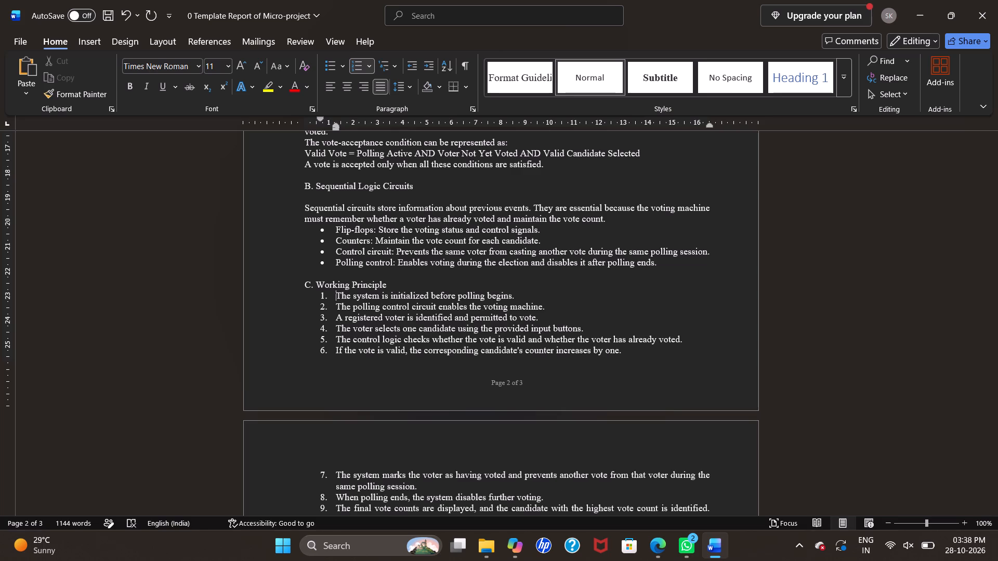
Insert a blank line between the C. Working Principle heading and its numbered list.
{"action": "left_click", "coordinate": [388, 287]}
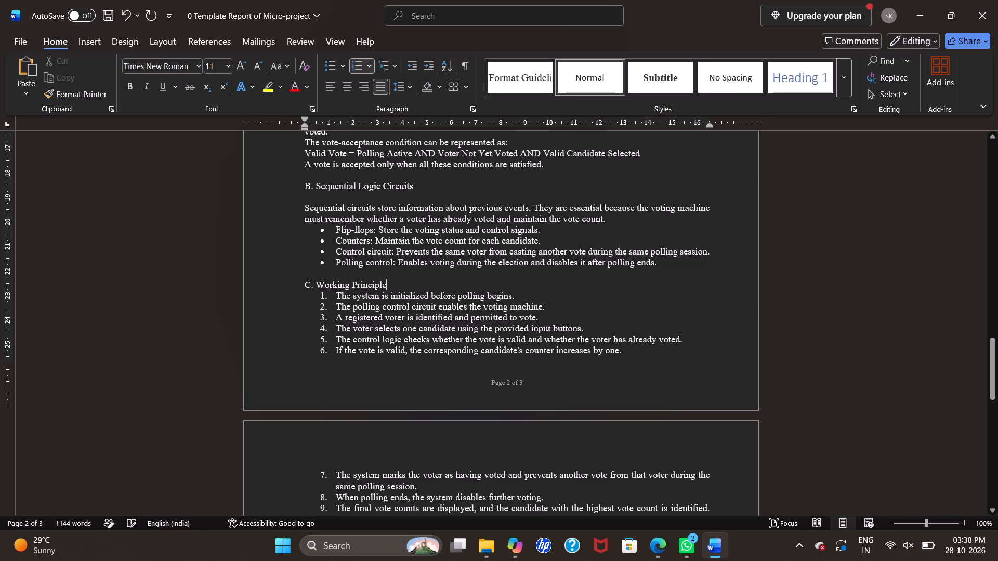
{"action": "key", "text": "shift+Return"}
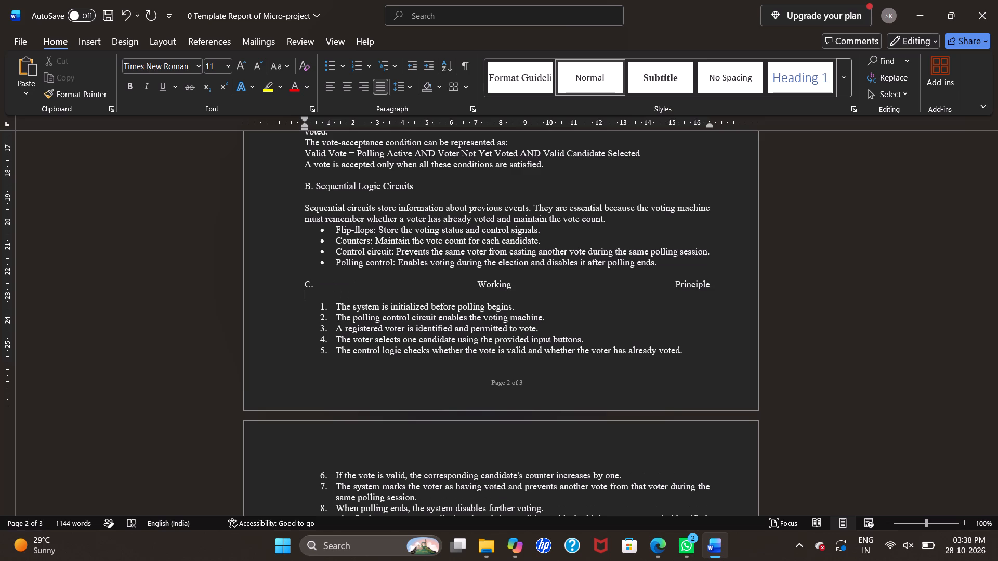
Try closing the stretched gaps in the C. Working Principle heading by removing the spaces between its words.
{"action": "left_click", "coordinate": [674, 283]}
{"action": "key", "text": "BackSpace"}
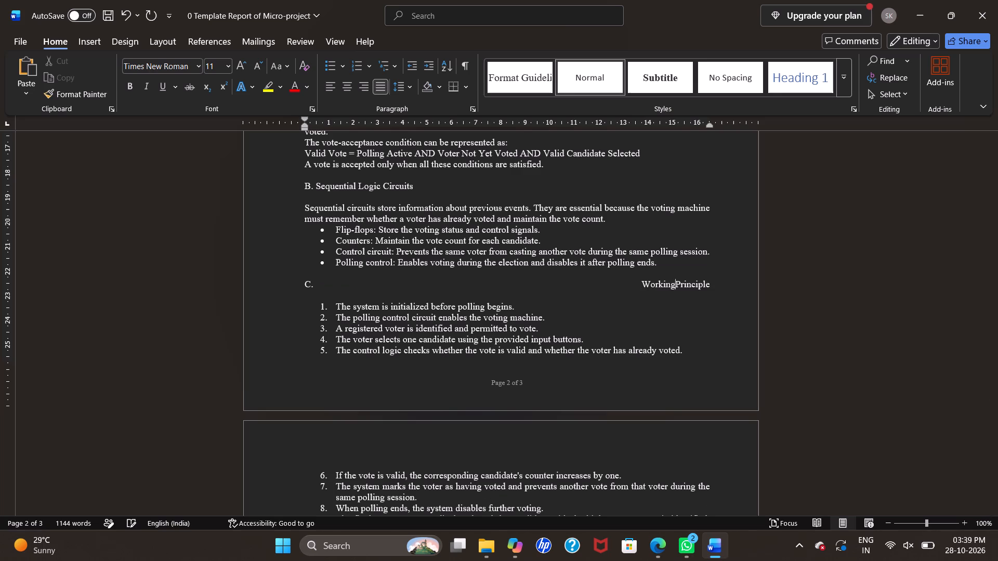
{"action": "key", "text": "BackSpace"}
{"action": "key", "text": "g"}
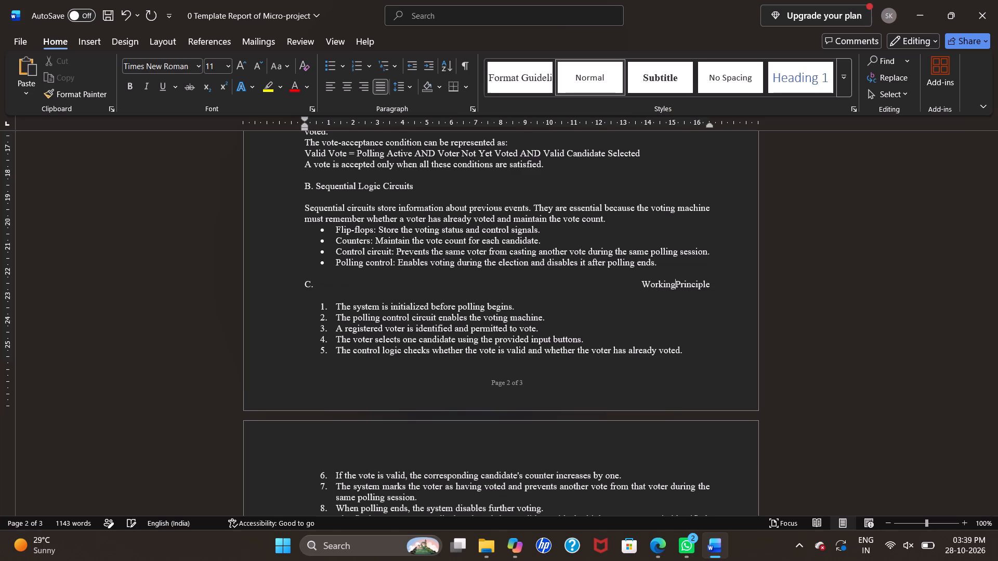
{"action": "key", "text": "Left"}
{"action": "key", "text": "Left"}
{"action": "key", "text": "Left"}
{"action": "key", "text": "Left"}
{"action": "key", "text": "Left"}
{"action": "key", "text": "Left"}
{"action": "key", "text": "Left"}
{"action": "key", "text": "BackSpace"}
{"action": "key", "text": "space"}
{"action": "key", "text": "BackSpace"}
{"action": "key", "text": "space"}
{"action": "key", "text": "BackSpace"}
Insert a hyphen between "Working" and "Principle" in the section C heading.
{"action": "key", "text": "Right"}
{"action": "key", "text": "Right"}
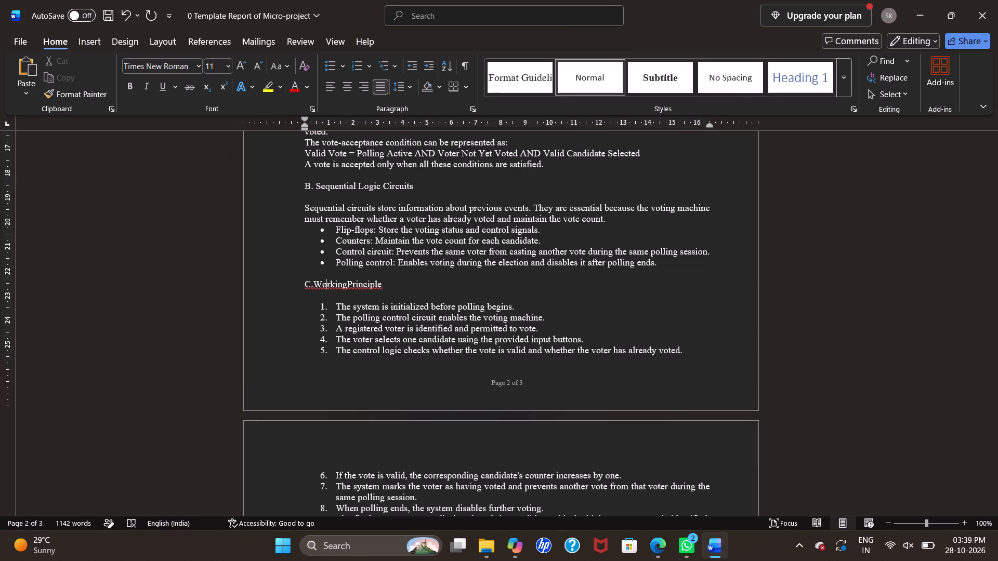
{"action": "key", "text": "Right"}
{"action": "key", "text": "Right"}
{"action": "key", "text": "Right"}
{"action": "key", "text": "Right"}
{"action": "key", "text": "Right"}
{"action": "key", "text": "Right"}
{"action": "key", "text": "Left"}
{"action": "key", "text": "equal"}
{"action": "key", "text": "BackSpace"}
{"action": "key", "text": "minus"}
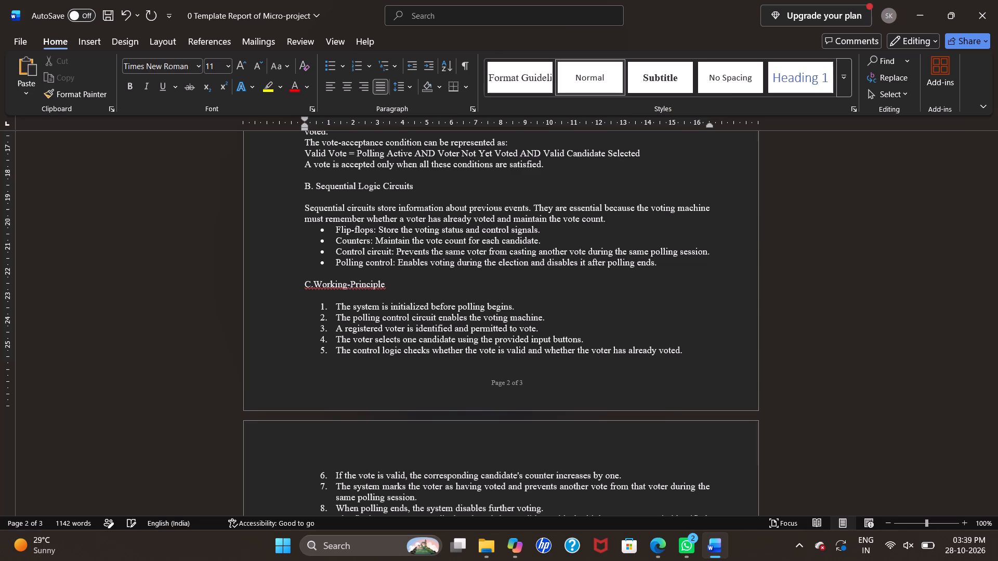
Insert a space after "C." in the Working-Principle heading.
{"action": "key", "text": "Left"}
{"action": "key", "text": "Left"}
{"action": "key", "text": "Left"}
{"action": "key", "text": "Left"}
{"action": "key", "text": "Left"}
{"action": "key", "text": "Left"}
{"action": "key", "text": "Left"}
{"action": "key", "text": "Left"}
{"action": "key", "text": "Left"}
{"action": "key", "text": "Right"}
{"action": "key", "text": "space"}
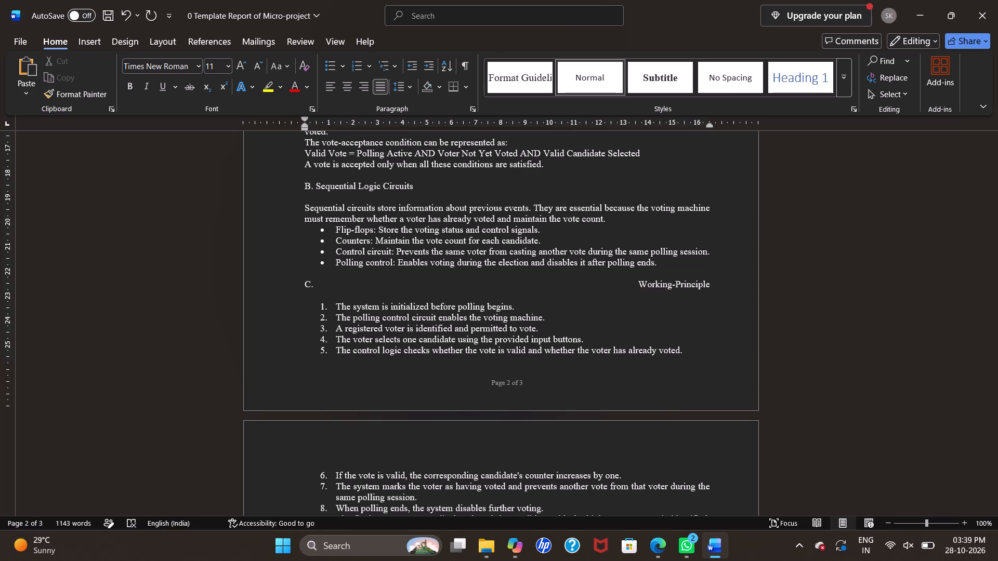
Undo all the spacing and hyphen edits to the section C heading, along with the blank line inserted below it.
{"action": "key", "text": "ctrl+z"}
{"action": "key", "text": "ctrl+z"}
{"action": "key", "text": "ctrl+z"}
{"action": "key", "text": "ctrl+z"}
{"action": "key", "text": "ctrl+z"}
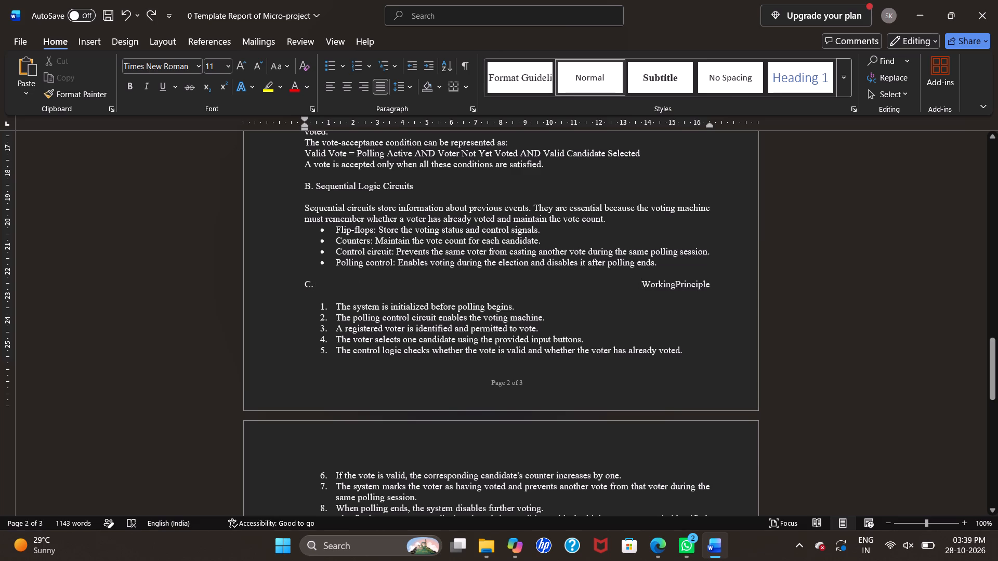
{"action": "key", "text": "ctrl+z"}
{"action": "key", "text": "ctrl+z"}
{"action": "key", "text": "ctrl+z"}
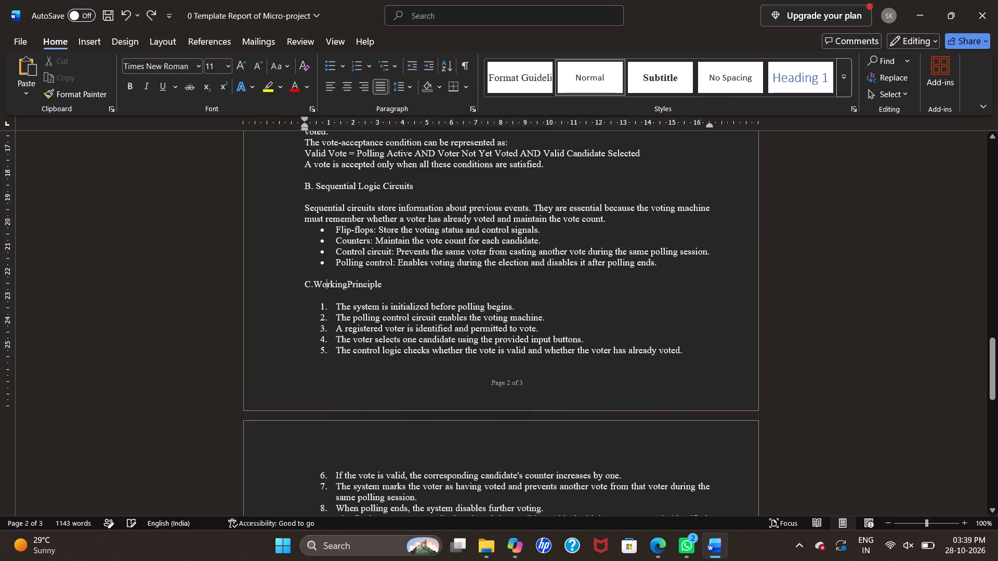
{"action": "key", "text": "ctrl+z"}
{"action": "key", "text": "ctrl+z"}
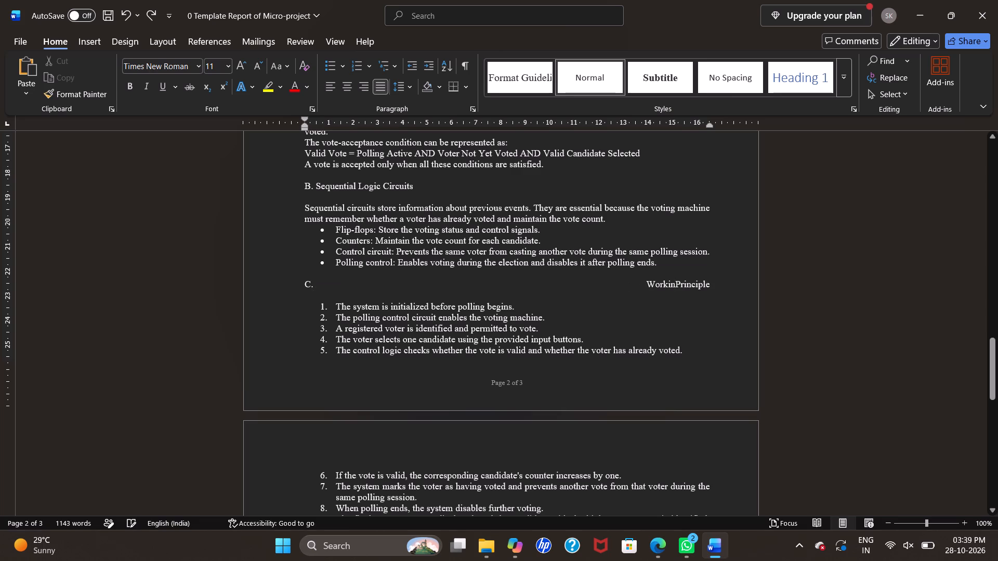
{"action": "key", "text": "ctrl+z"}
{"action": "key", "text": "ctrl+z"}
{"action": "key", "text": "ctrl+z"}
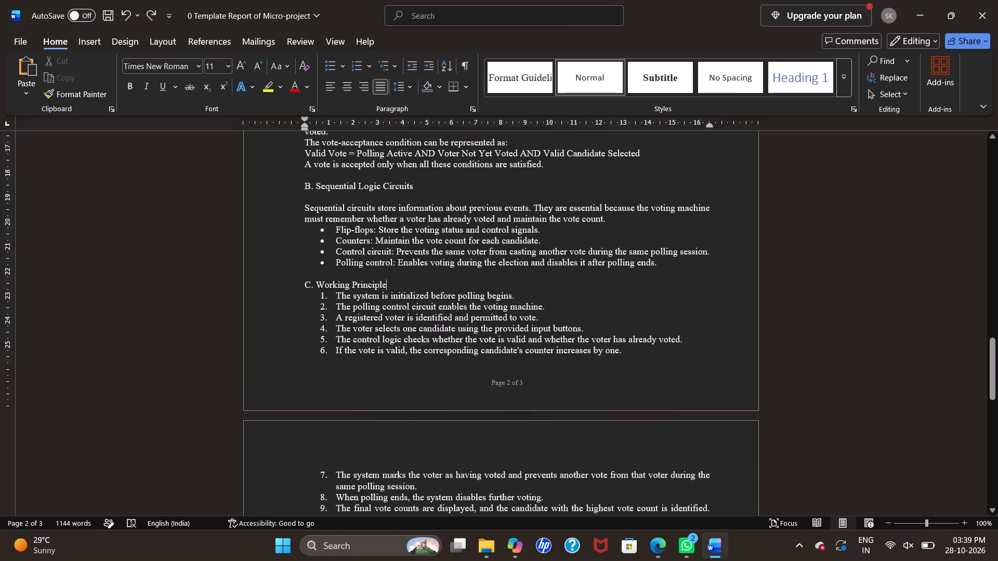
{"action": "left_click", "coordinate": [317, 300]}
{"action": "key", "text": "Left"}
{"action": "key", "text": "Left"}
Align the four Sequential Logic Circuits bullets with the page's left margin and indent their text about 0.75 cm.
{"action": "scroll", "coordinate": [477, 273], "scroll_direction": "up", "scroll_amount": 1}
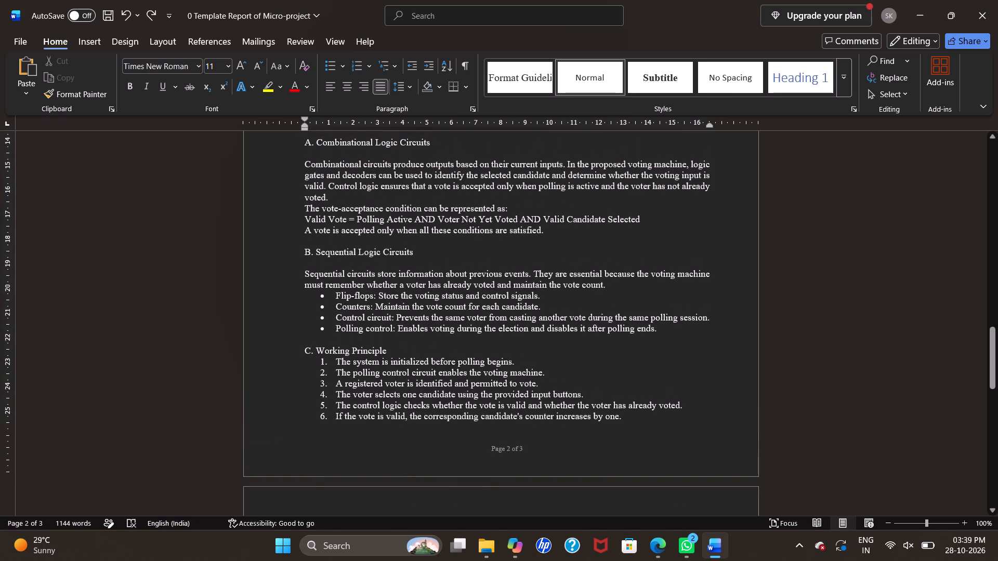
{"action": "left_click_drag", "start_coordinate": [334, 297], "coordinate": [462, 324]}
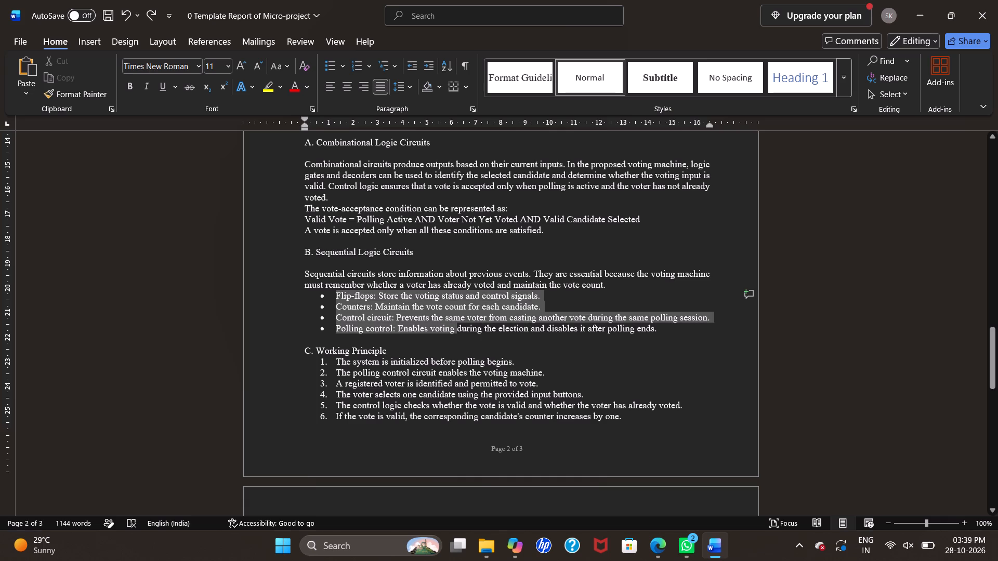
{"action": "left_click_drag", "start_coordinate": [462, 324], "coordinate": [664, 327]}
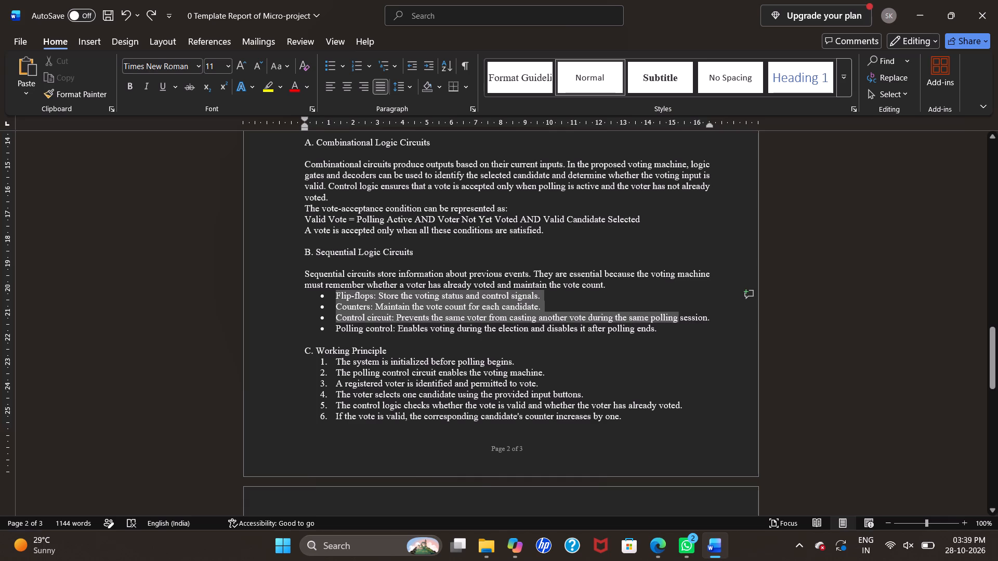
{"action": "left_click_drag", "start_coordinate": [664, 327], "coordinate": [658, 328]}
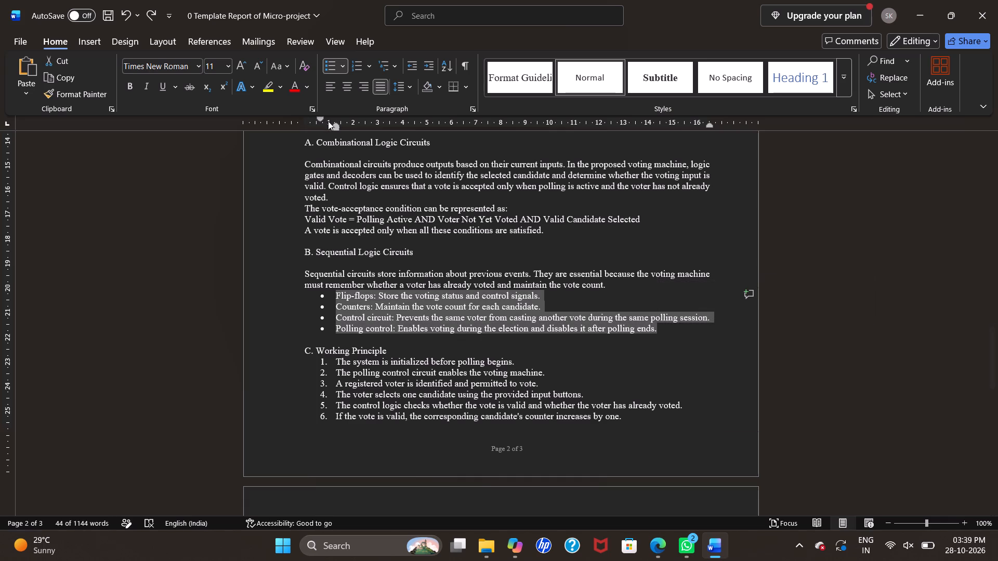
{"action": "left_click_drag", "start_coordinate": [336, 124], "coordinate": [314, 129]}
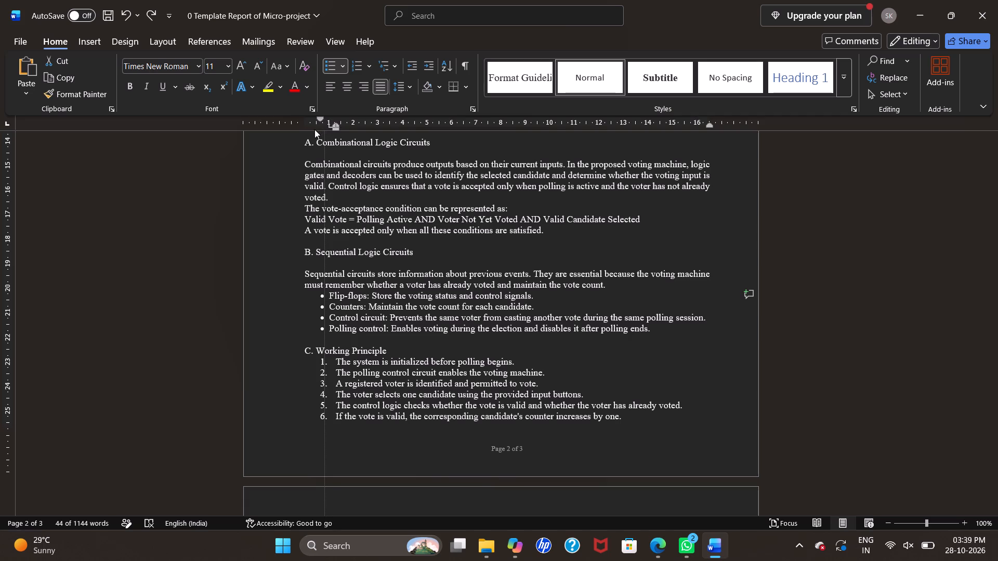
{"action": "left_click_drag", "start_coordinate": [314, 129], "coordinate": [328, 134]}
{"action": "left_click_drag", "start_coordinate": [321, 115], "coordinate": [314, 115]}
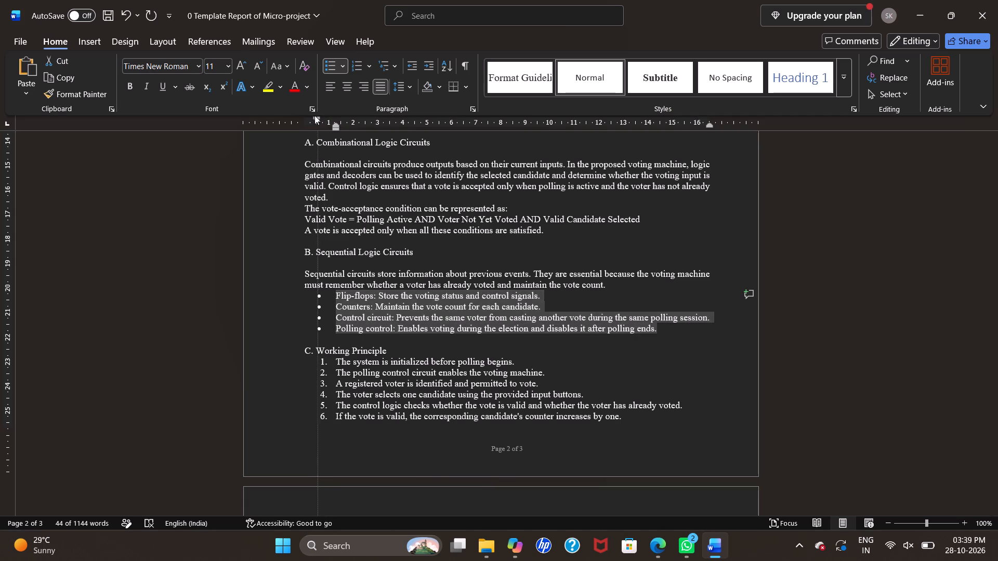
{"action": "left_click_drag", "start_coordinate": [314, 115], "coordinate": [307, 115]}
{"action": "left_click_drag", "start_coordinate": [334, 126], "coordinate": [325, 128]}
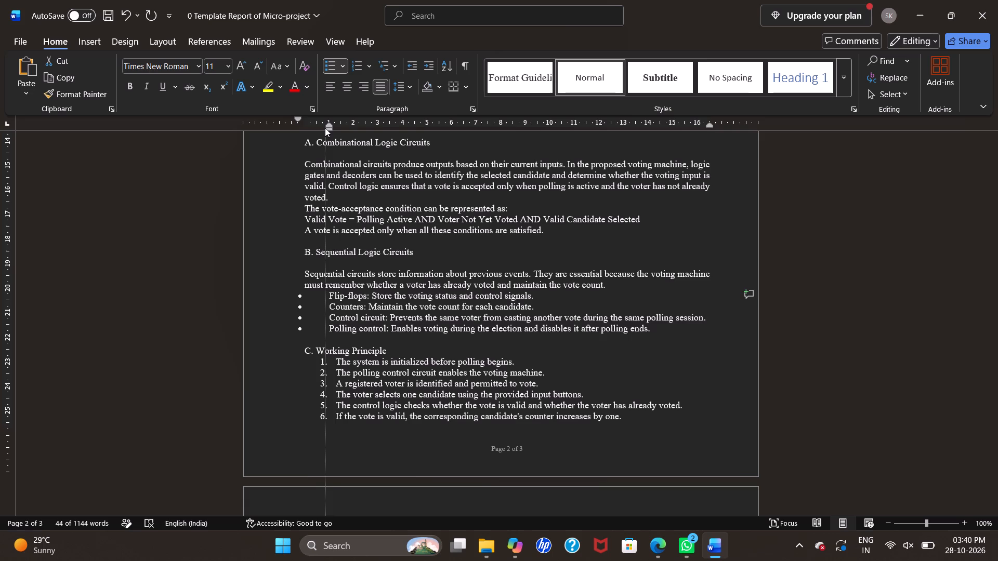
{"action": "left_click_drag", "start_coordinate": [325, 128], "coordinate": [336, 133]}
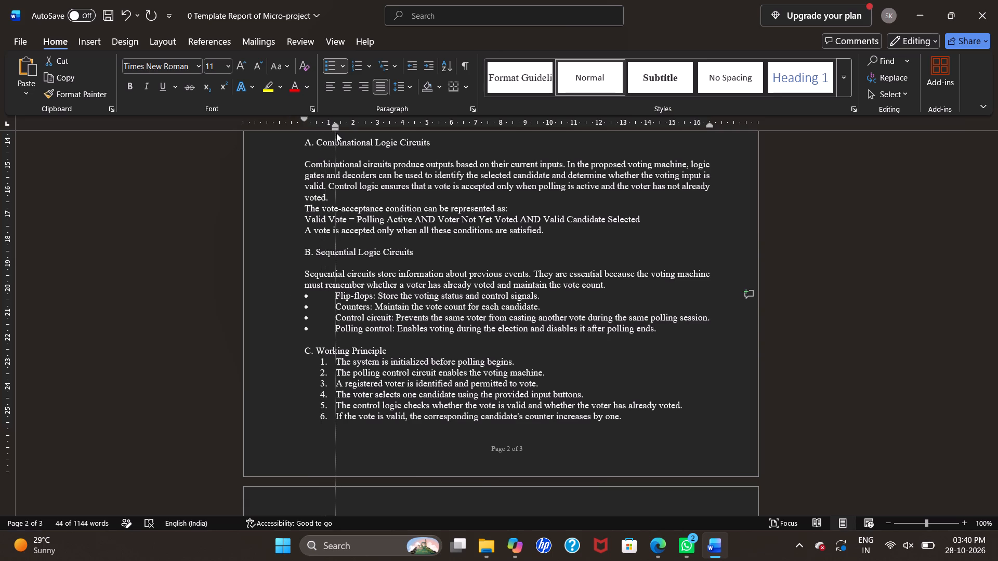
{"action": "left_click_drag", "start_coordinate": [336, 133], "coordinate": [336, 133]}
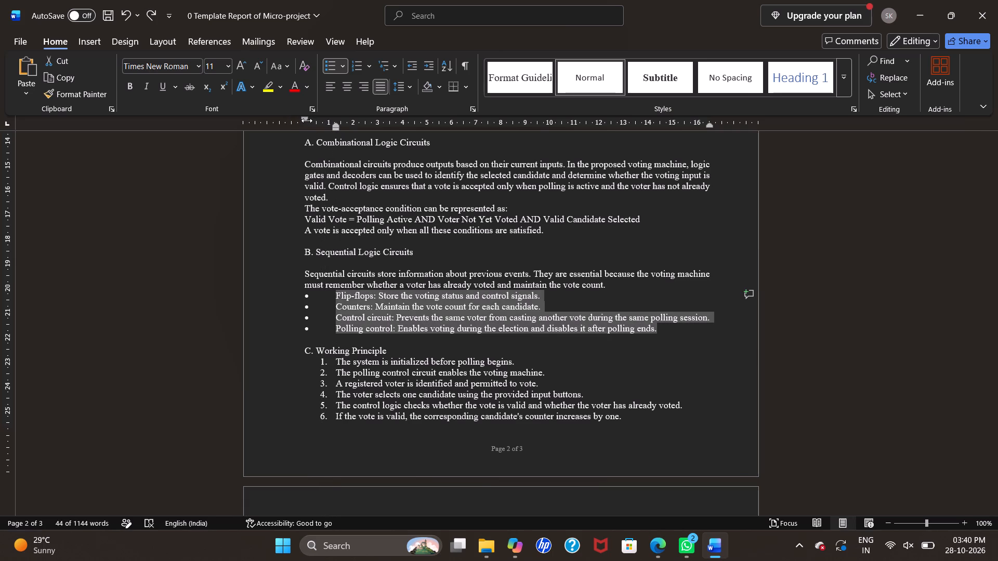
{"action": "left_click_drag", "start_coordinate": [304, 119], "coordinate": [321, 121]}
{"action": "left_click_drag", "start_coordinate": [332, 125], "coordinate": [322, 127]}
{"action": "left_click_drag", "start_coordinate": [322, 117], "coordinate": [306, 119]}
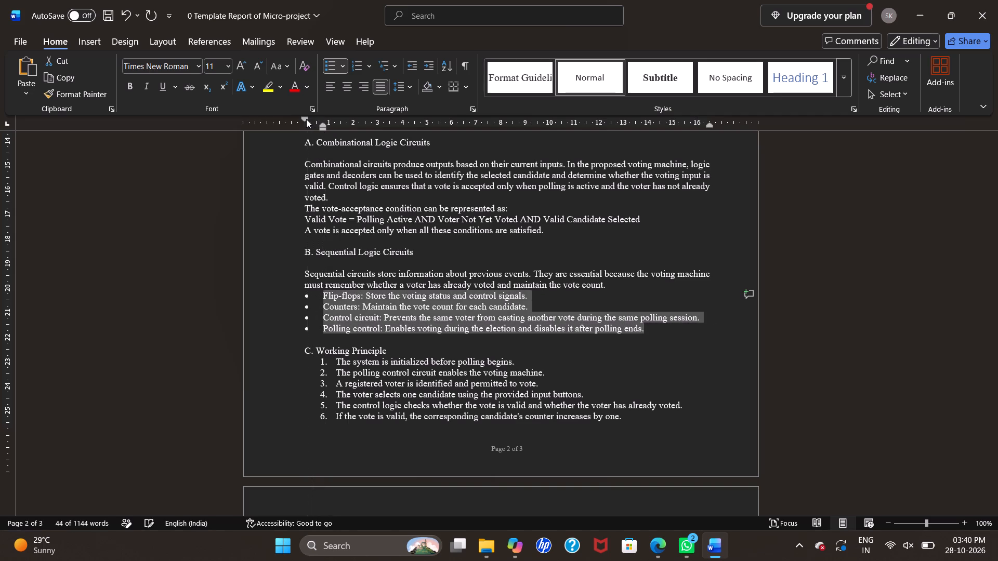
{"action": "left_click", "coordinate": [703, 367]}
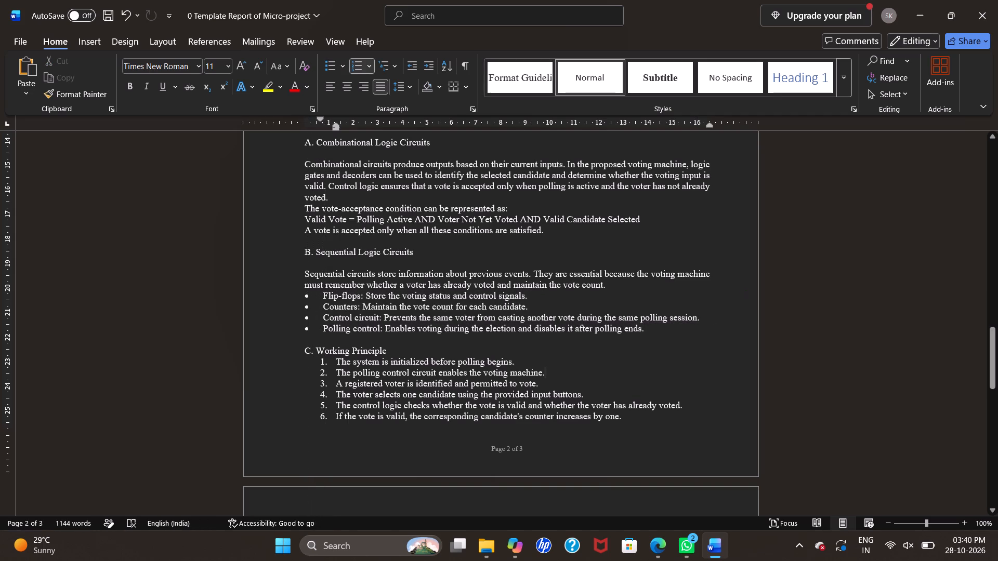
Set the first-line and hanging indents of Working Principle items 1 to 6 to 0 cm, aligning their numbers with the page's left margin.
{"action": "left_click_drag", "start_coordinate": [336, 362], "coordinate": [592, 420]}
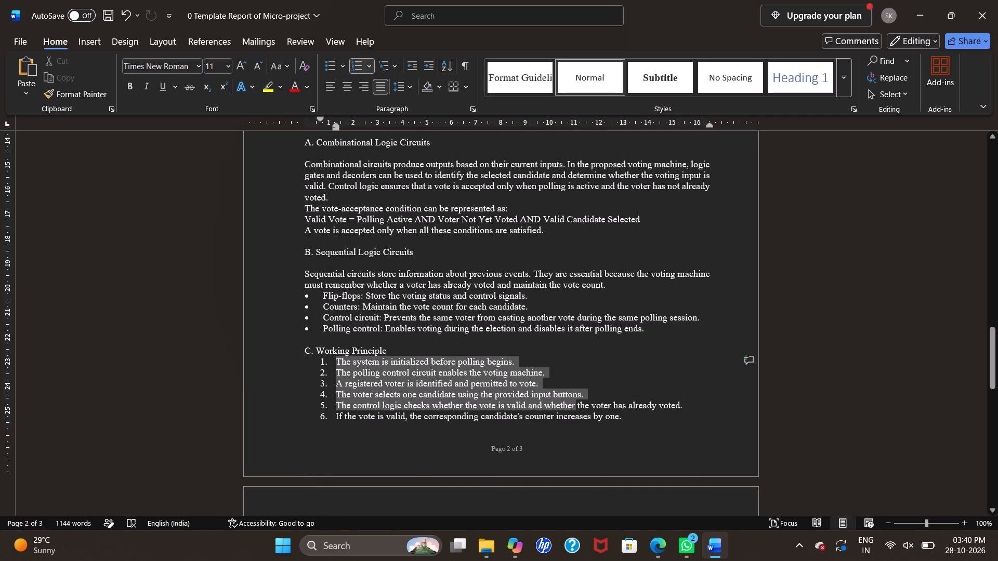
{"action": "left_click_drag", "start_coordinate": [592, 420], "coordinate": [637, 416]}
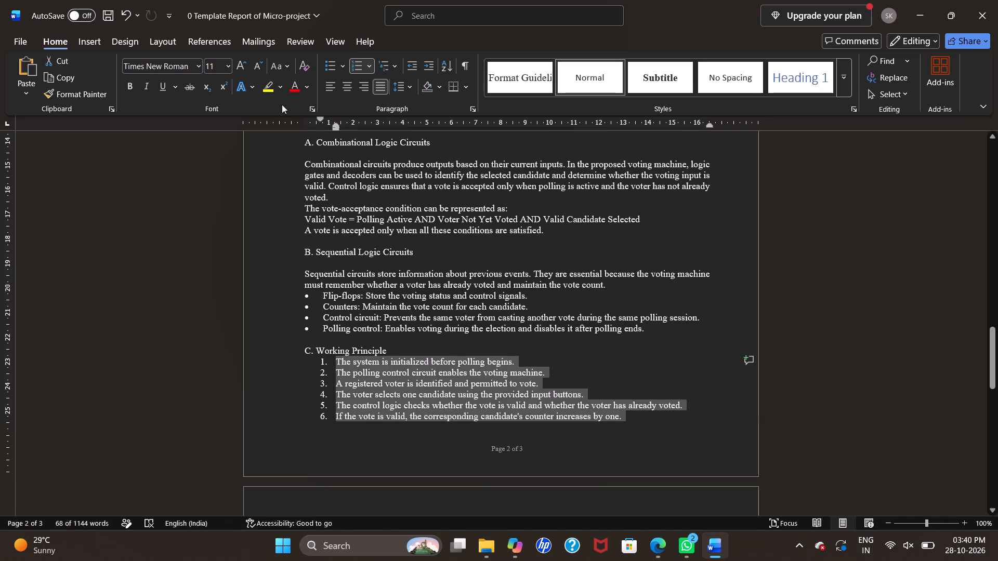
{"action": "left_click_drag", "start_coordinate": [319, 118], "coordinate": [306, 120]}
{"action": "left_click_drag", "start_coordinate": [334, 127], "coordinate": [323, 130]}
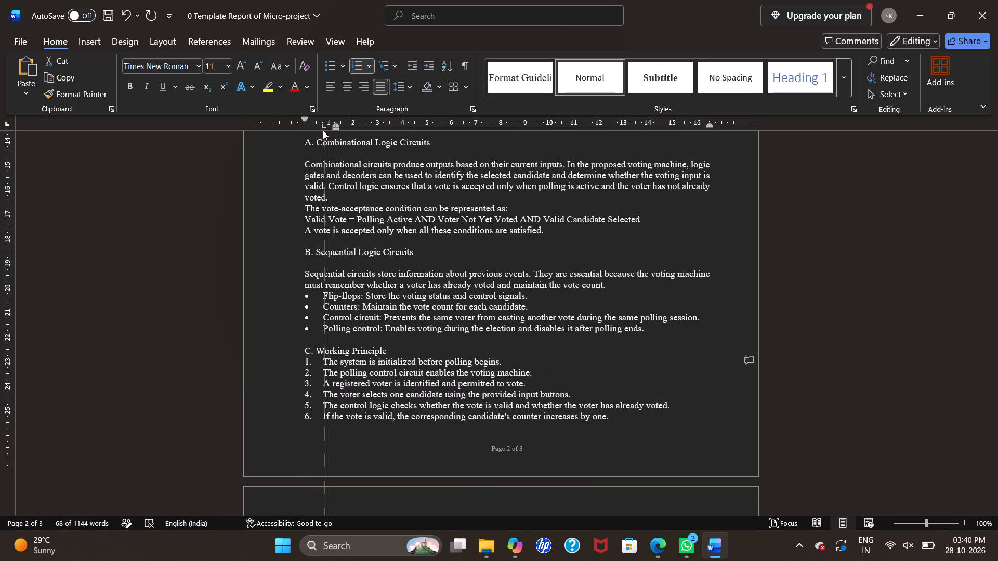
{"action": "left_click_drag", "start_coordinate": [323, 130], "coordinate": [304, 133]}
{"action": "left_click_drag", "start_coordinate": [334, 126], "coordinate": [304, 130]}
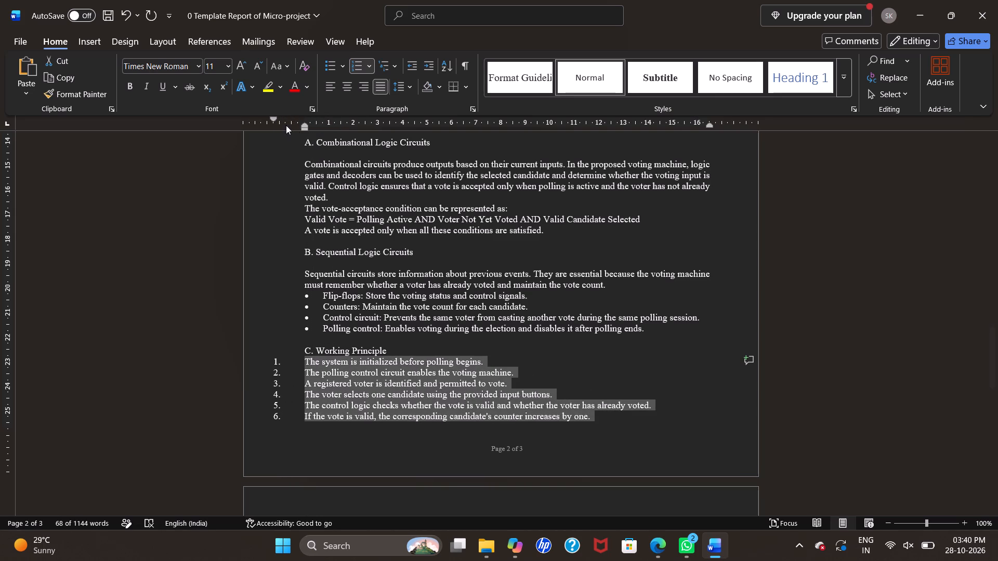
{"action": "left_click_drag", "start_coordinate": [274, 119], "coordinate": [296, 123]}
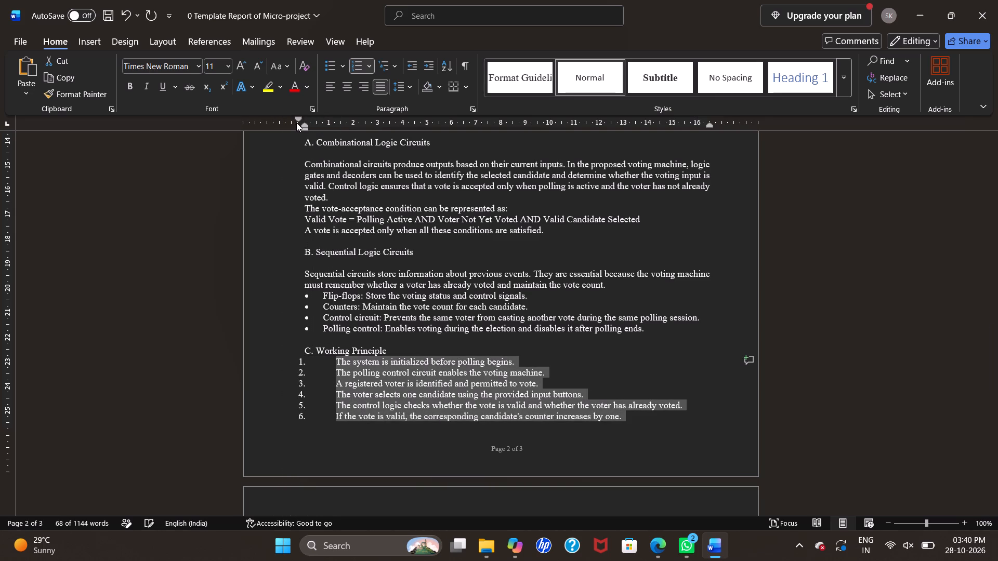
{"action": "left_click", "coordinate": [295, 118]}
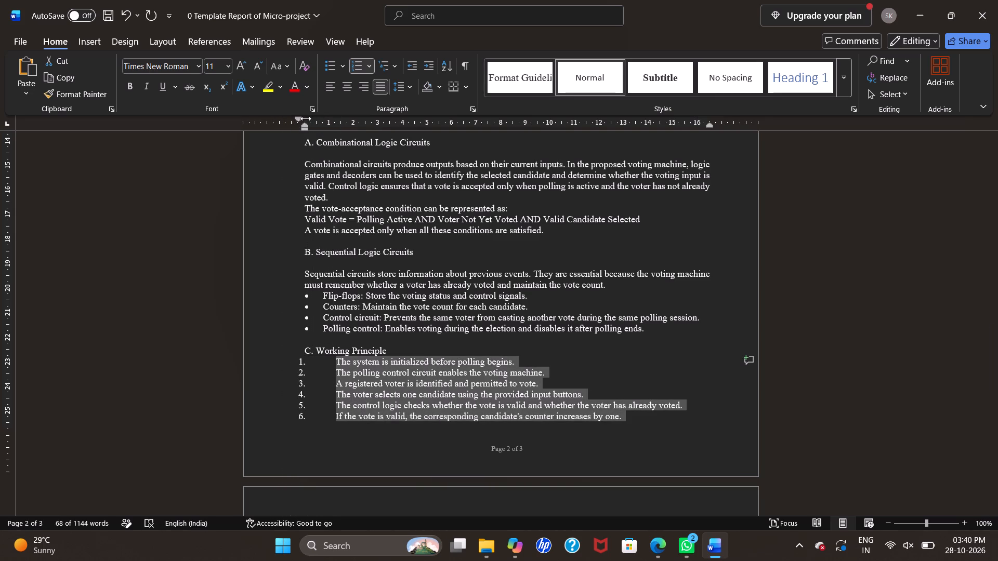
{"action": "left_click_drag", "start_coordinate": [296, 119], "coordinate": [306, 121]}
{"action": "left_click", "coordinate": [305, 127]}
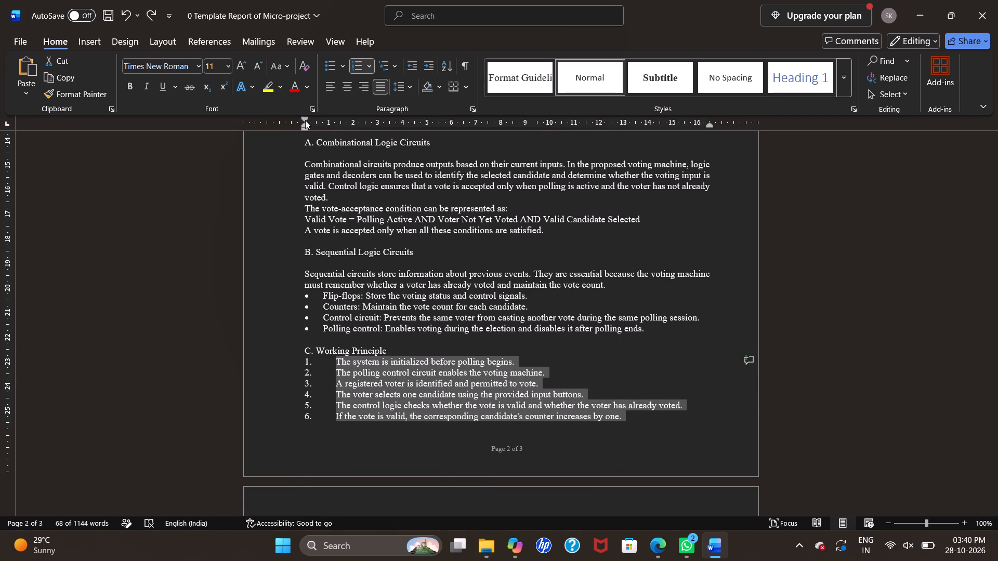
{"action": "left_click", "coordinate": [305, 119]}
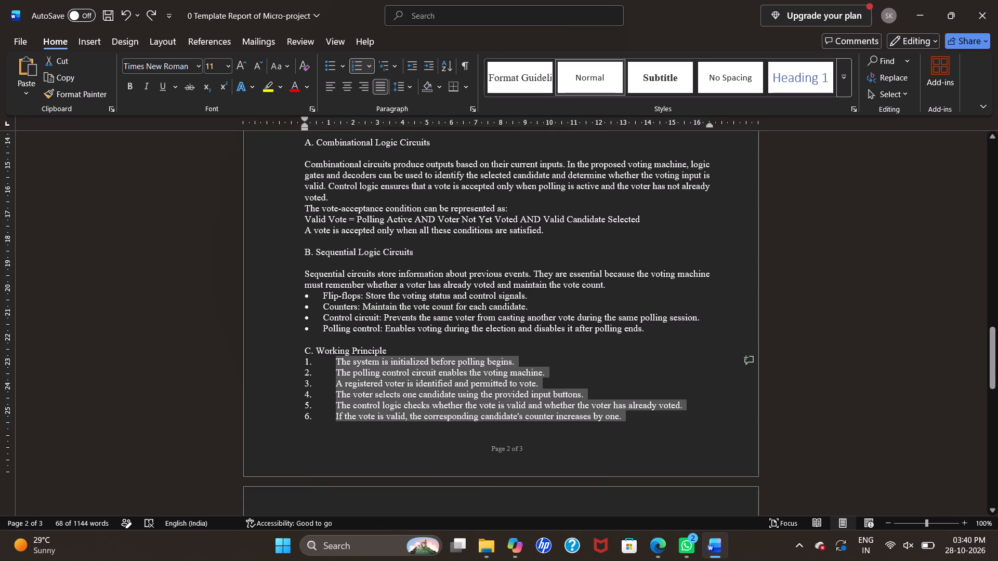
{"action": "left_click", "coordinate": [304, 128]}
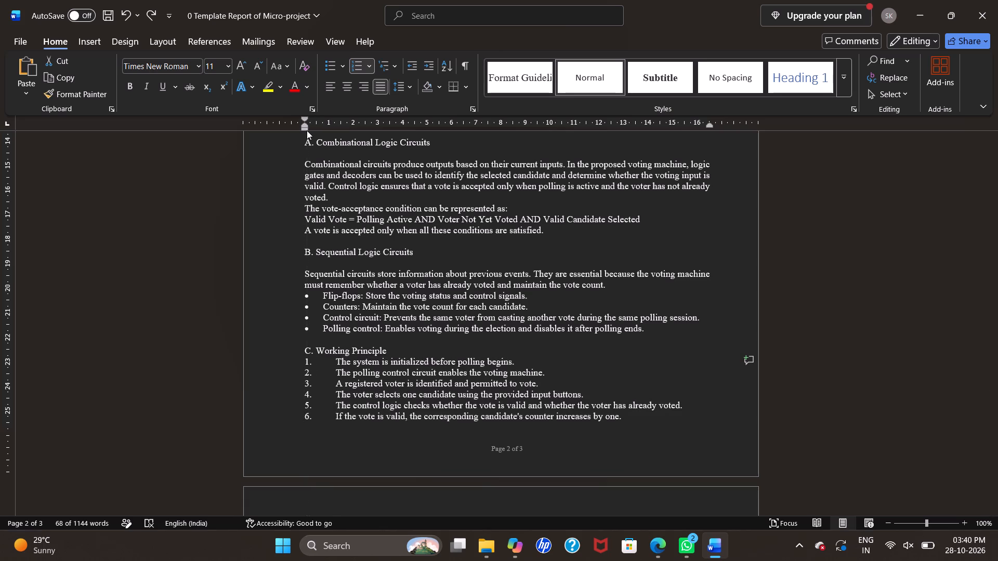
{"action": "left_click", "coordinate": [662, 459]}
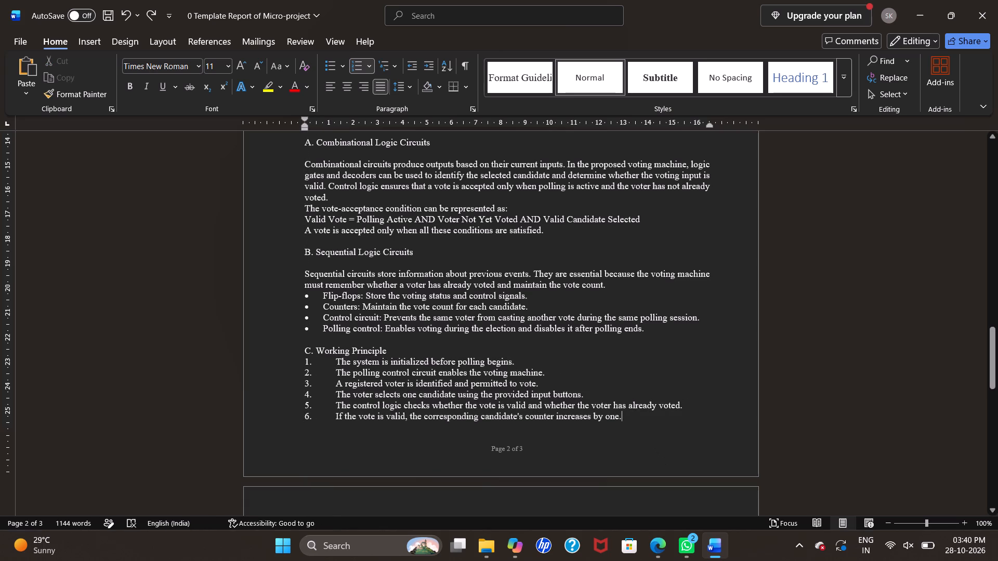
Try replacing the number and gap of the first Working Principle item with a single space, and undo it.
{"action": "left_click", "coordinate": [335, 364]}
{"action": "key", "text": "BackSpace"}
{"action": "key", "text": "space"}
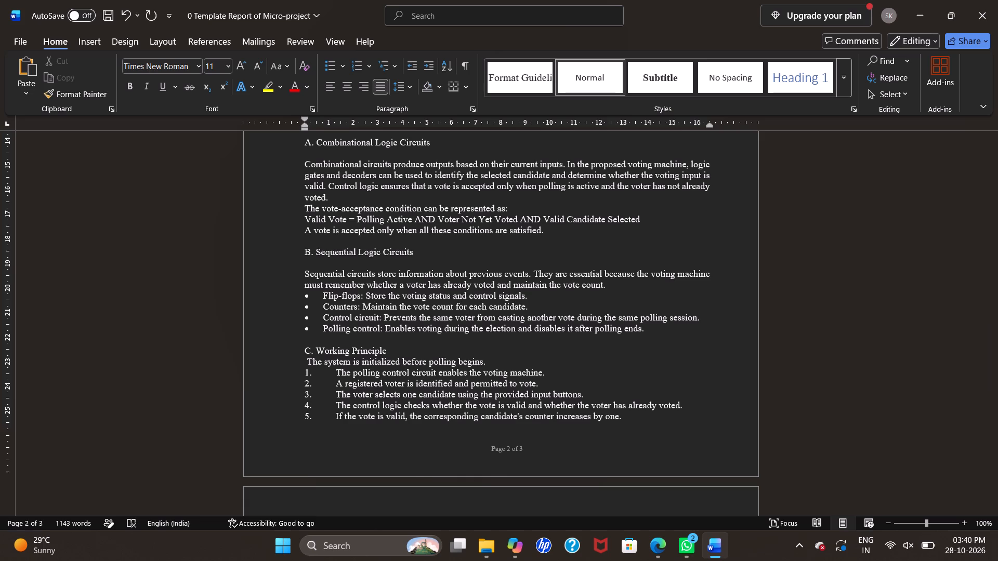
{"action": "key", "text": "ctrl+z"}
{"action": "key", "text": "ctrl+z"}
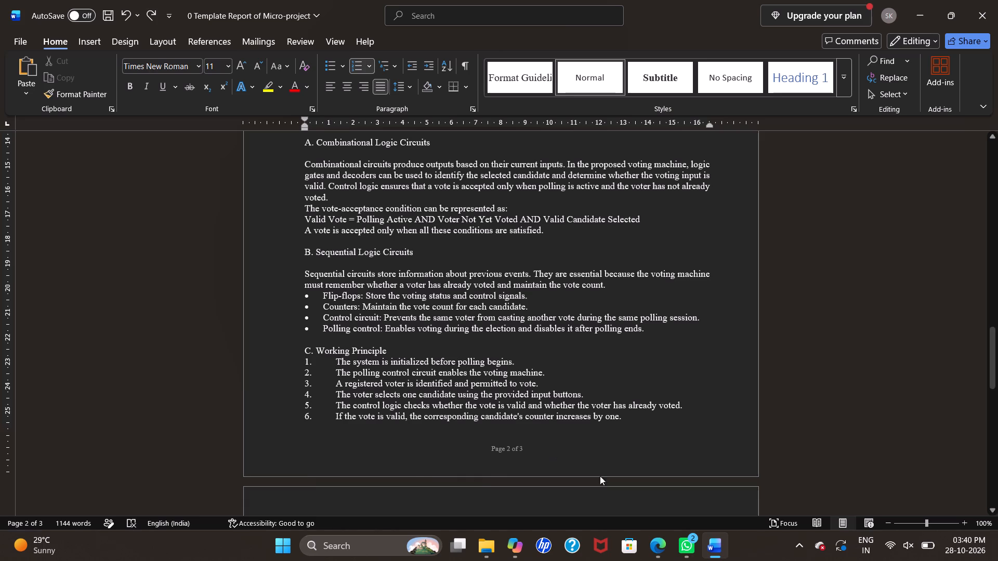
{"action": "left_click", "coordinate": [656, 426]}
Align Working Principle items 7 to 9 with the page's left margin and indent their text about 0.5 cm.
{"action": "scroll", "coordinate": [656, 426], "scroll_direction": "down", "scroll_amount": 1}
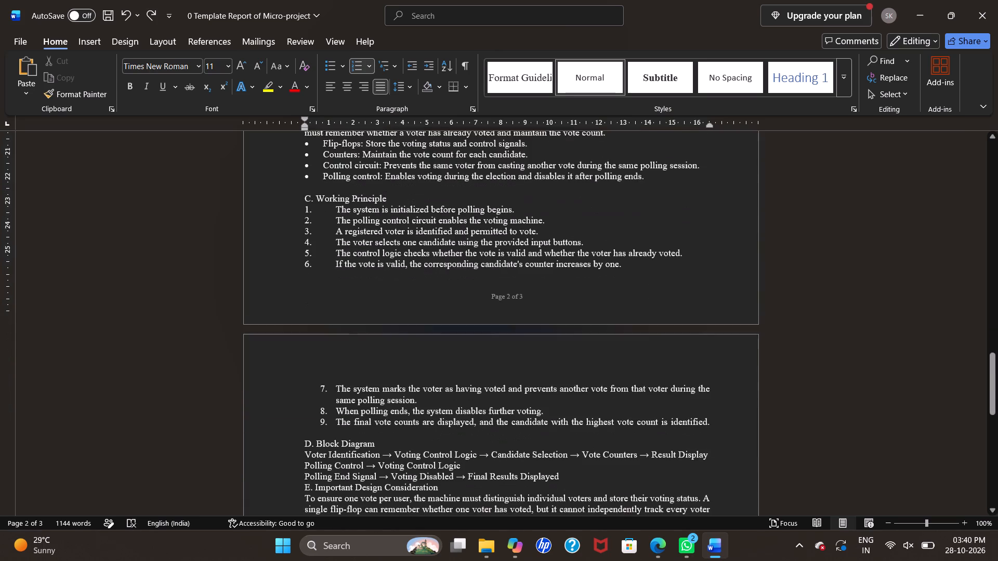
{"action": "scroll", "coordinate": [656, 426], "scroll_direction": "down", "scroll_amount": 2}
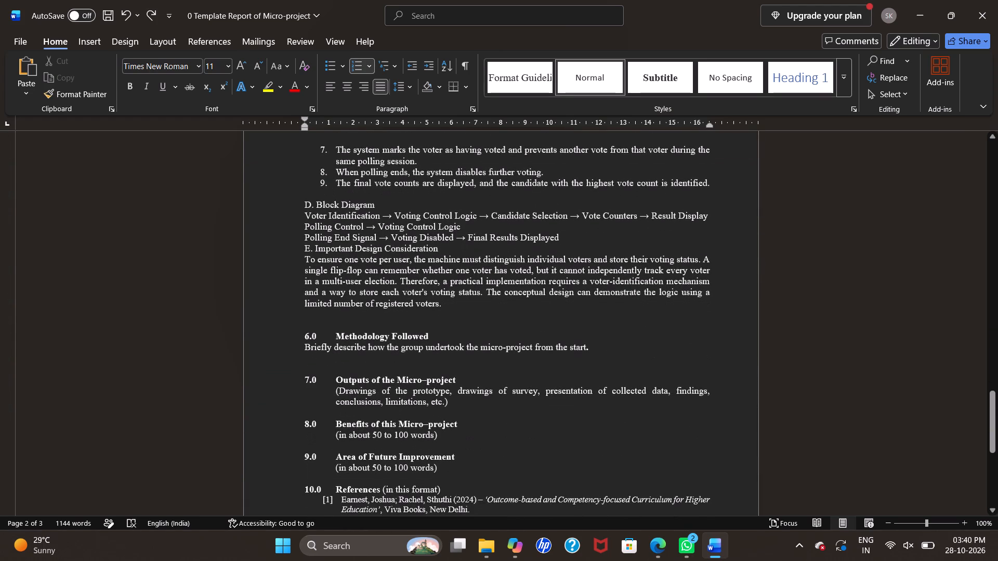
{"action": "scroll", "coordinate": [384, 248], "scroll_direction": "up", "scroll_amount": 1}
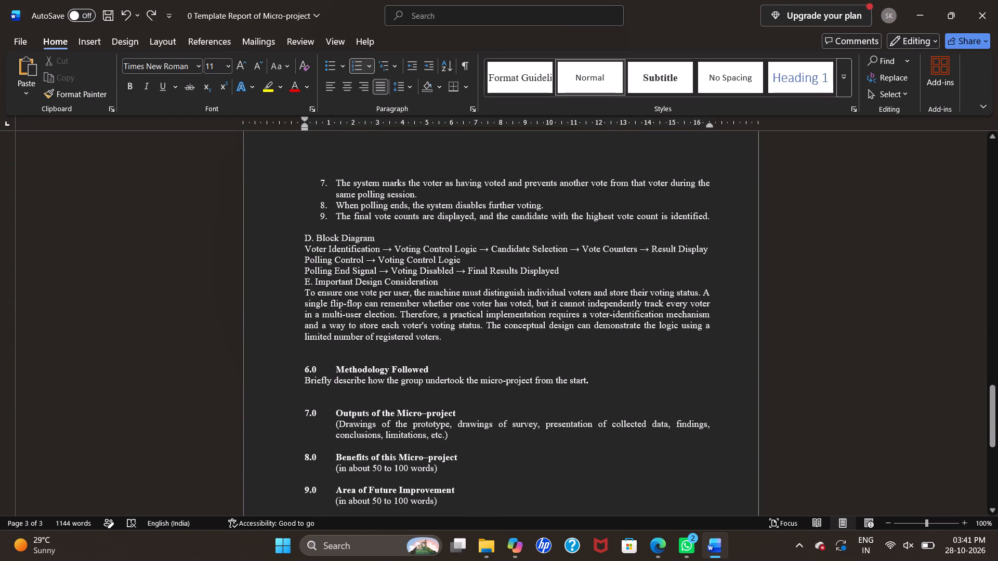
{"action": "left_click_drag", "start_coordinate": [318, 179], "coordinate": [684, 228]}
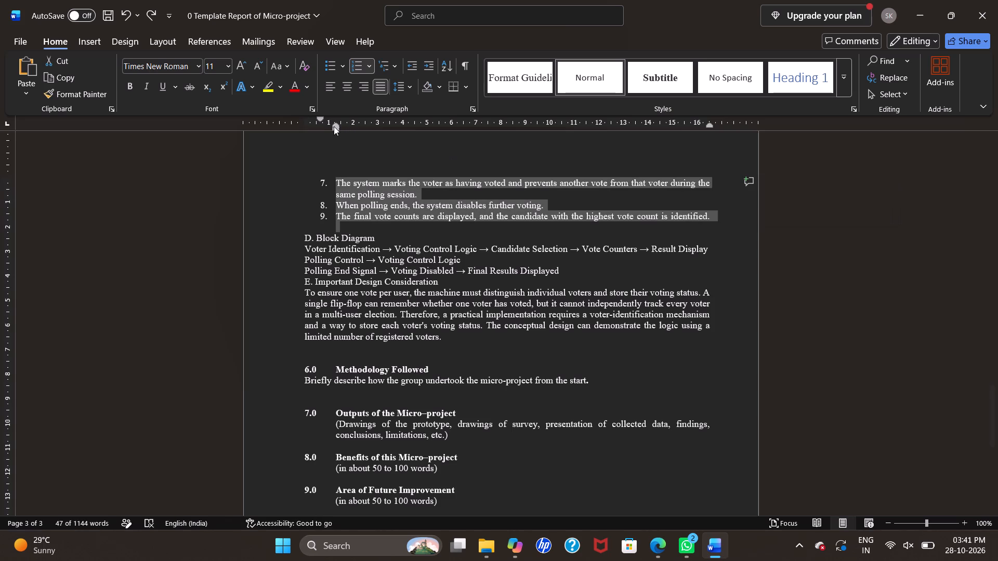
{"action": "left_click_drag", "start_coordinate": [334, 126], "coordinate": [311, 131]}
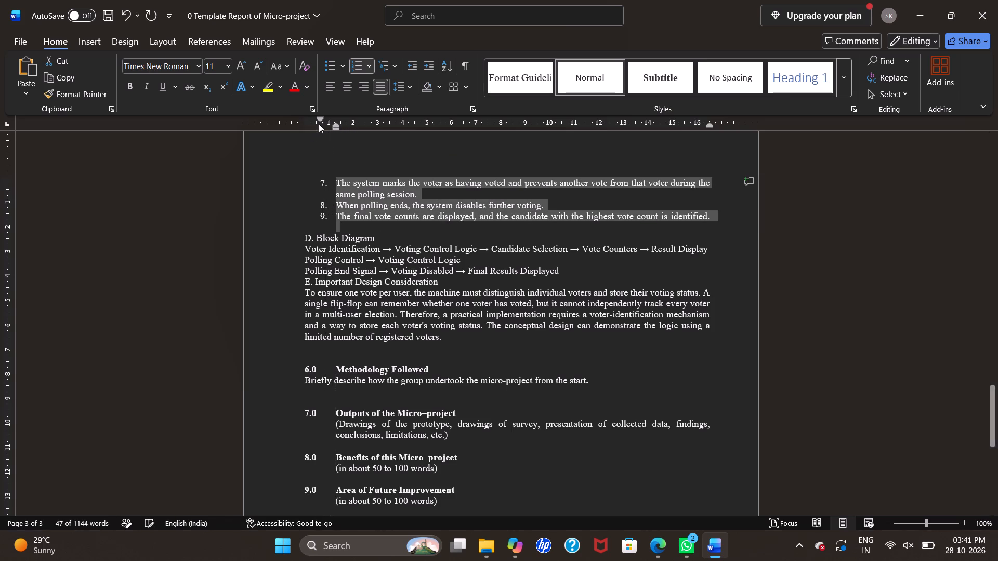
{"action": "left_click_drag", "start_coordinate": [320, 117], "coordinate": [307, 119]}
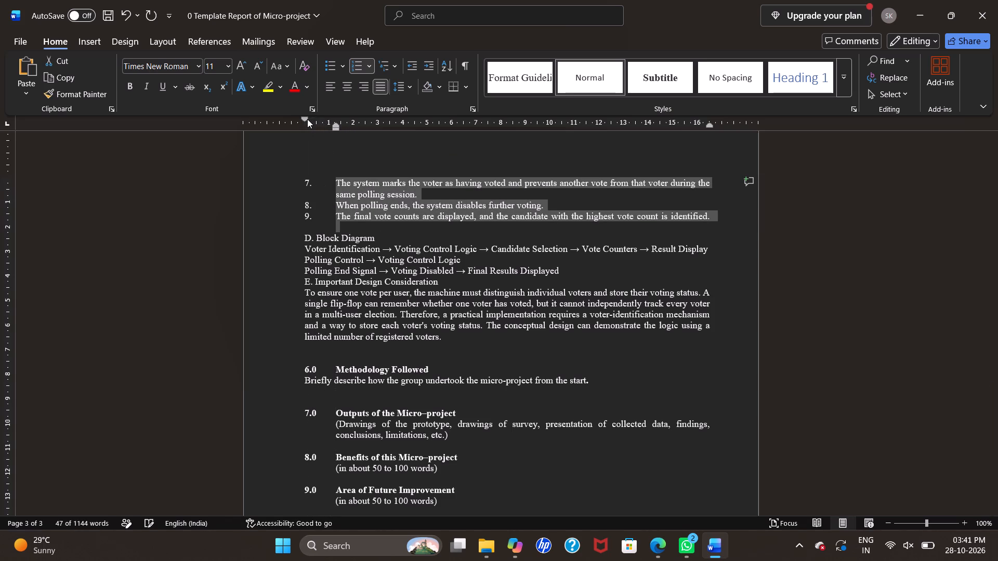
{"action": "left_click_drag", "start_coordinate": [335, 124], "coordinate": [323, 127]}
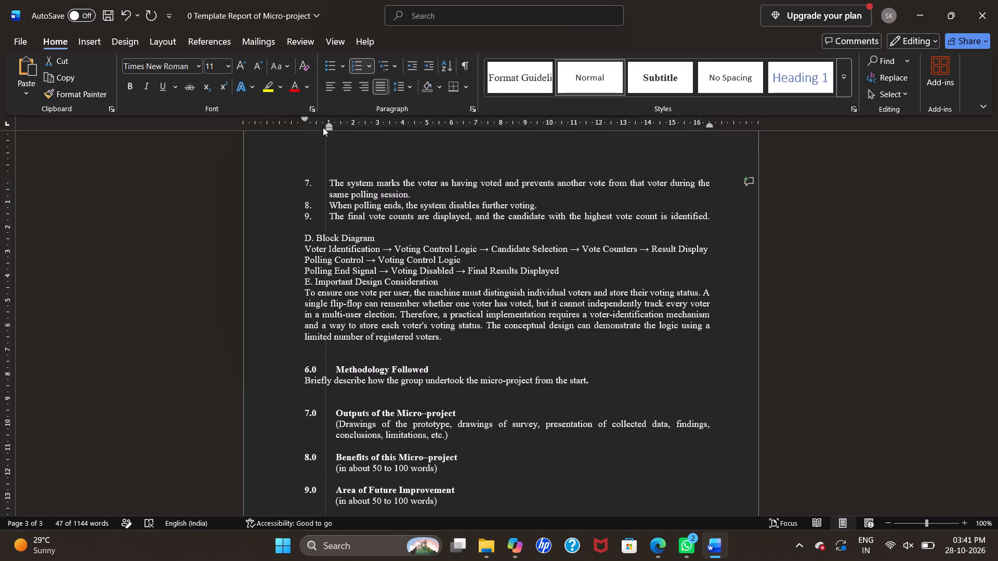
{"action": "left_click_drag", "start_coordinate": [323, 127], "coordinate": [318, 128]}
{"action": "left_click", "coordinate": [805, 253]}
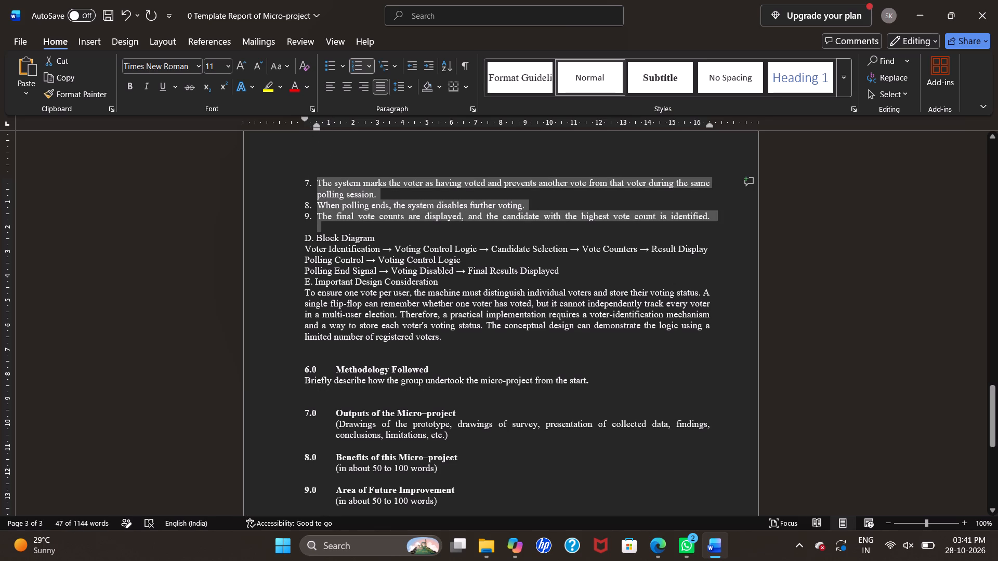
Delete the placeholder sentence "Briefly describe how the group undertook the micro-project from the start." under 6.0 Methodology Followed.
{"action": "scroll", "coordinate": [678, 246], "scroll_direction": "down", "scroll_amount": 1}
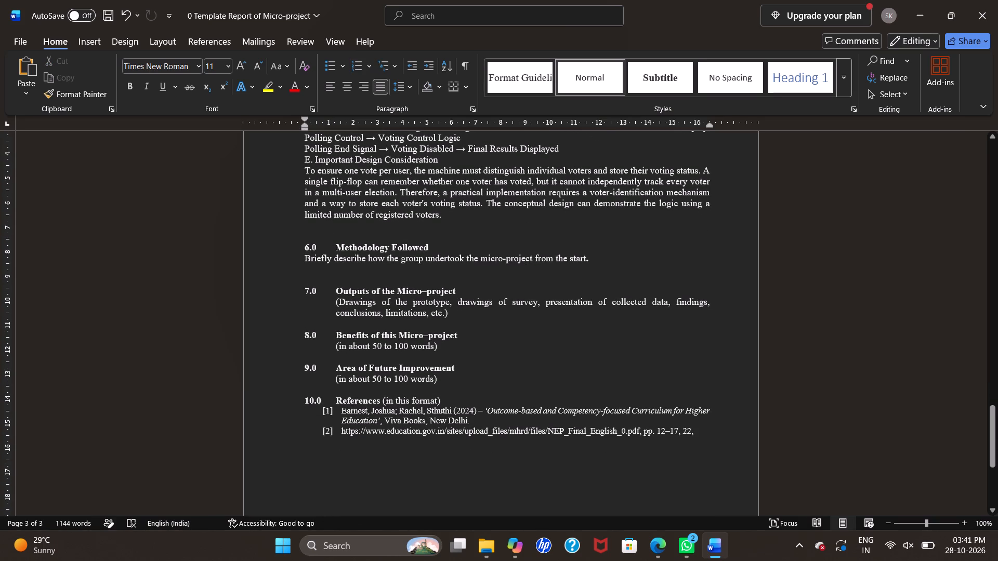
{"action": "left_click_drag", "start_coordinate": [591, 258], "coordinate": [536, 263]}
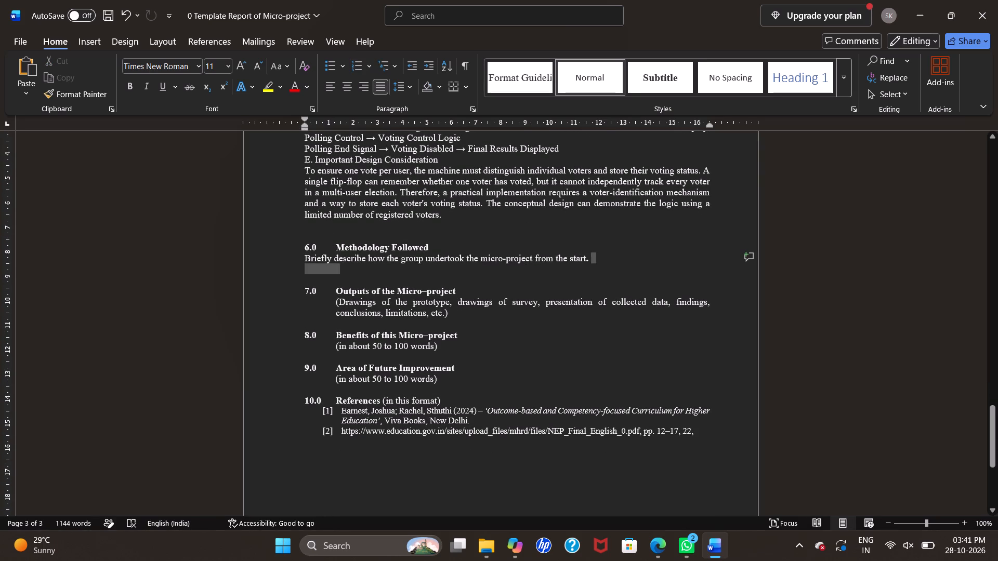
{"action": "left_click_drag", "start_coordinate": [536, 263], "coordinate": [322, 259]}
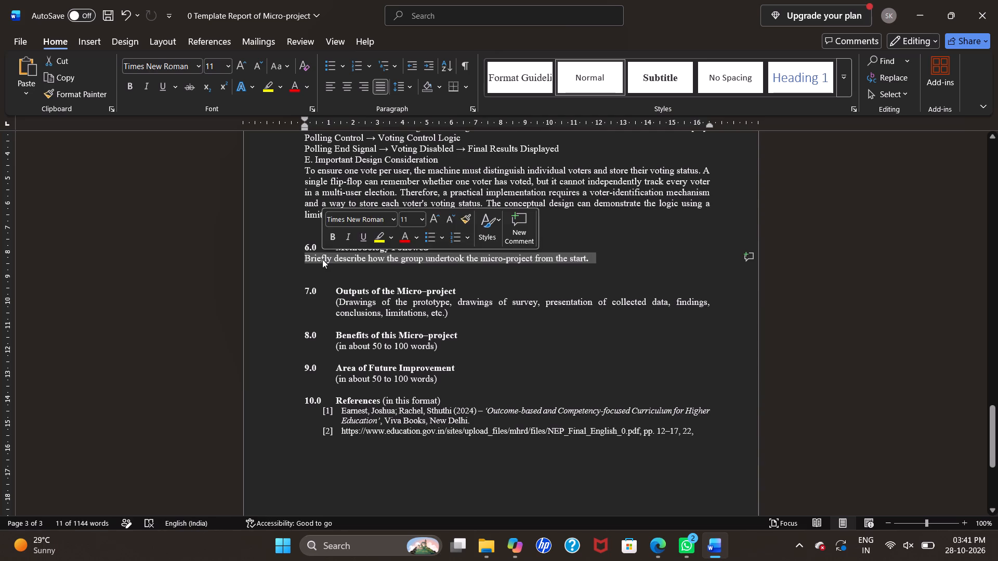
{"action": "key", "text": "BackSpace"}
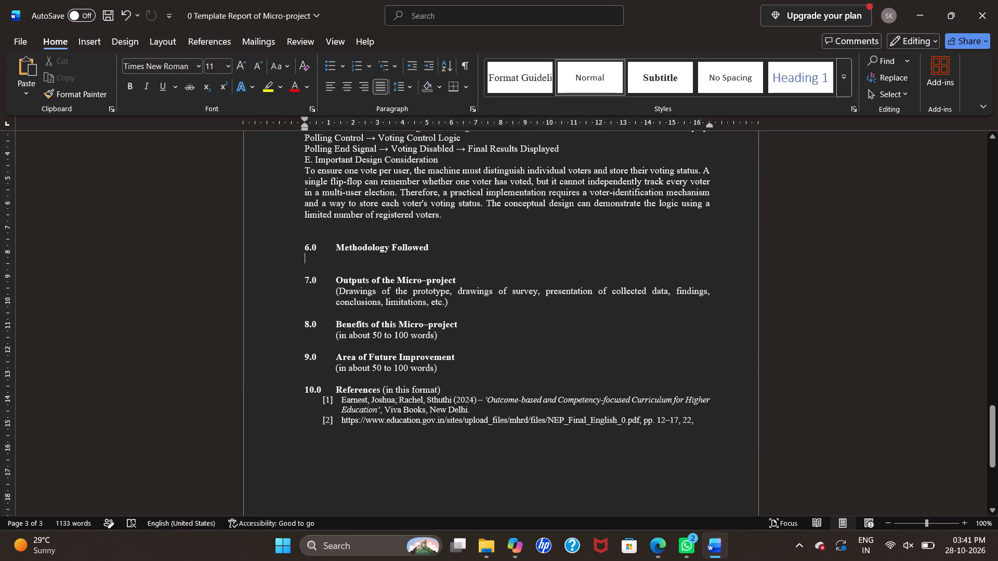
{"action": "left_click", "coordinate": [656, 550]}
{"action": "scroll", "coordinate": [323, 291], "scroll_direction": "down", "scroll_amount": 1}
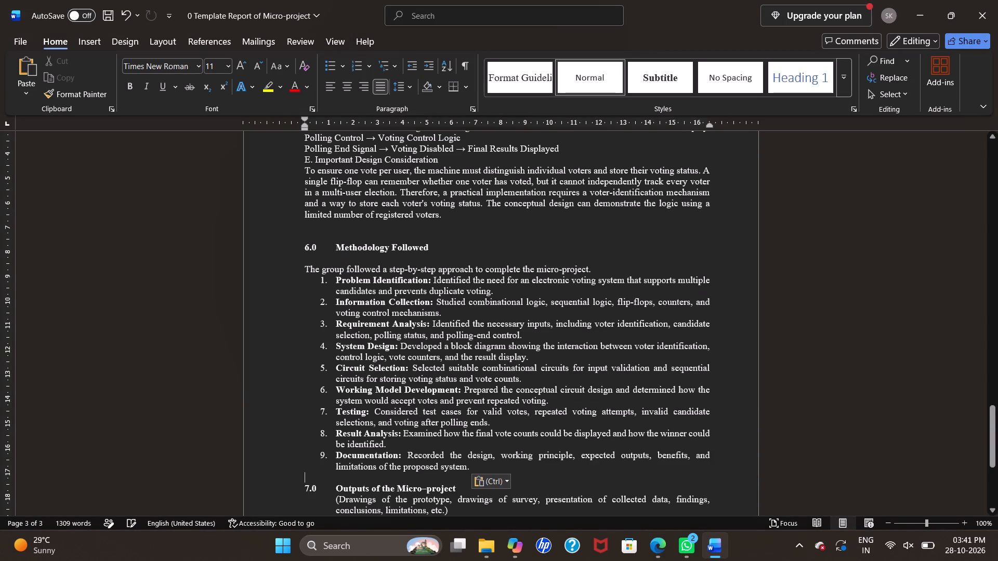
Align the numbers of the nine Methodology Followed steps with the page's left margin.
{"action": "scroll", "coordinate": [373, 340], "scroll_direction": "down", "scroll_amount": 1}
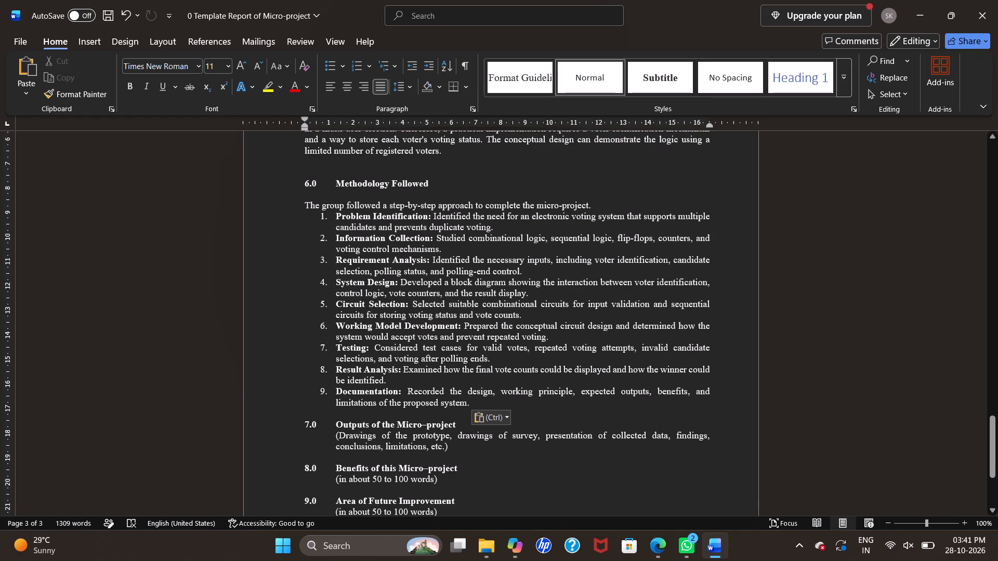
{"action": "left_click_drag", "start_coordinate": [319, 217], "coordinate": [469, 353]}
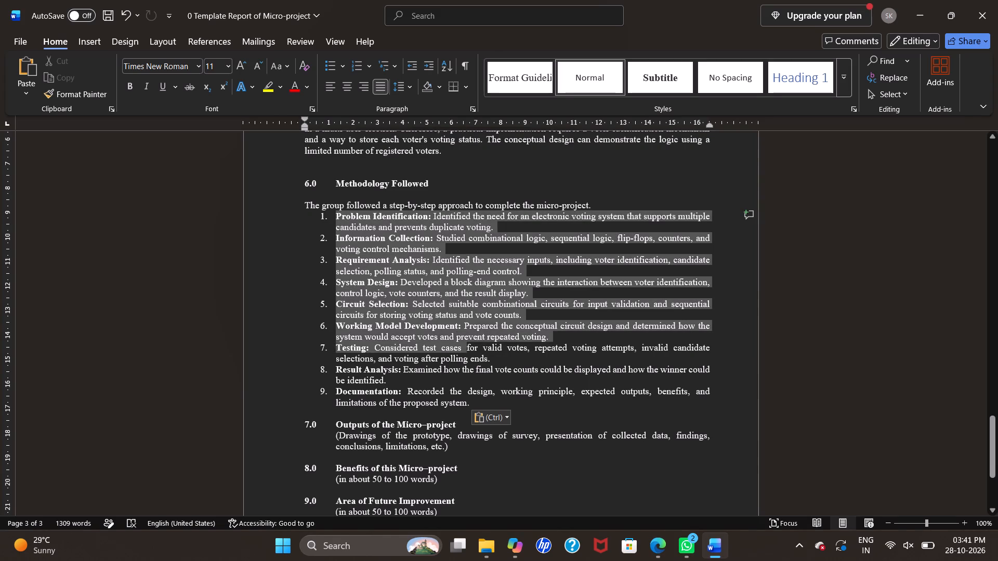
{"action": "left_click_drag", "start_coordinate": [469, 353], "coordinate": [471, 403]}
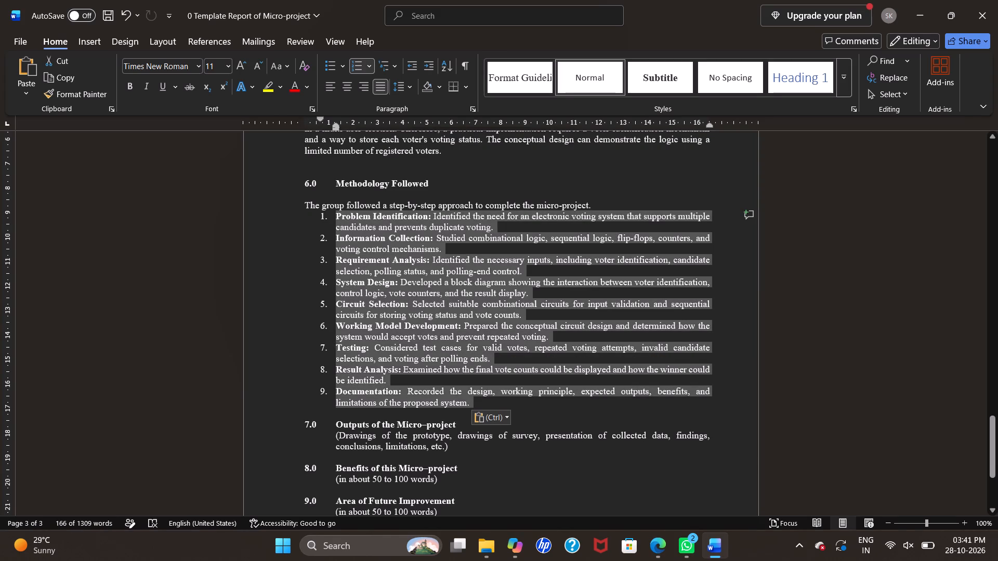
{"action": "left_click_drag", "start_coordinate": [320, 116], "coordinate": [317, 116]}
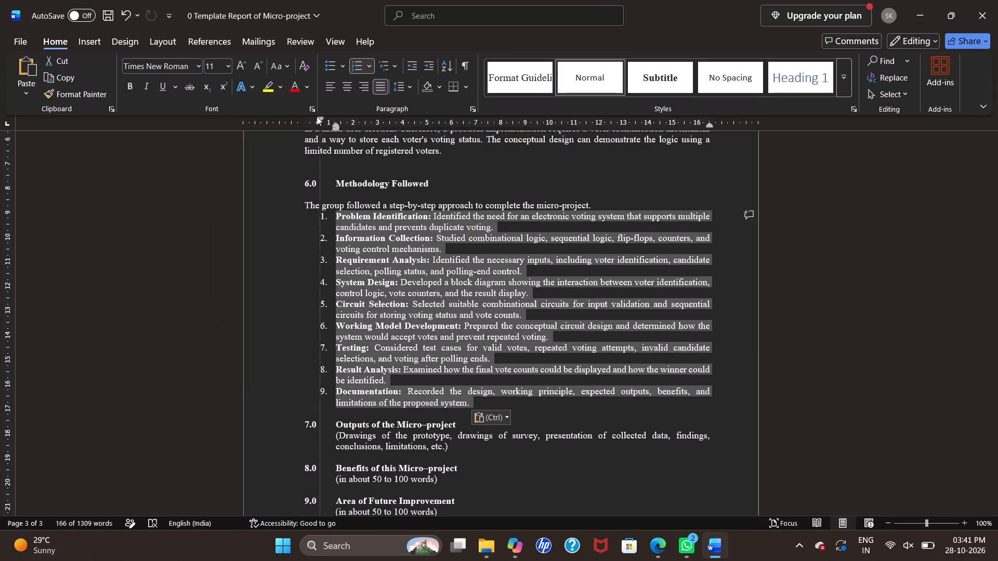
{"action": "left_click_drag", "start_coordinate": [317, 116], "coordinate": [306, 117]}
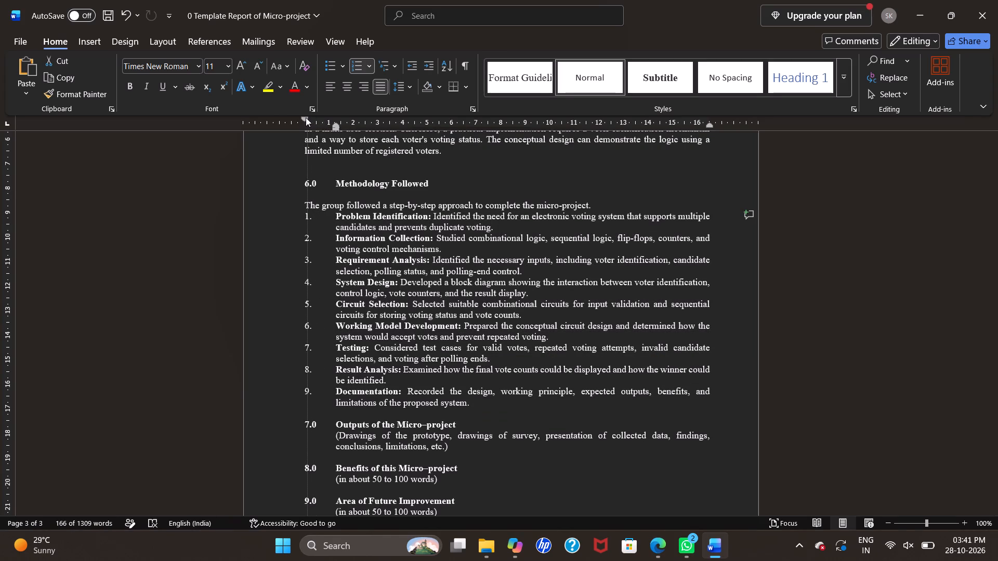
{"action": "left_click_drag", "start_coordinate": [306, 117], "coordinate": [305, 117]}
Indent the text of the nine Methodology Followed steps about 0.5 cm, keeping their numbers at the page's left margin.
{"action": "left_click_drag", "start_coordinate": [335, 126], "coordinate": [314, 136]}
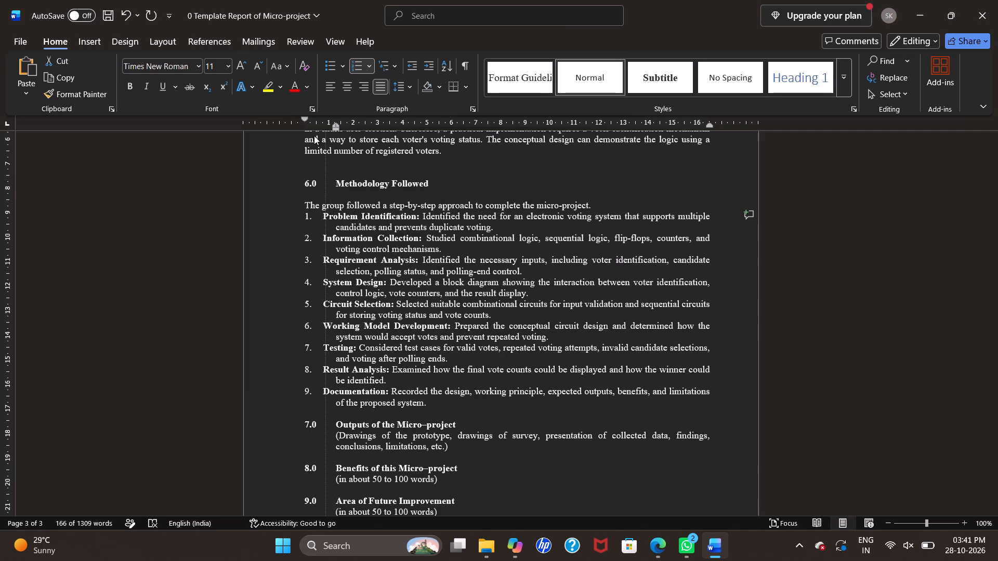
{"action": "left_click_drag", "start_coordinate": [314, 136], "coordinate": [313, 136]}
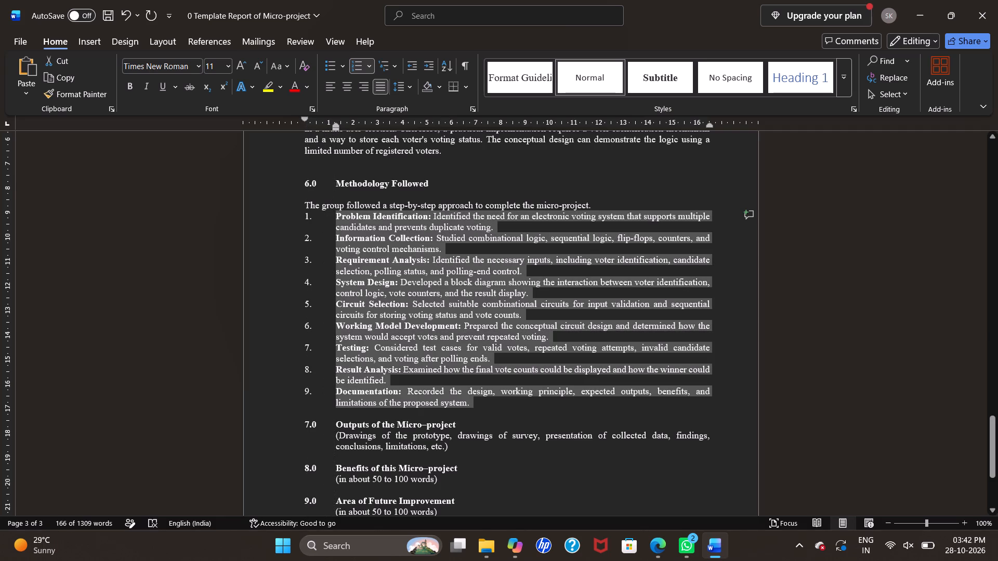
{"action": "left_click", "coordinate": [336, 131]}
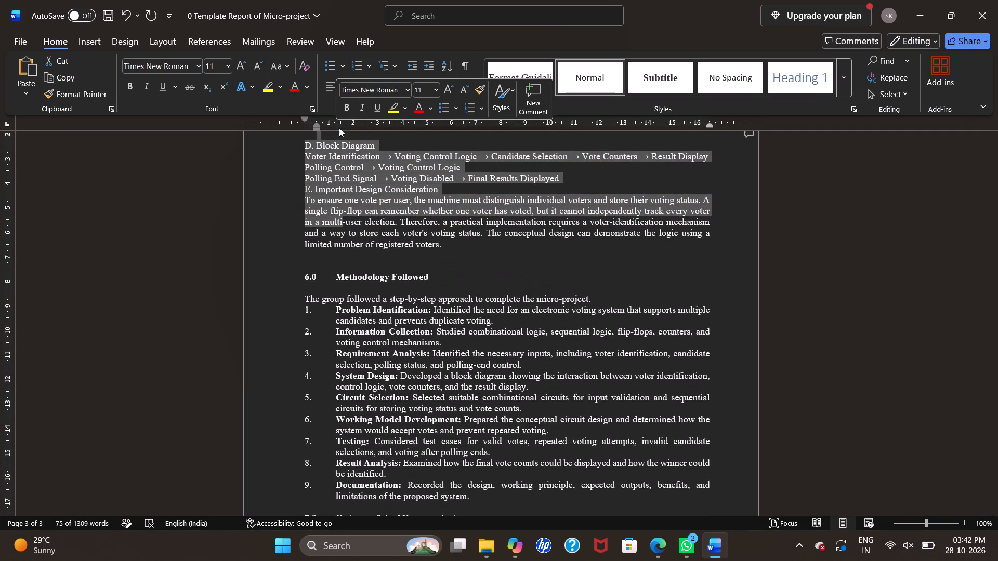
{"action": "scroll", "coordinate": [417, 328], "scroll_direction": "down", "scroll_amount": 1}
{"action": "left_click", "coordinate": [417, 328]}
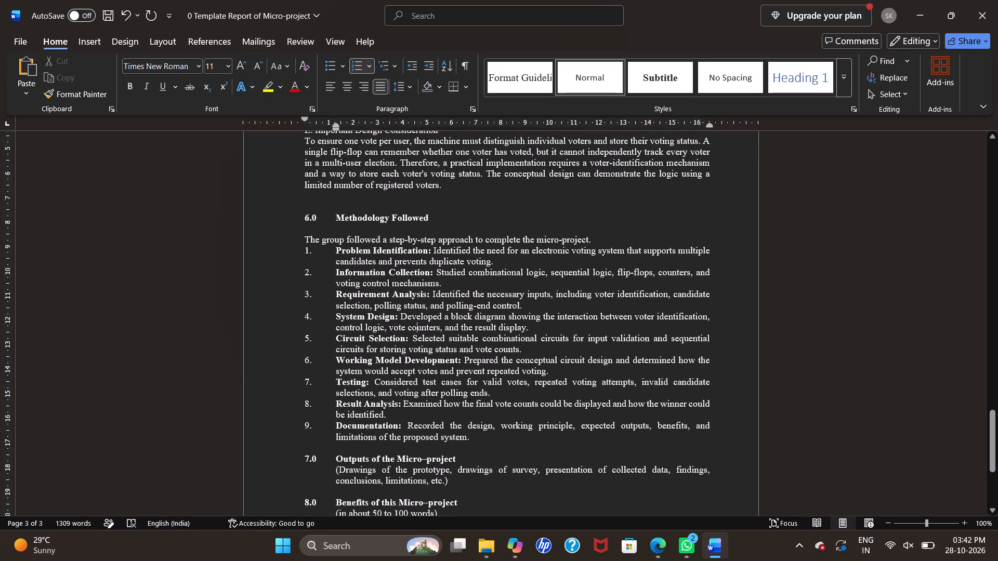
{"action": "left_click_drag", "start_coordinate": [338, 246], "coordinate": [540, 430]}
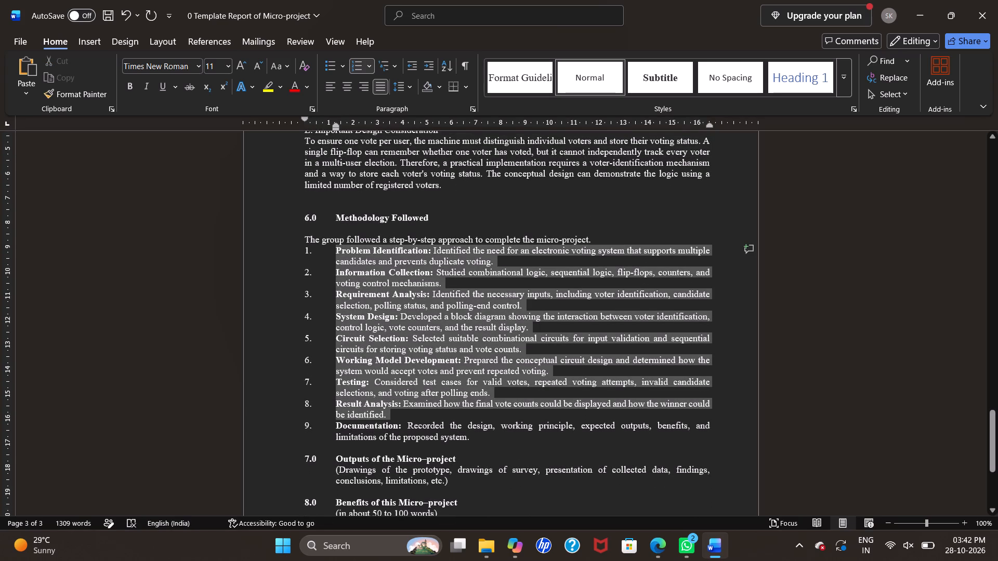
{"action": "left_click_drag", "start_coordinate": [540, 430], "coordinate": [472, 438]}
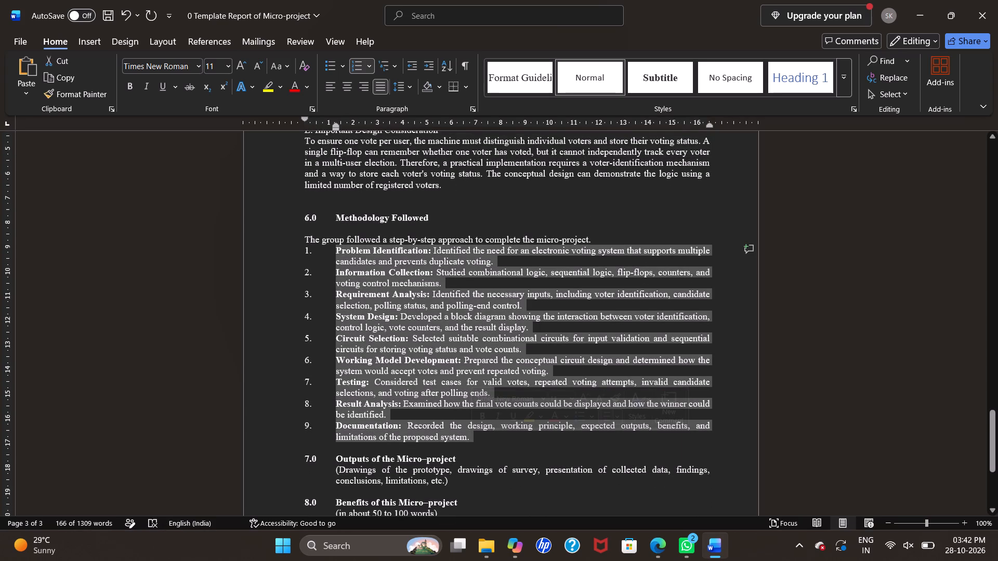
{"action": "left_click", "coordinate": [336, 127]}
{"action": "left_click_drag", "start_coordinate": [336, 127], "coordinate": [329, 127]}
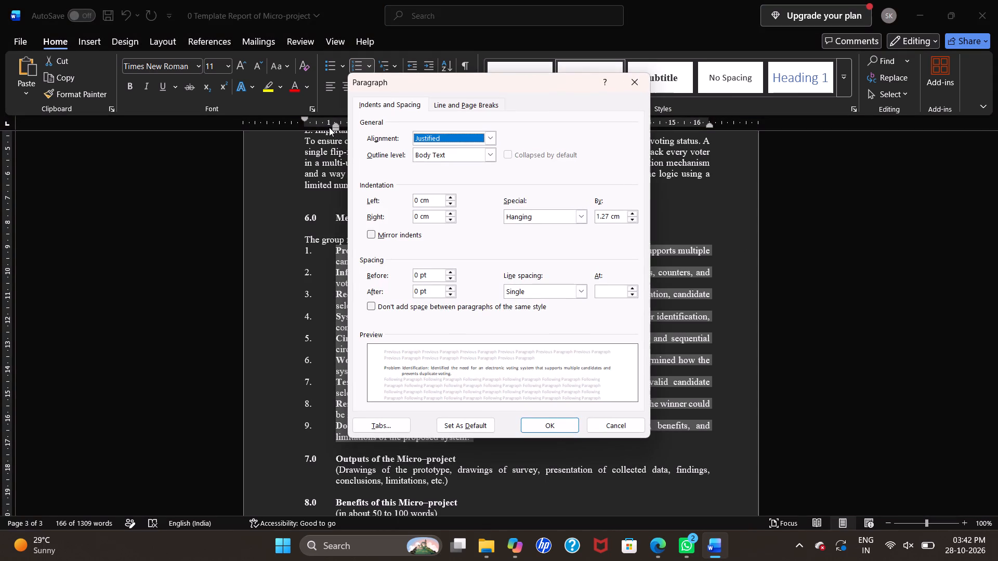
{"action": "left_click", "coordinate": [628, 86]}
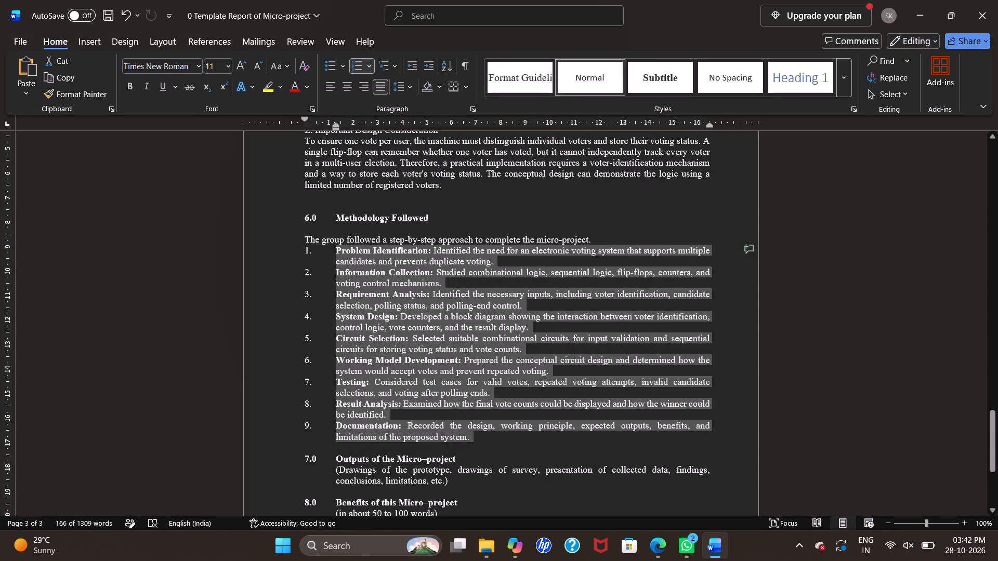
{"action": "left_click_drag", "start_coordinate": [334, 126], "coordinate": [331, 127]}
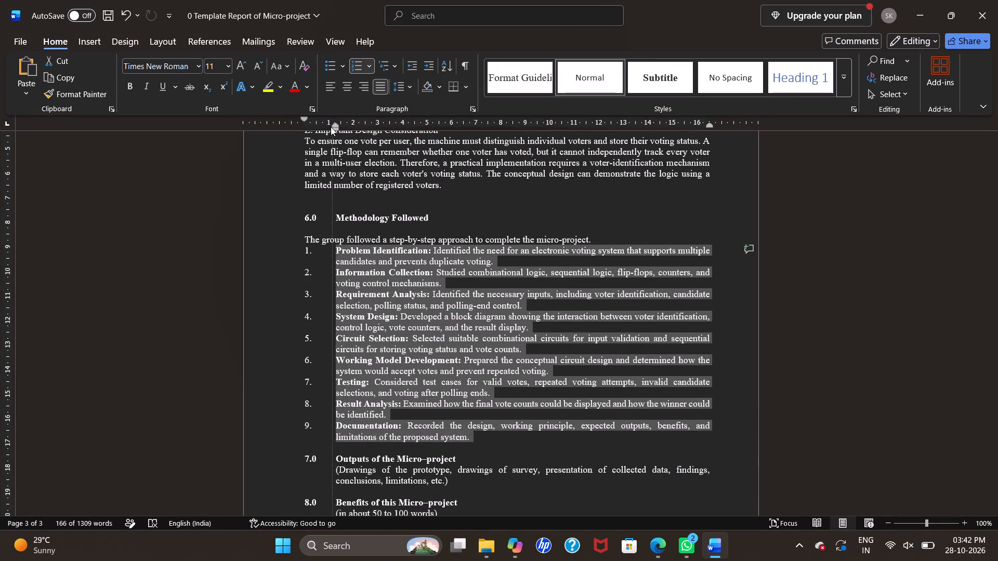
{"action": "left_click_drag", "start_coordinate": [331, 127], "coordinate": [317, 130]}
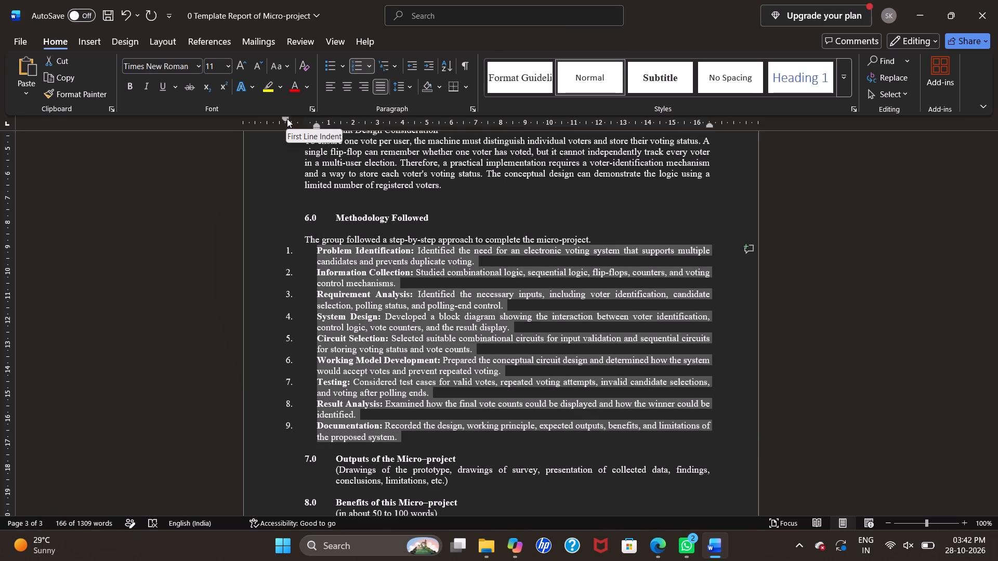
{"action": "left_click_drag", "start_coordinate": [286, 118], "coordinate": [303, 118]}
{"action": "left_click", "coordinate": [629, 213]}
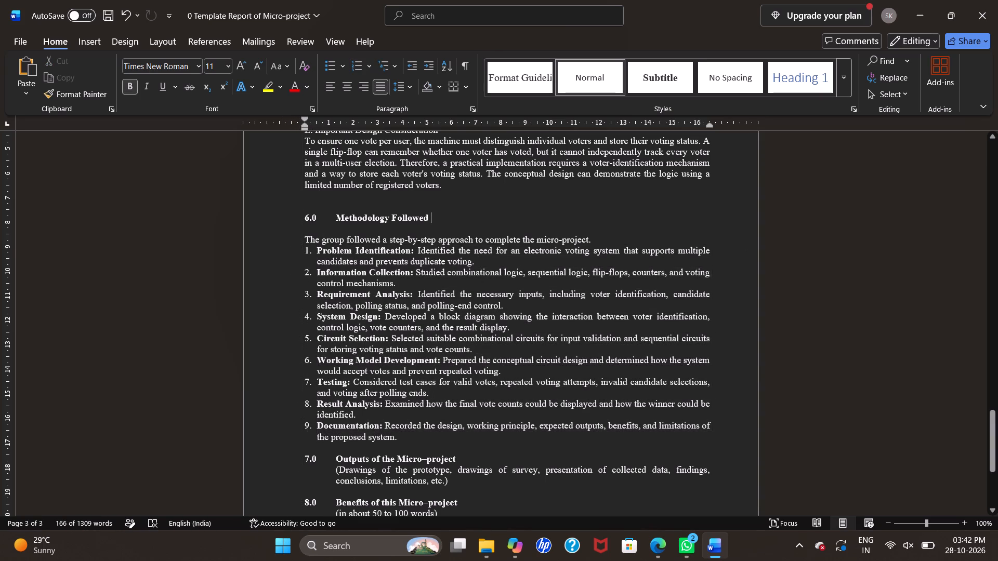
Delete the bracketed placeholder "Drawings of the prototype, drawings of survey…" under 7.0 Outputs of the Micro-project, including the blank line below it.
{"action": "scroll", "coordinate": [581, 294], "scroll_direction": "down", "scroll_amount": 1}
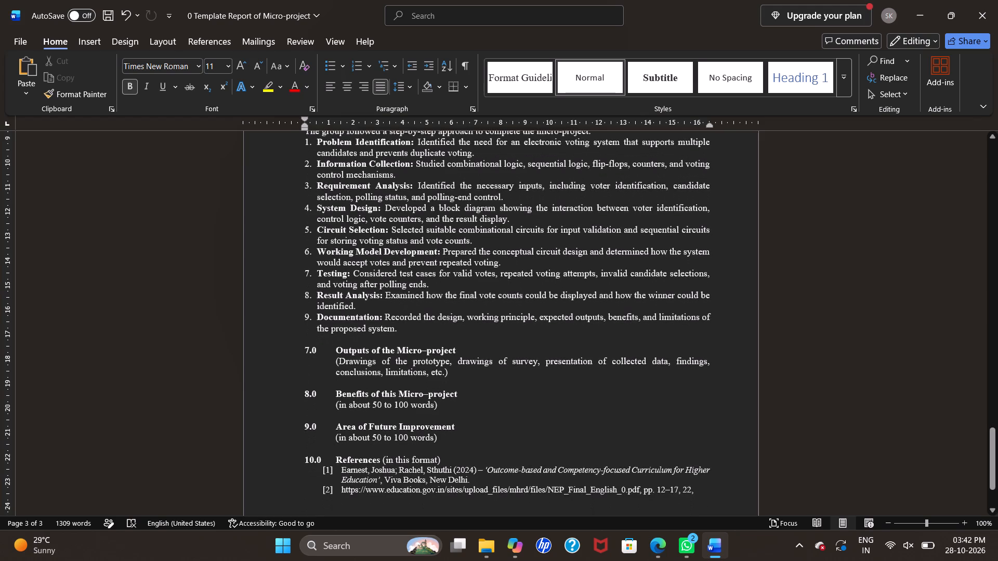
{"action": "scroll", "coordinate": [581, 294], "scroll_direction": "down", "scroll_amount": 2}
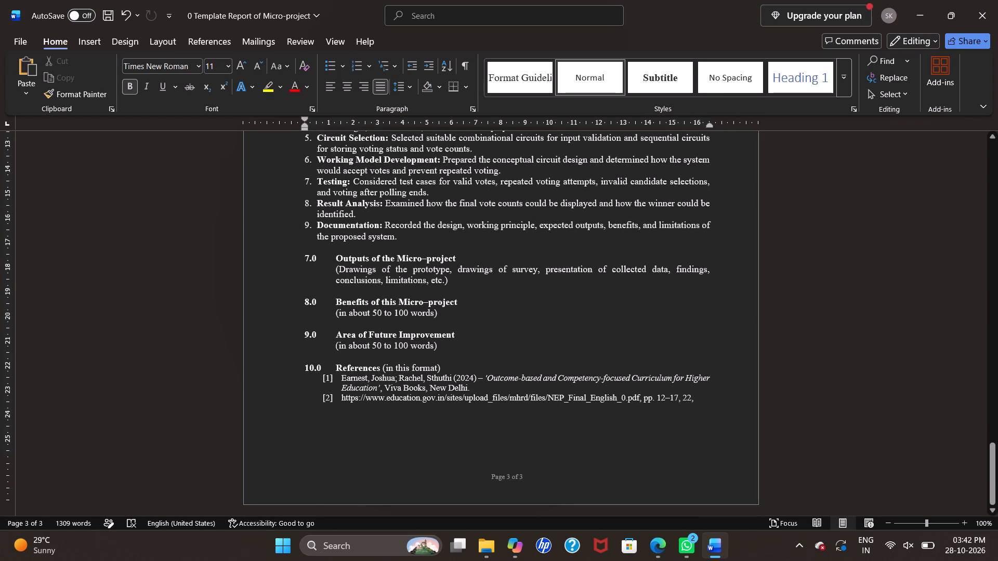
{"action": "left_click_drag", "start_coordinate": [332, 265], "coordinate": [450, 286]}
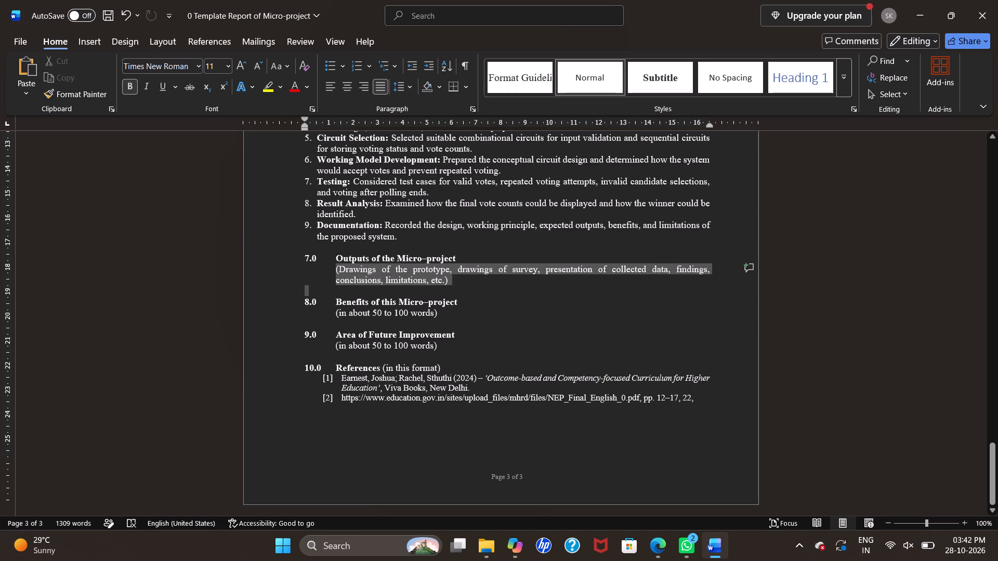
{"action": "left_click_drag", "start_coordinate": [450, 286], "coordinate": [450, 286]}
{"action": "key", "text": "BackSpace"}
Insert two line breaks between the 7.0 Outputs of the Micro-project and 8.0 Benefits of this Micro-project headings.
{"action": "key", "text": "Down"}
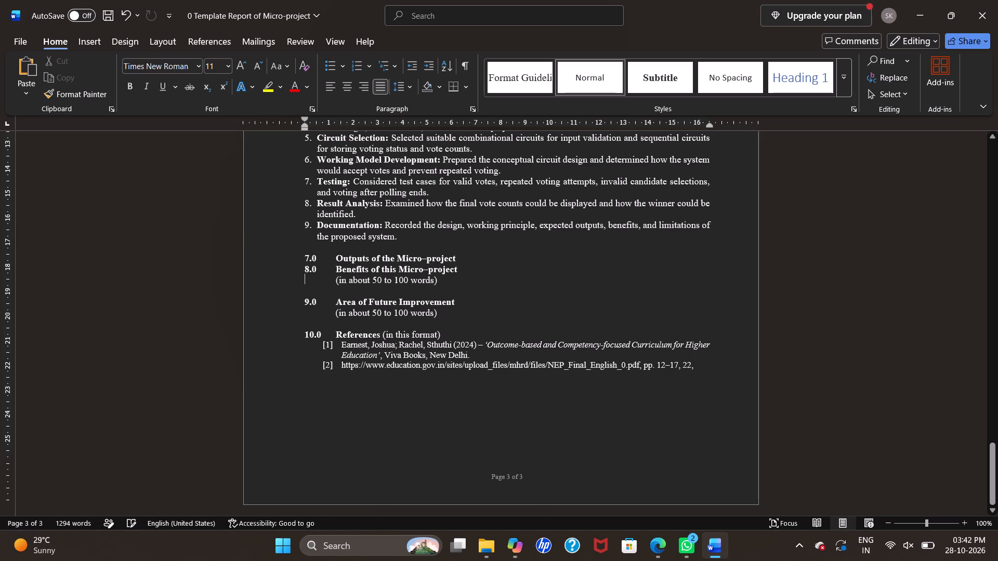
{"action": "key", "text": "Up"}
{"action": "key", "text": "shift+Return"}
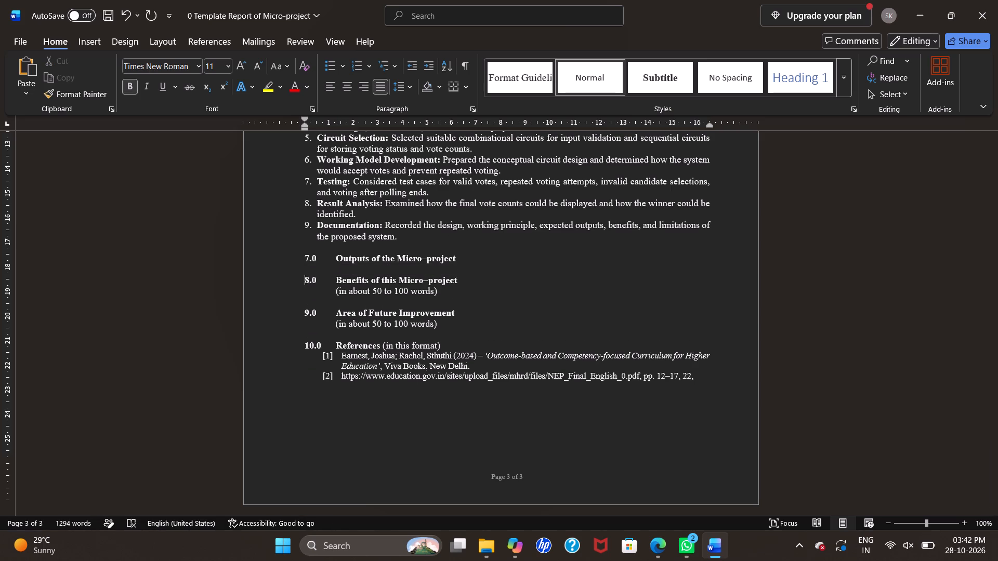
{"action": "key", "text": "shift+Return"}
{"action": "key", "text": "Up"}
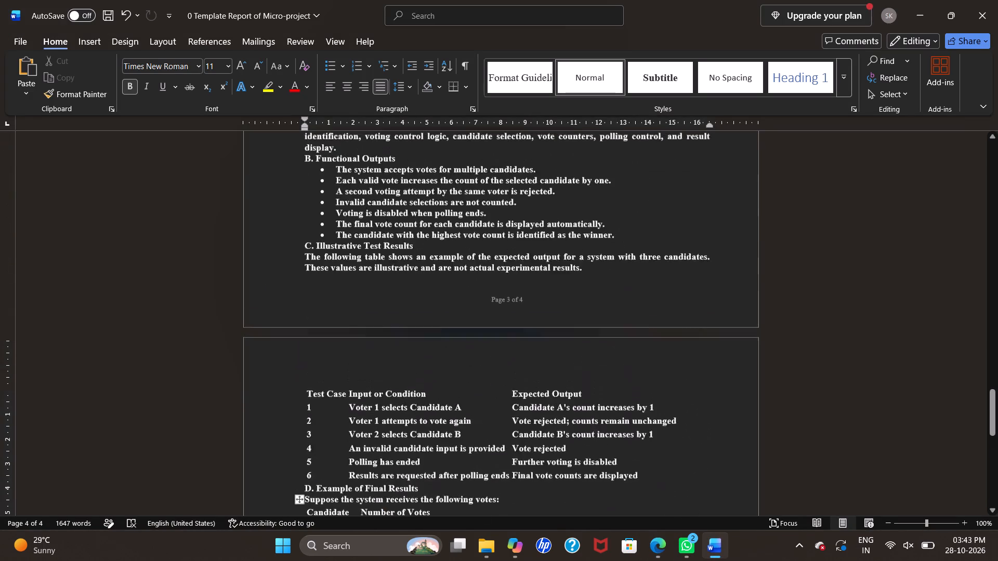
{"action": "scroll", "coordinate": [396, 279], "scroll_direction": "up", "scroll_amount": 2}
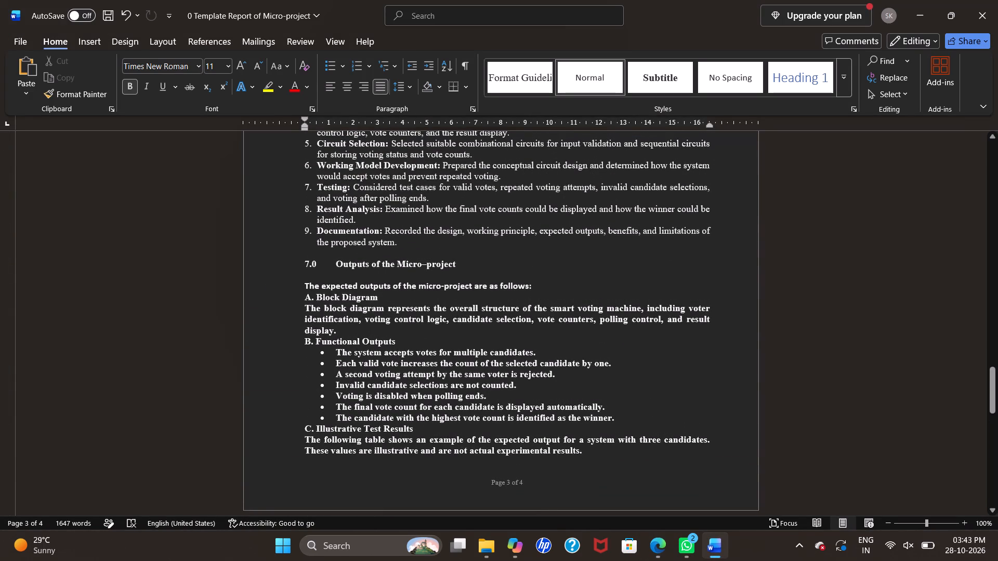
{"action": "left_click_drag", "start_coordinate": [336, 353], "coordinate": [479, 402]}
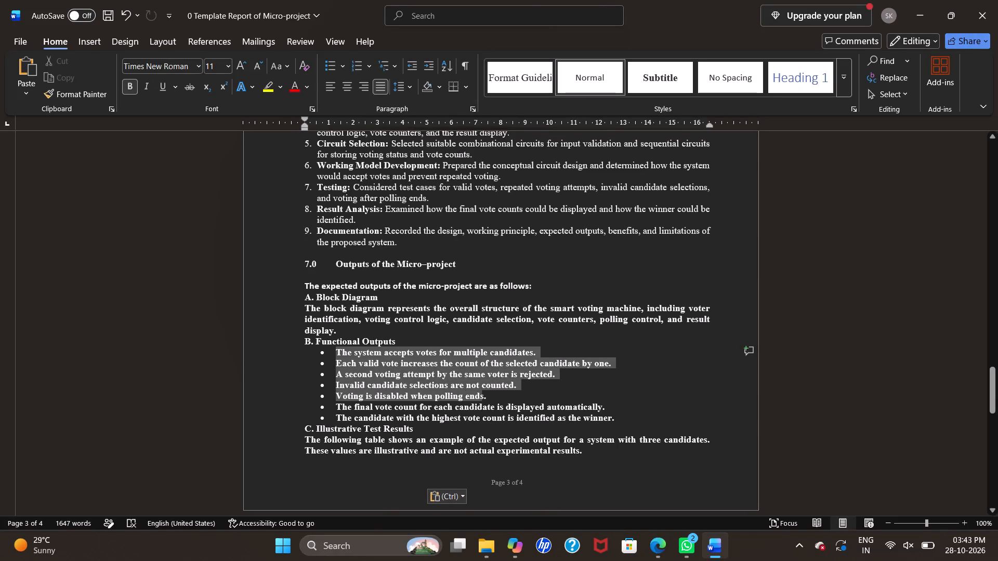
{"action": "left_click_drag", "start_coordinate": [479, 402], "coordinate": [612, 408]}
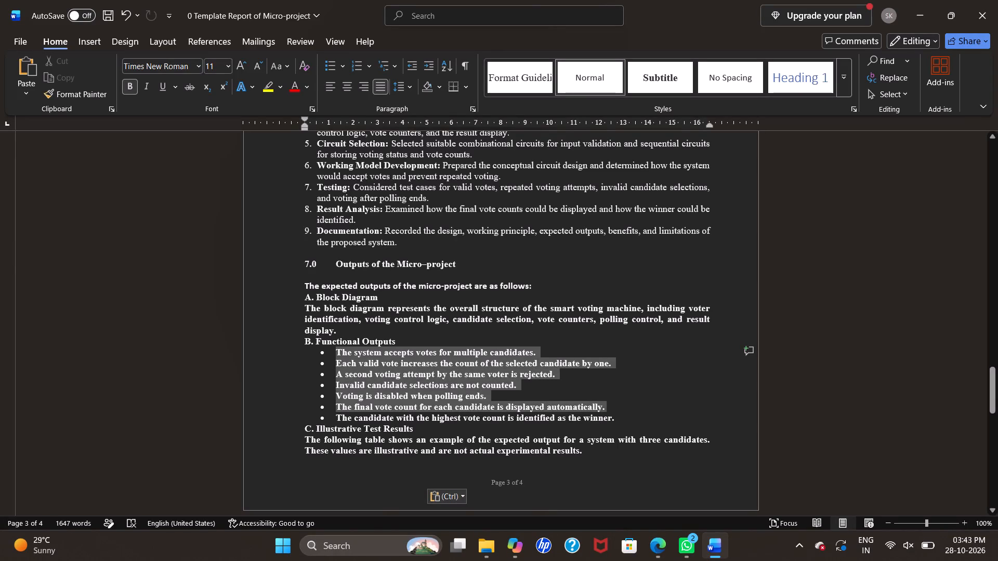
{"action": "left_click_drag", "start_coordinate": [612, 408], "coordinate": [634, 416]}
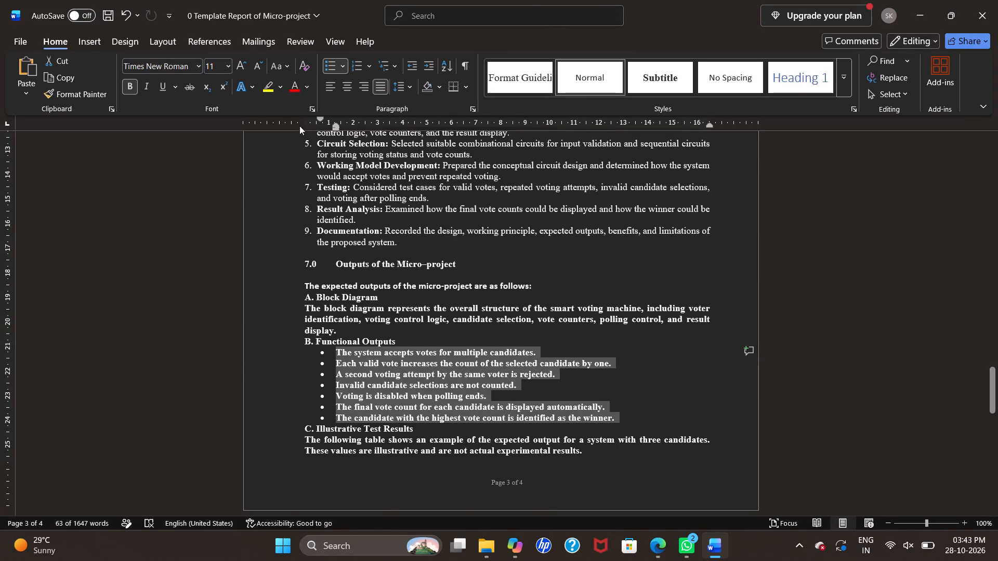
{"action": "left_click_drag", "start_coordinate": [335, 128], "coordinate": [320, 132]}
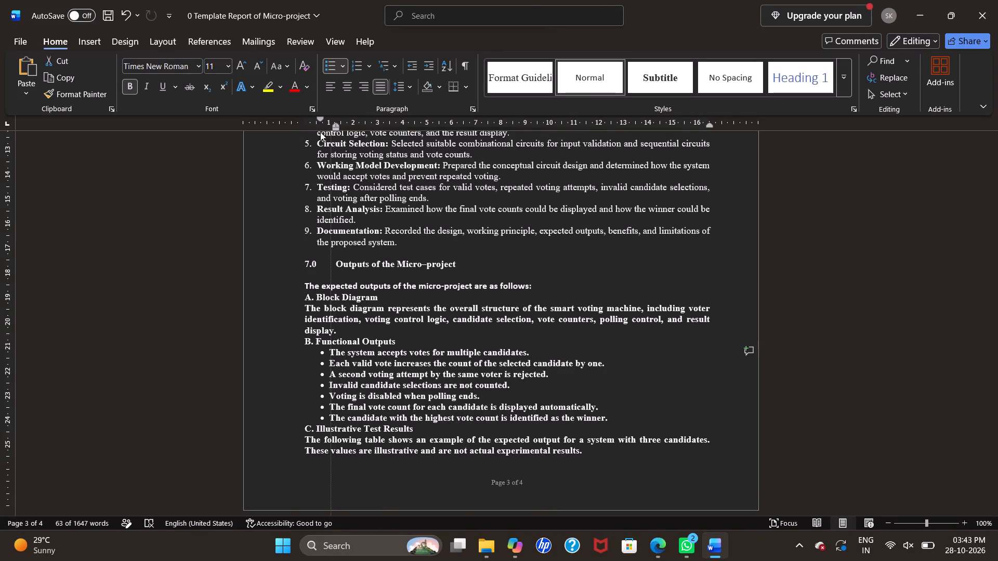
{"action": "left_click_drag", "start_coordinate": [320, 132], "coordinate": [320, 132]}
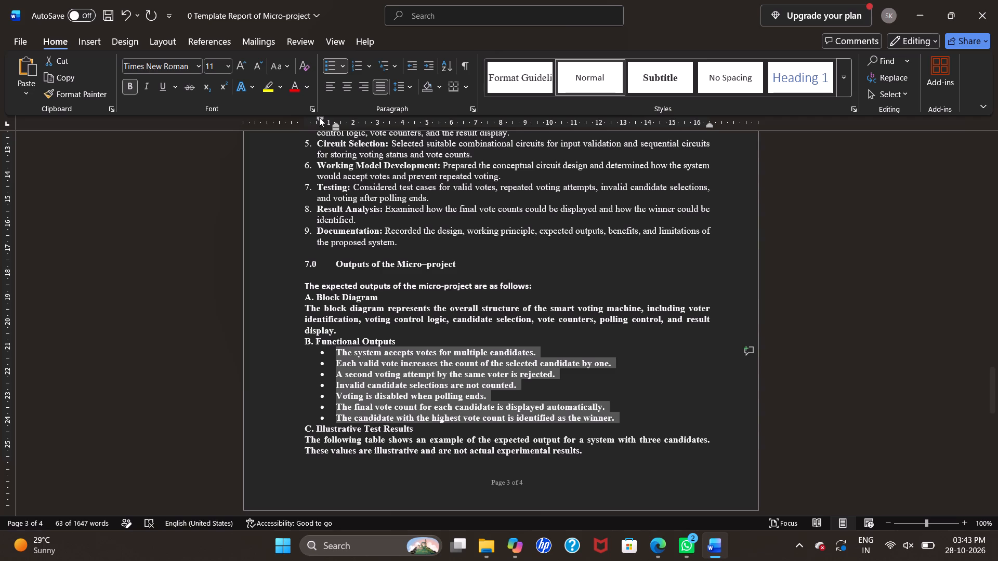
{"action": "left_click_drag", "start_coordinate": [319, 117], "coordinate": [304, 121]}
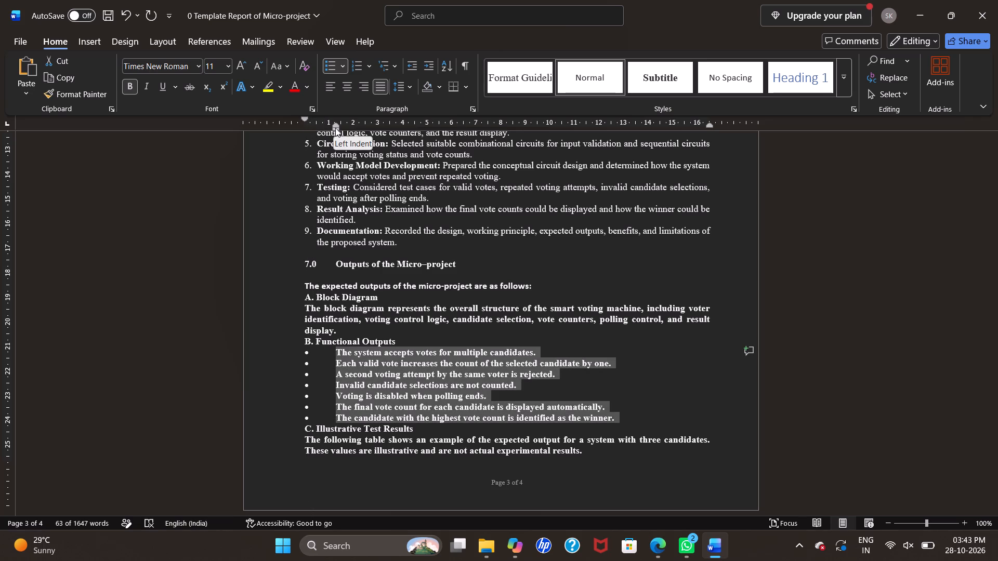
{"action": "left_click_drag", "start_coordinate": [336, 128], "coordinate": [316, 130]}
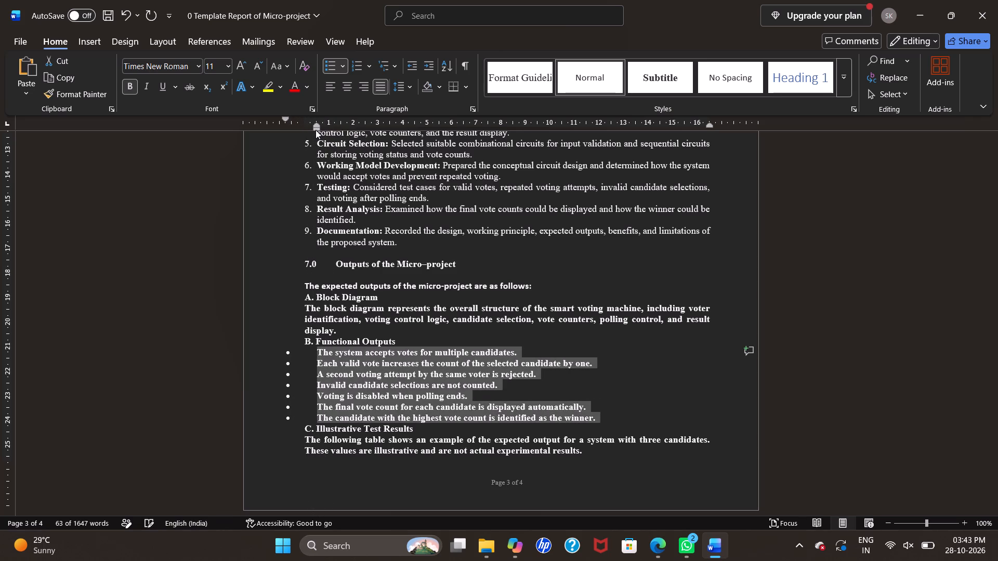
{"action": "left_click_drag", "start_coordinate": [285, 117], "coordinate": [298, 119]}
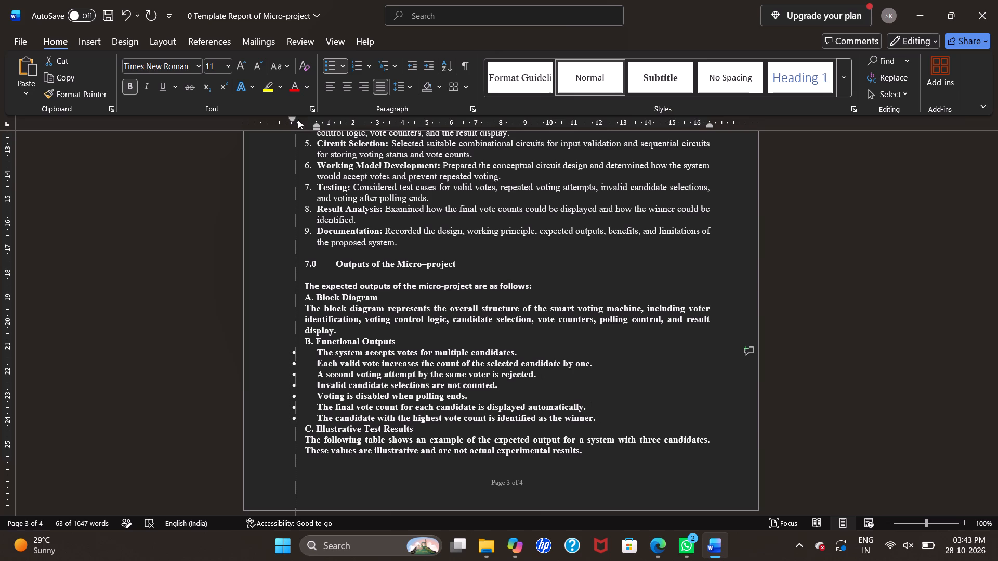
{"action": "left_click_drag", "start_coordinate": [298, 119], "coordinate": [307, 122]}
{"action": "left_click", "coordinate": [666, 376]}
Indent the text of rows 1 to 6 in the test-case table's Input or Condition column by about 0.2 cm.
{"action": "scroll", "coordinate": [666, 376], "scroll_direction": "down", "scroll_amount": 1}
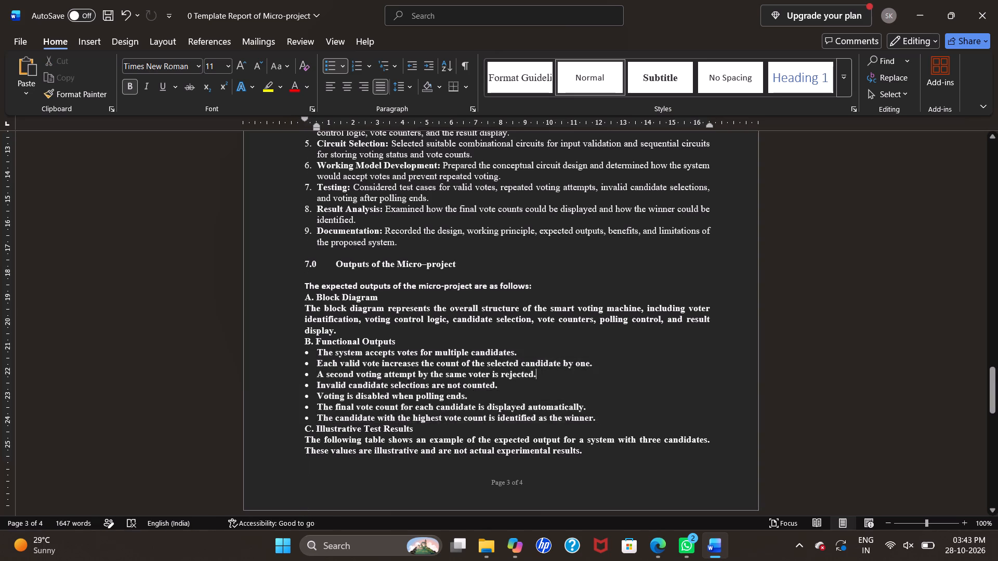
{"action": "scroll", "coordinate": [666, 376], "scroll_direction": "down", "scroll_amount": 1}
{"action": "scroll", "coordinate": [330, 388], "scroll_direction": "down", "scroll_amount": 1}
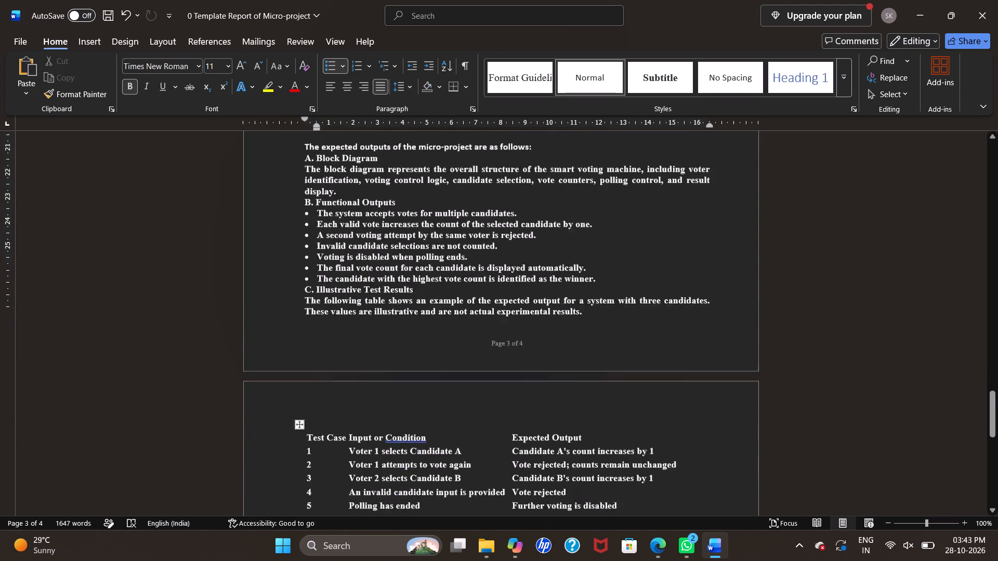
{"action": "scroll", "coordinate": [330, 388], "scroll_direction": "down", "scroll_amount": 2}
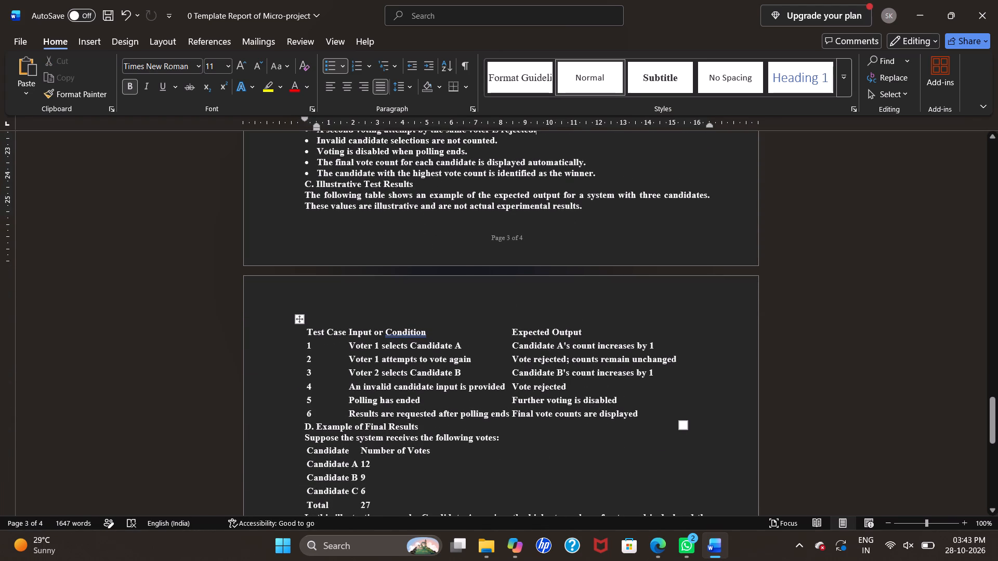
{"action": "left_click_drag", "start_coordinate": [350, 343], "coordinate": [458, 404]}
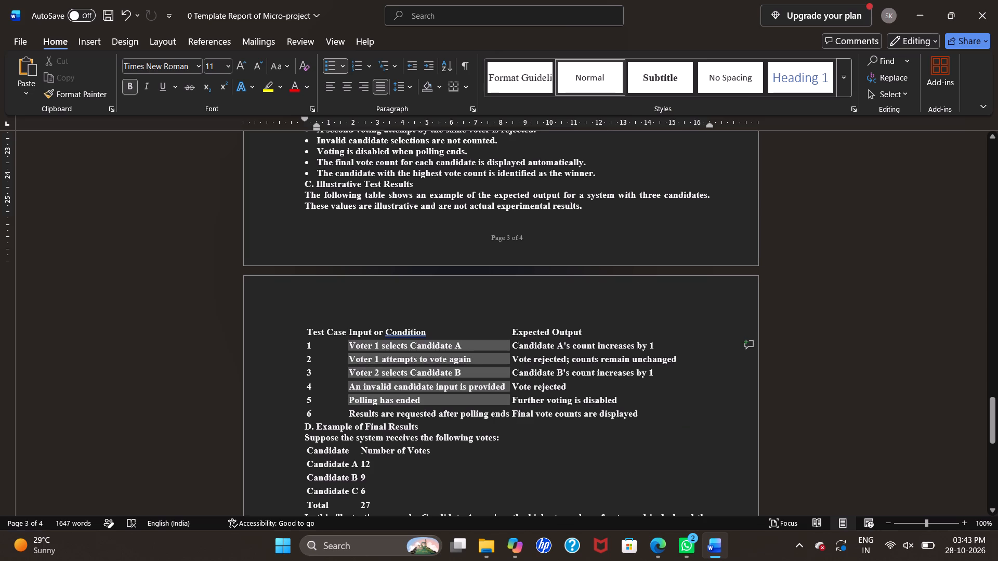
{"action": "left_click_drag", "start_coordinate": [458, 404], "coordinate": [472, 413]}
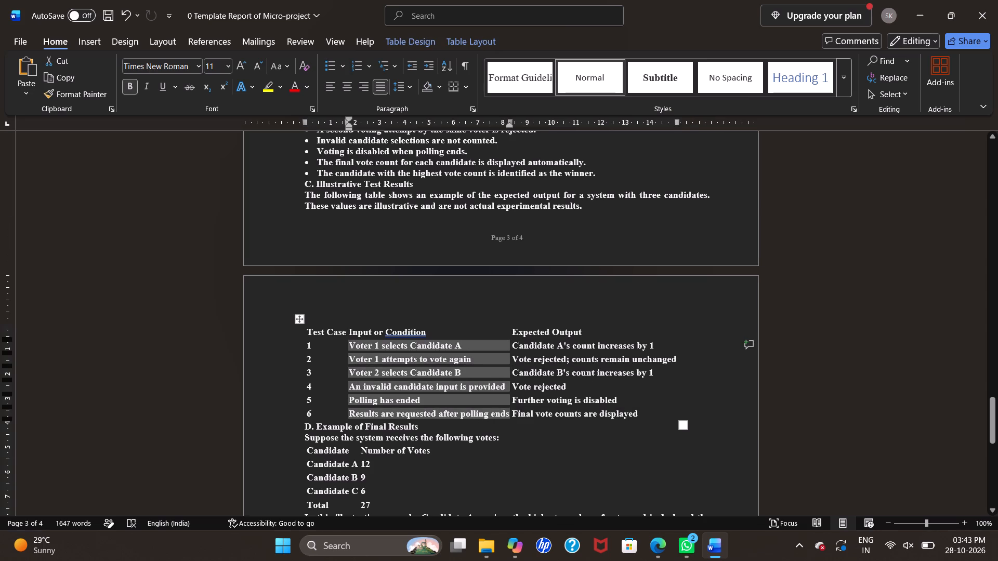
{"action": "left_click_drag", "start_coordinate": [351, 129], "coordinate": [308, 131]}
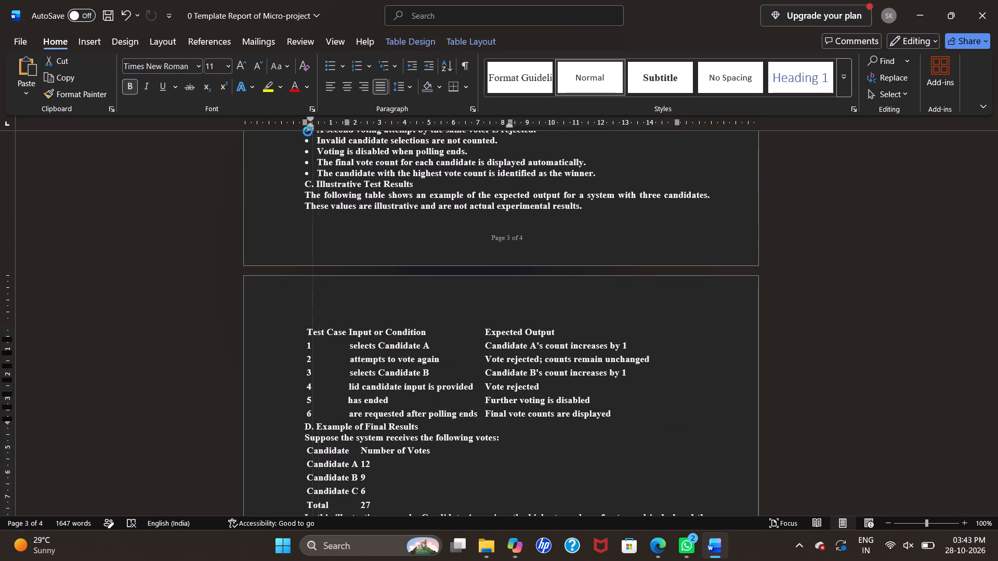
{"action": "left_click_drag", "start_coordinate": [308, 131], "coordinate": [600, 217]}
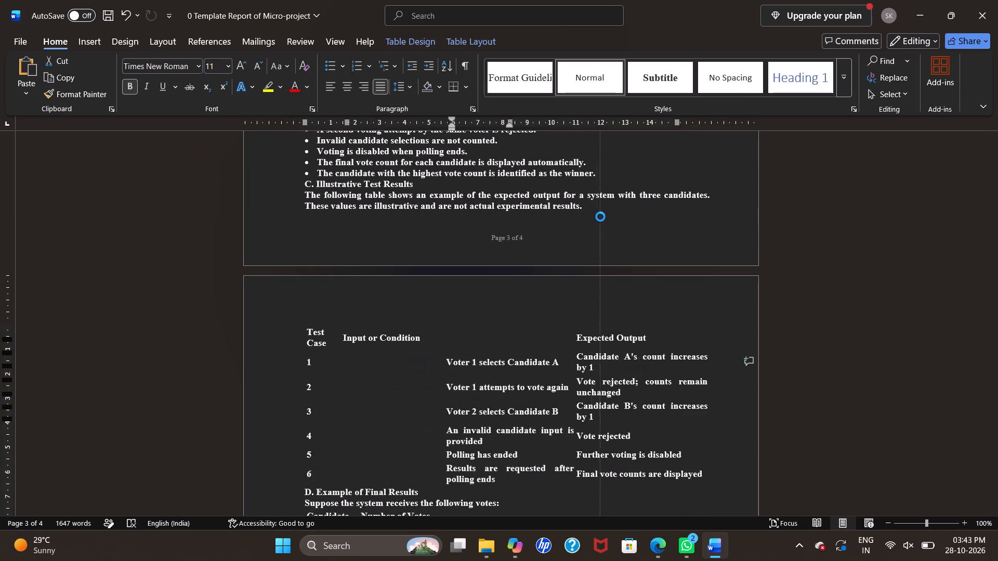
{"action": "left_click_drag", "start_coordinate": [600, 217], "coordinate": [631, 226]}
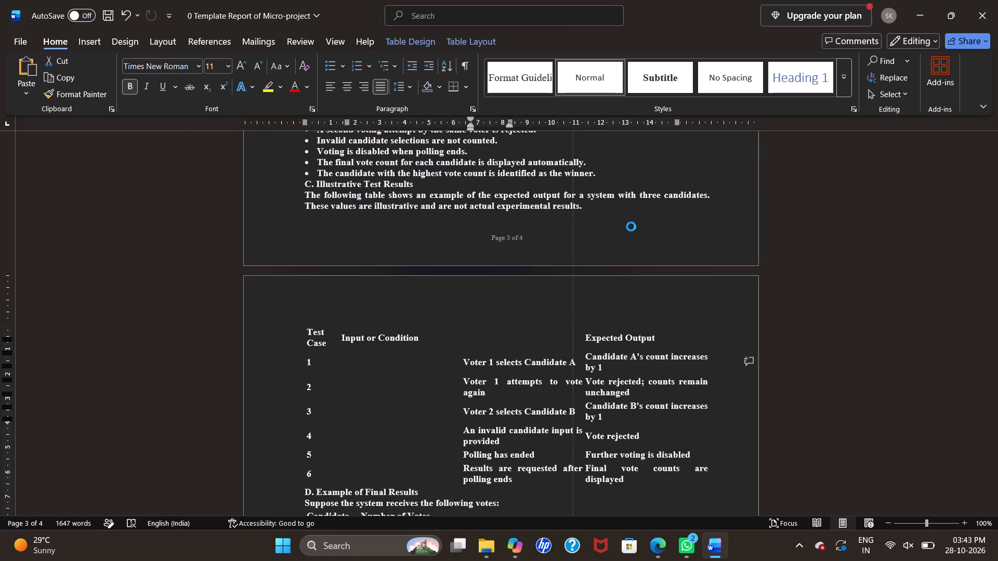
{"action": "left_click_drag", "start_coordinate": [631, 226], "coordinate": [354, 194]}
{"action": "left_click", "coordinate": [852, 330]}
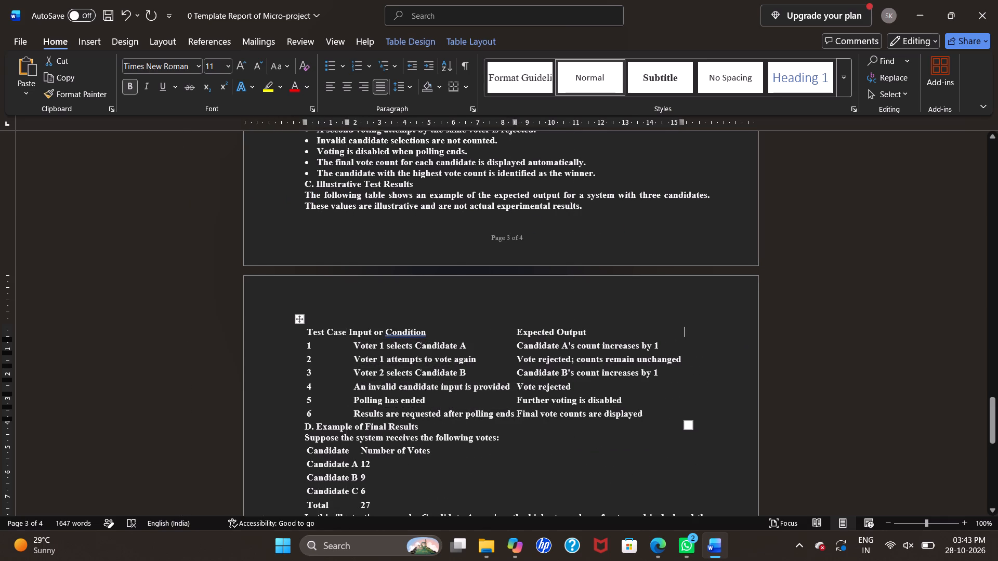
Remove the added indent from "Voter 1 selects Candidate A" in the test-case table.
{"action": "left_click", "coordinate": [355, 346]}
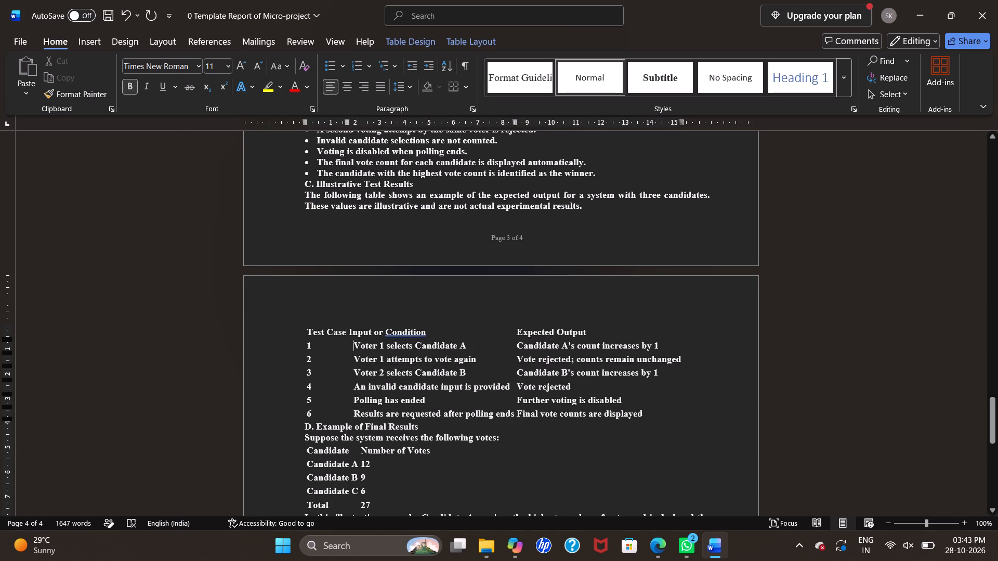
{"action": "key", "text": "BackSpace"}
{"action": "key", "text": "BackSpace"}
{"action": "key", "text": "BackSpace"}
{"action": "key", "text": "BackSpace"}
{"action": "key", "text": "BackSpace"}
{"action": "key", "text": "BackSpace"}
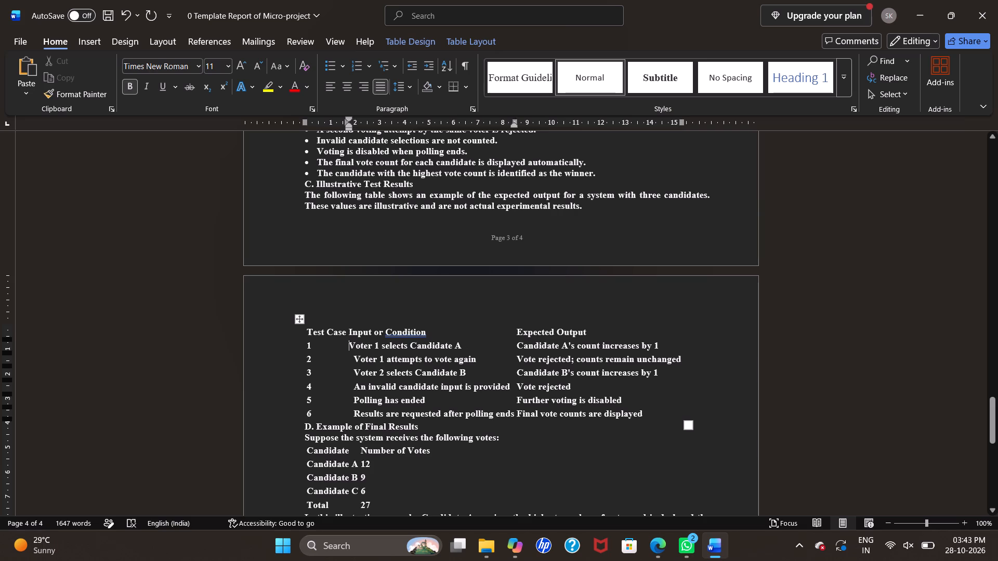
{"action": "key", "text": "BackSpace"}
{"action": "key", "text": "BackSpace"}
{"action": "key", "text": "BackSpace"}
{"action": "key", "text": "BackSpace"}
{"action": "key", "text": "BackSpace"}
{"action": "key", "text": "BackSpace"}
{"action": "key", "text": "BackSpace"}
{"action": "left_click", "coordinate": [659, 279]}
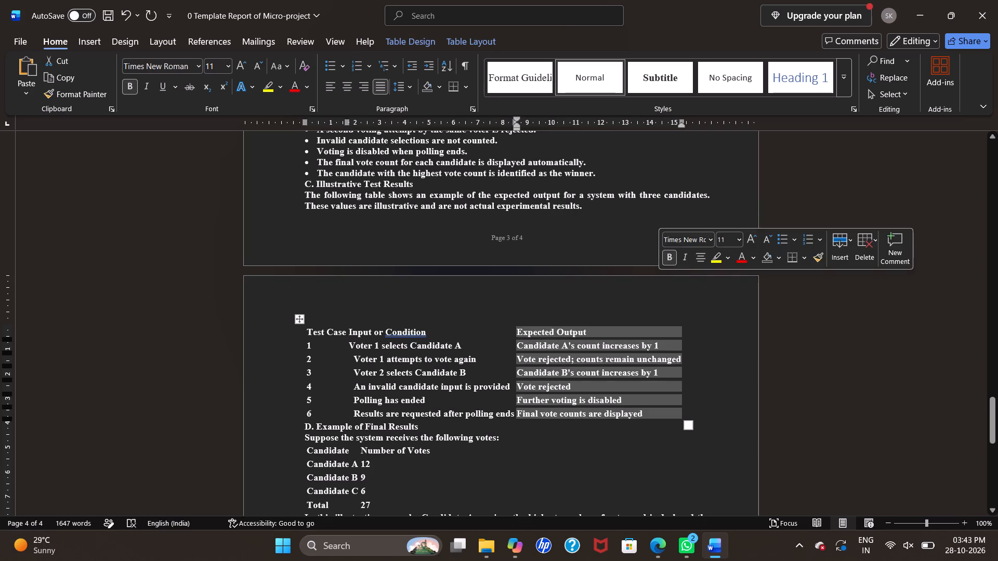
{"action": "left_click", "coordinate": [586, 275]}
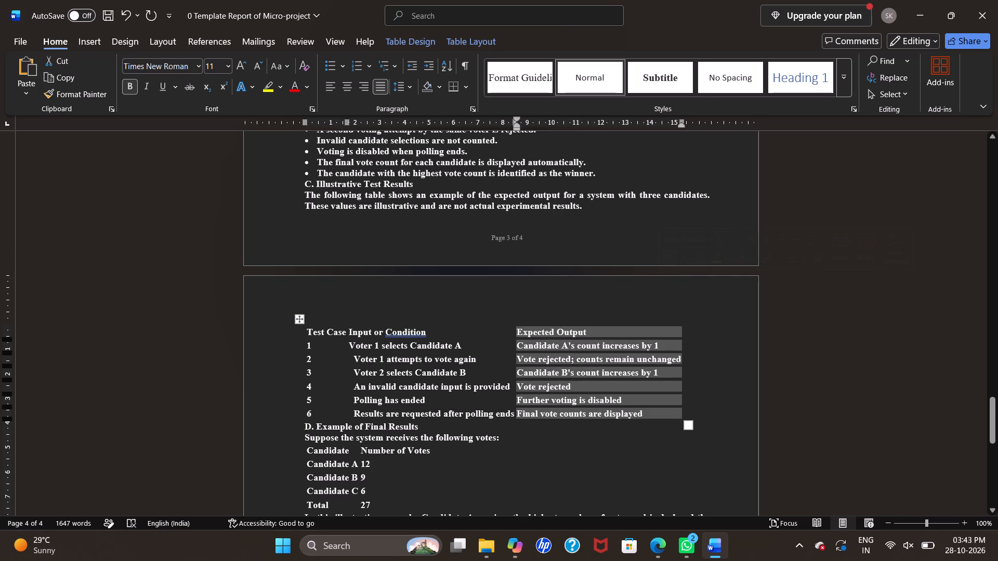
{"action": "left_click", "coordinate": [694, 243]}
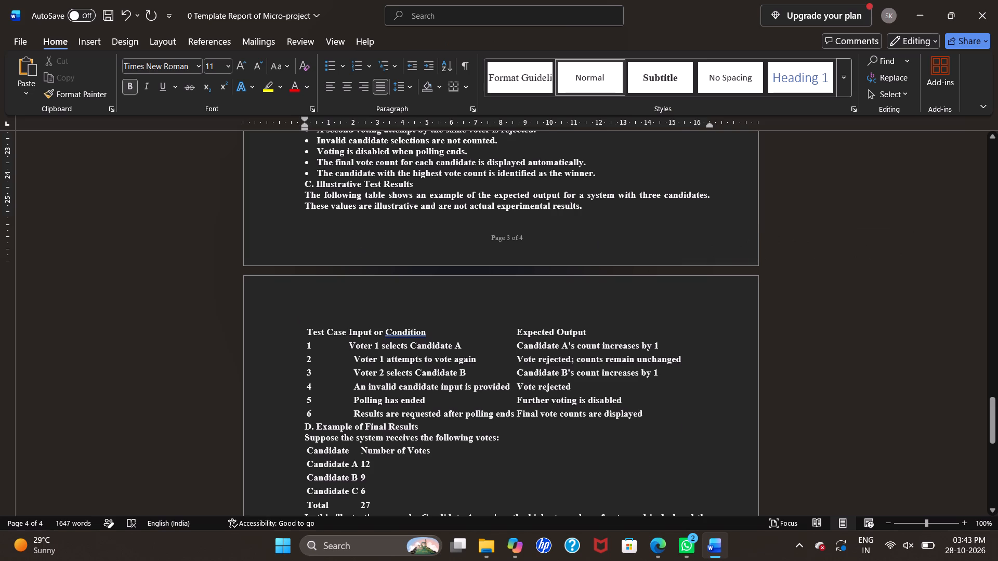
Insert one space before "Voter 1 selects Candidate A" in the test-case table.
{"action": "left_click", "coordinate": [348, 349]}
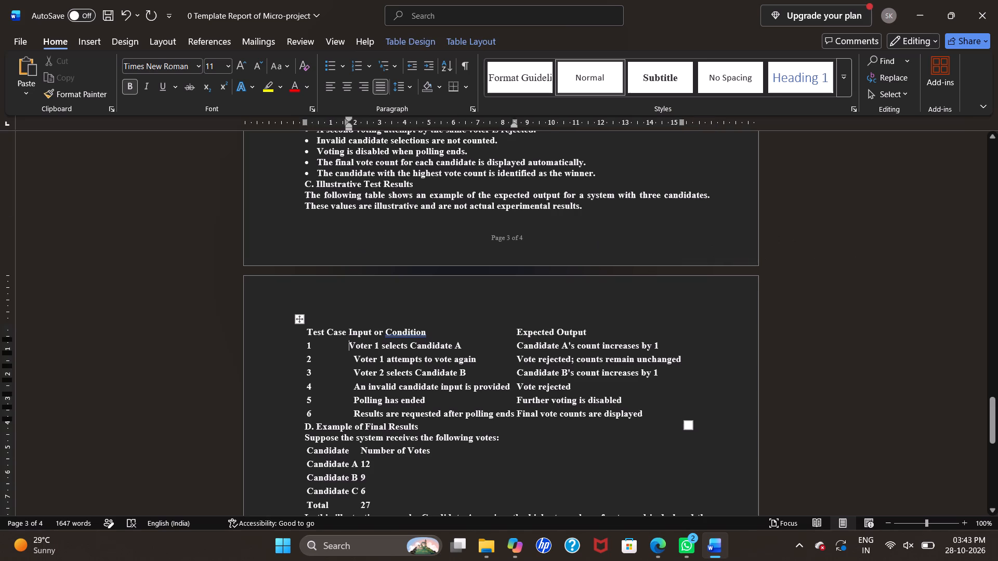
{"action": "key", "text": "BackSpace"}
{"action": "key", "text": "BackSpace"}
{"action": "key", "text": "BackSpace"}
{"action": "key", "text": "BackSpace"}
{"action": "key", "text": "space"}
{"action": "left_click", "coordinate": [473, 404]}
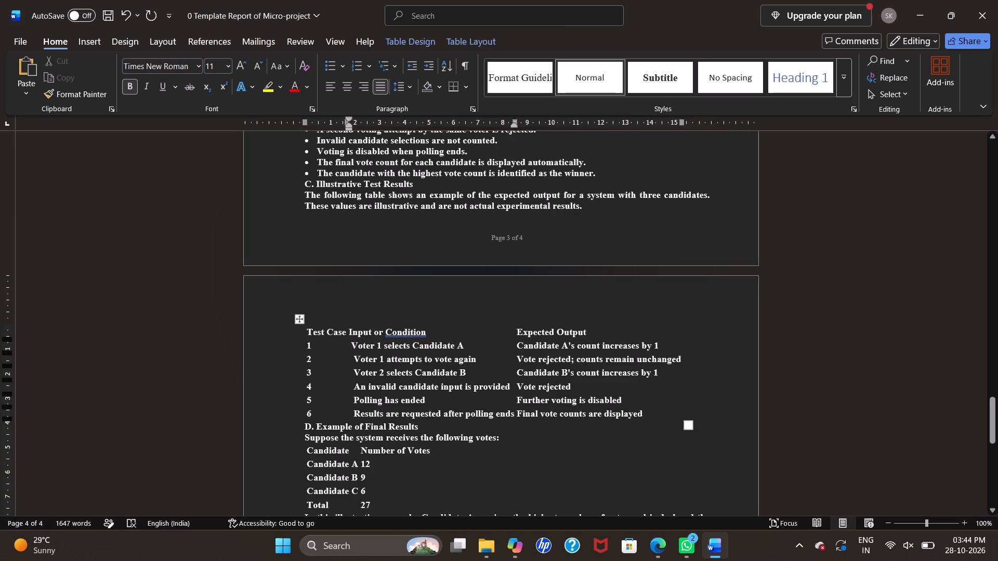
{"action": "left_click", "coordinate": [568, 451]}
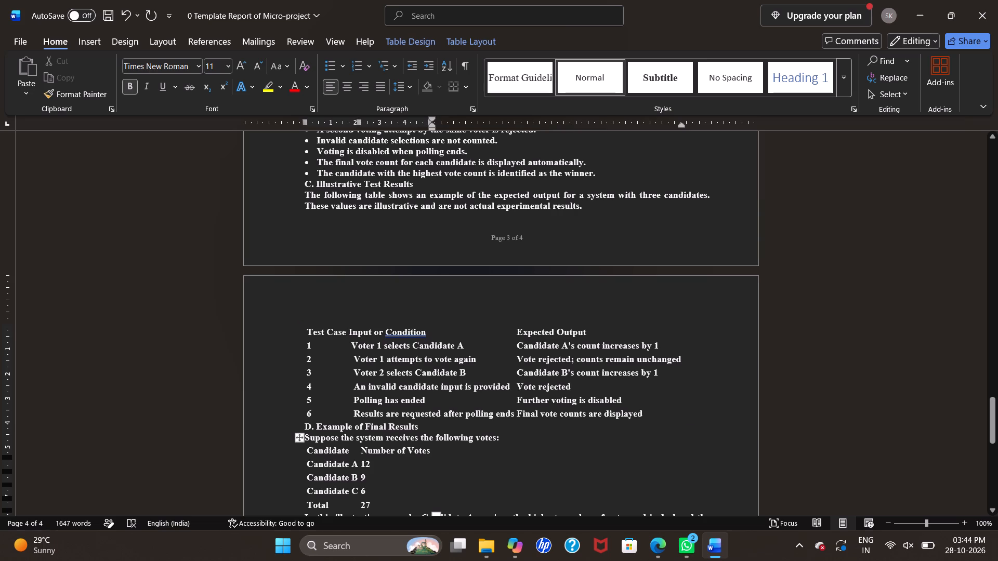
Insert one space before "Final vote counts are displayed" in row 6 of the test-case table.
{"action": "scroll", "coordinate": [540, 373], "scroll_direction": "down", "scroll_amount": 1}
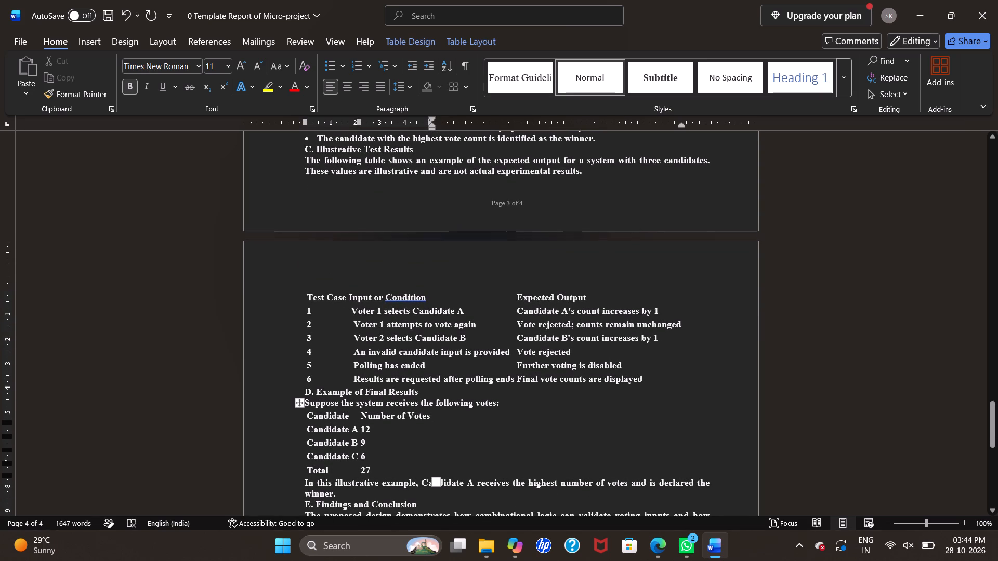
{"action": "left_click", "coordinate": [516, 380]}
{"action": "key", "text": "space"}
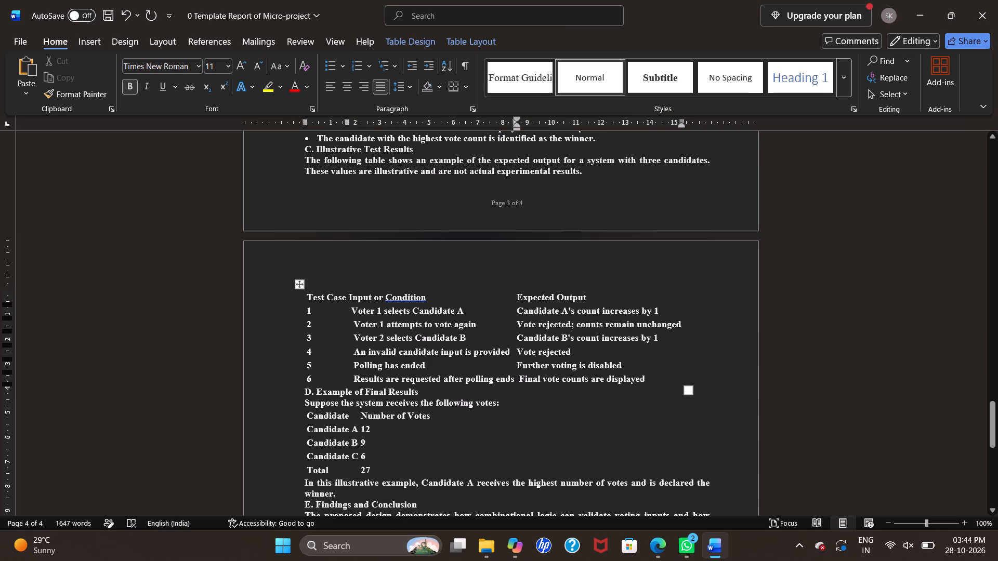
Right-align the whole Expected Output column of the test-case table, including its header.
{"action": "left_click", "coordinate": [516, 296]}
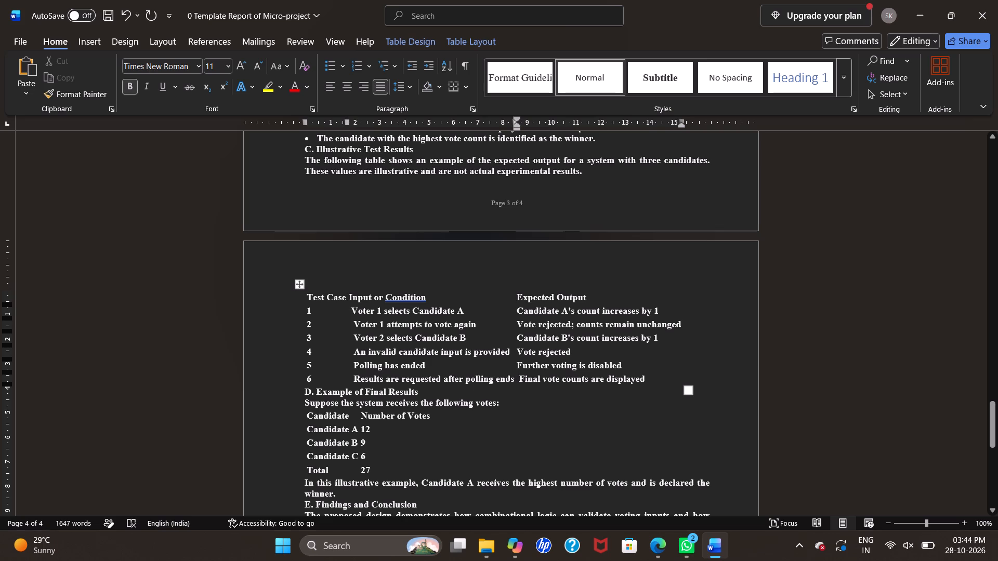
{"action": "left_click_drag", "start_coordinate": [518, 297], "coordinate": [648, 380]}
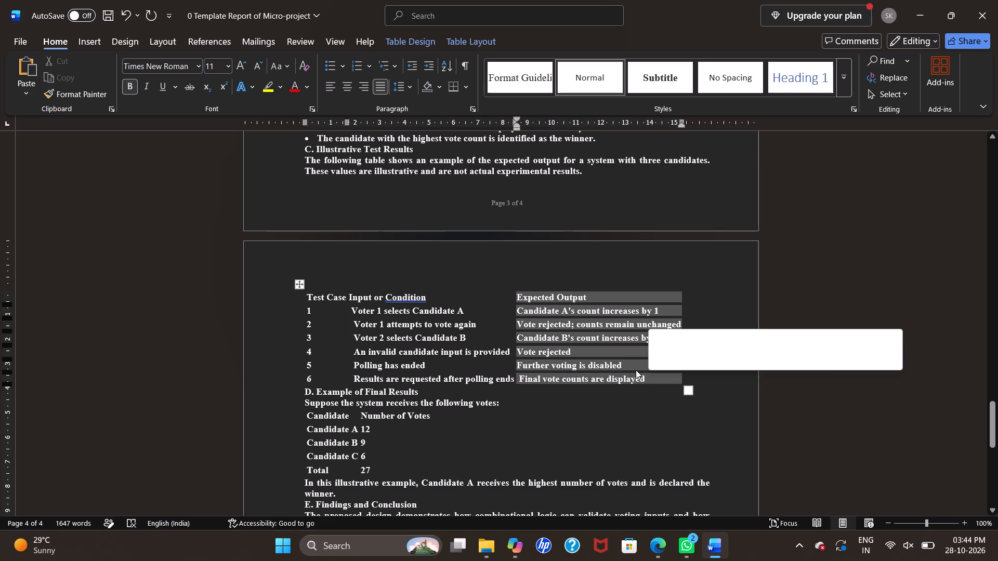
{"action": "left_click", "coordinate": [382, 85]}
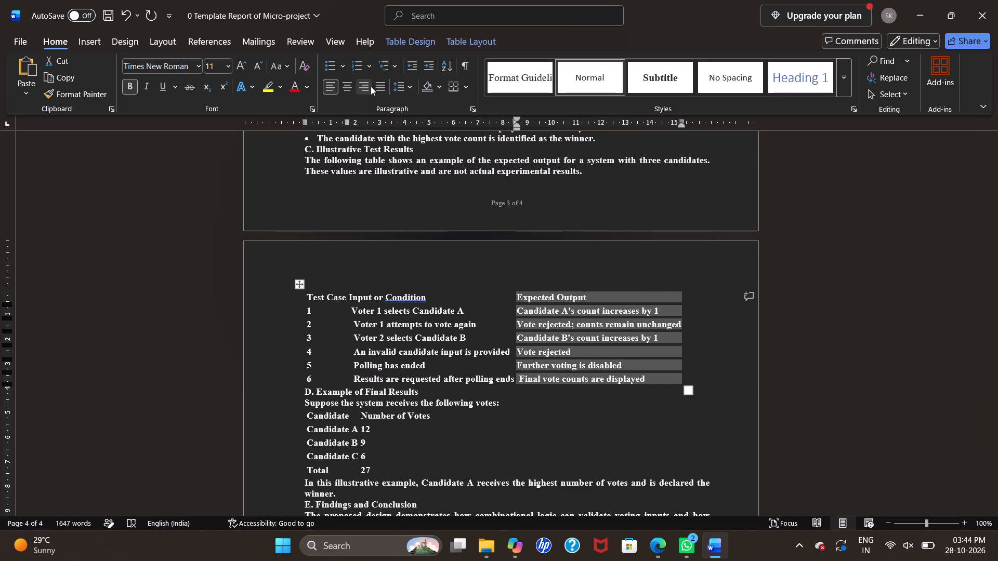
{"action": "left_click", "coordinate": [368, 86]}
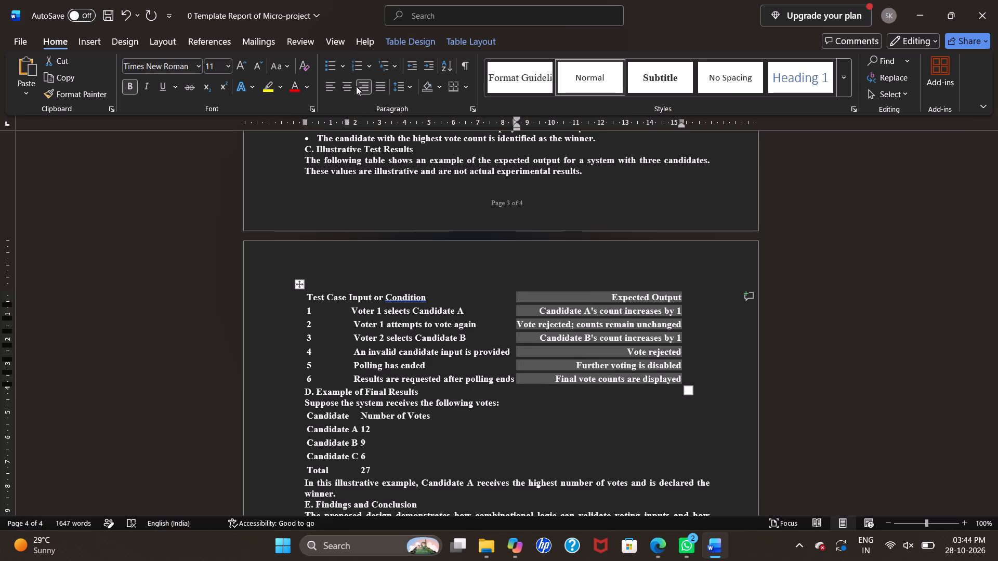
Left-align the whole Expected Output column of the test-case table, including its header.
{"action": "left_click", "coordinate": [347, 87]}
{"action": "left_click", "coordinate": [334, 87]}
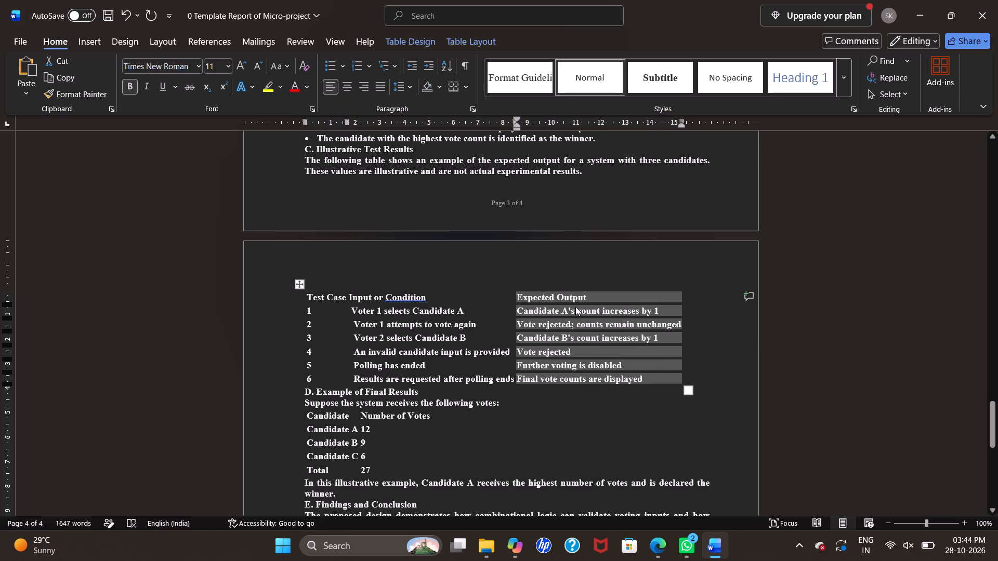
{"action": "left_click", "coordinate": [590, 404]}
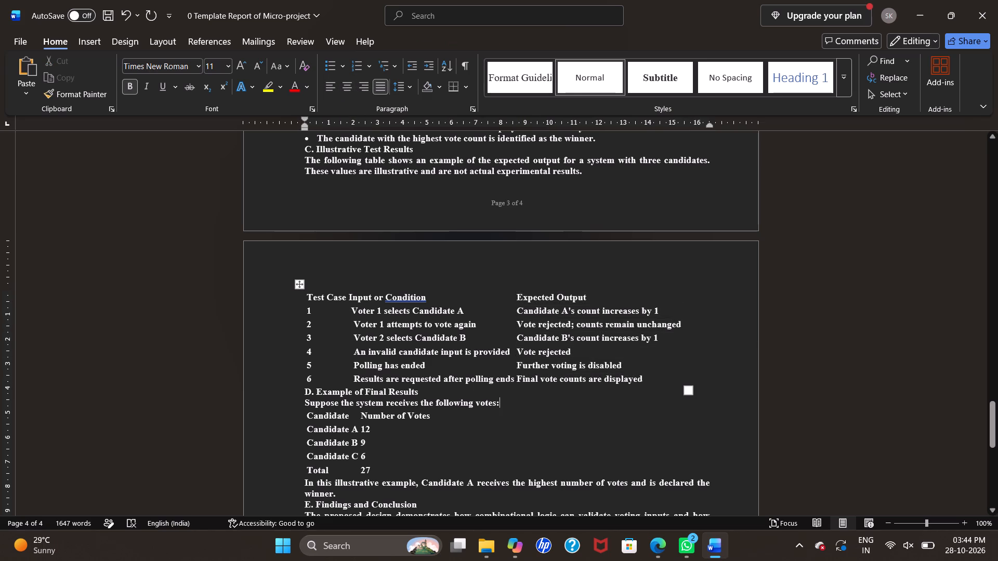
Increase the left indent of the whole Expected Output column, header included, by about 1 cm.
{"action": "left_click_drag", "start_coordinate": [518, 297], "coordinate": [655, 380]}
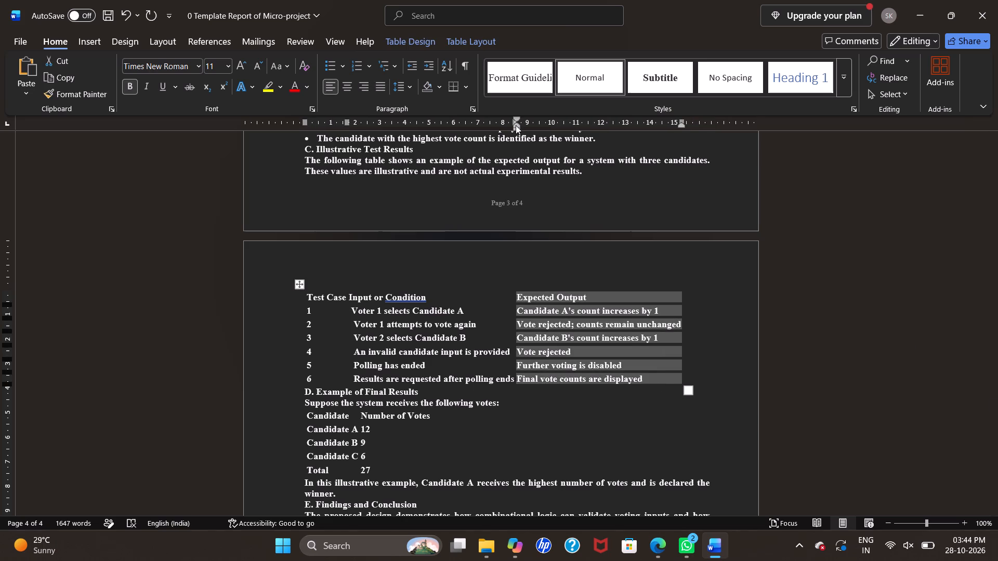
{"action": "left_click_drag", "start_coordinate": [516, 126], "coordinate": [583, 134]}
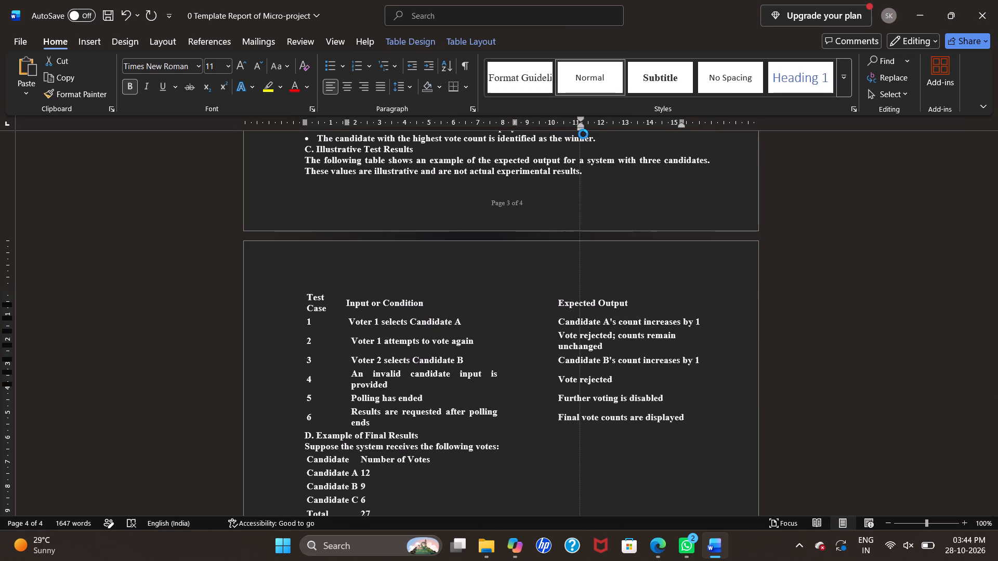
{"action": "left_click_drag", "start_coordinate": [583, 134], "coordinate": [544, 131]}
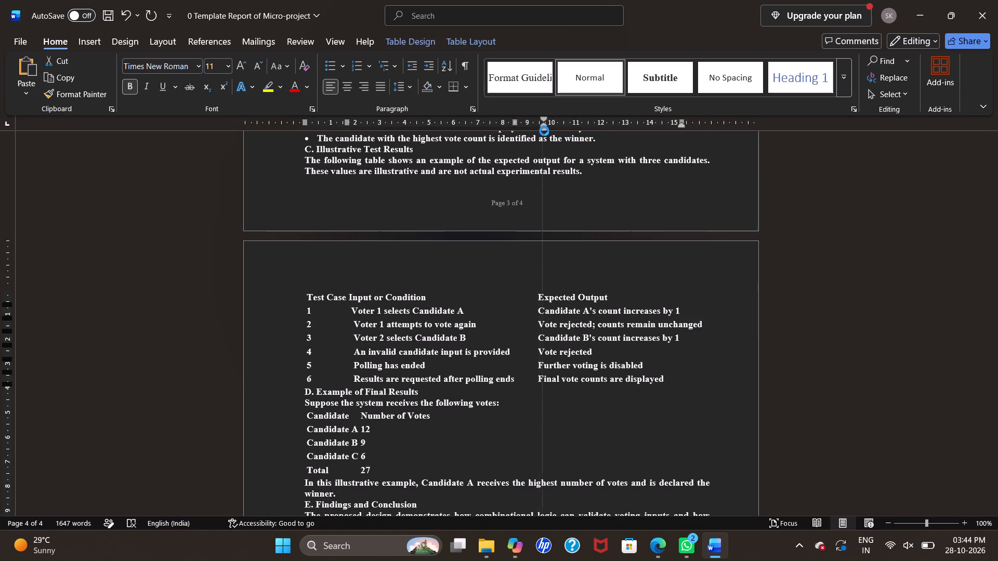
{"action": "left_click_drag", "start_coordinate": [544, 131], "coordinate": [535, 131]}
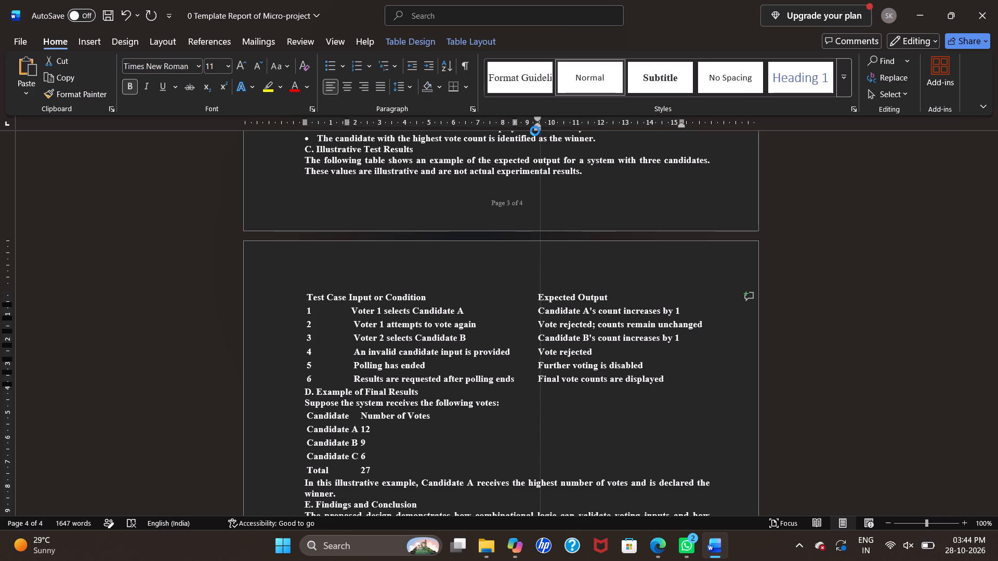
{"action": "left_click_drag", "start_coordinate": [535, 131], "coordinate": [535, 130]}
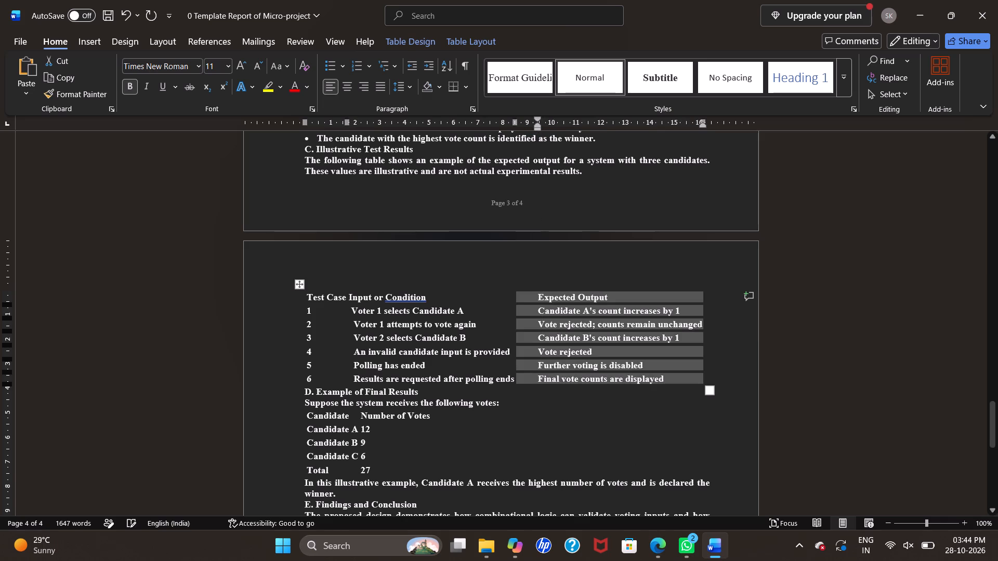
{"action": "left_click", "coordinate": [855, 296]}
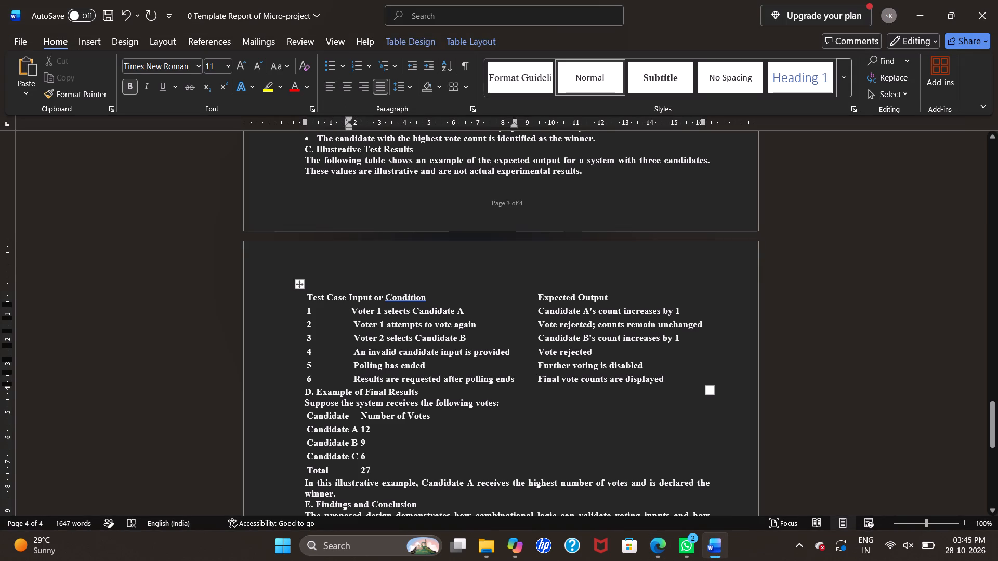
{"action": "left_click", "coordinate": [345, 296]}
{"action": "left_click_drag", "start_coordinate": [347, 295], "coordinate": [505, 373]}
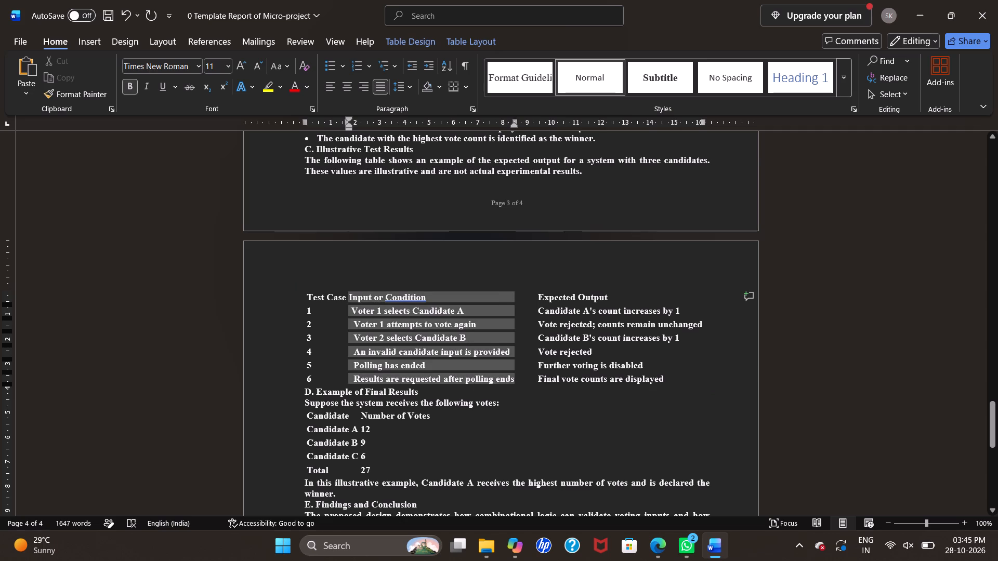
{"action": "left_click_drag", "start_coordinate": [505, 373], "coordinate": [506, 373]}
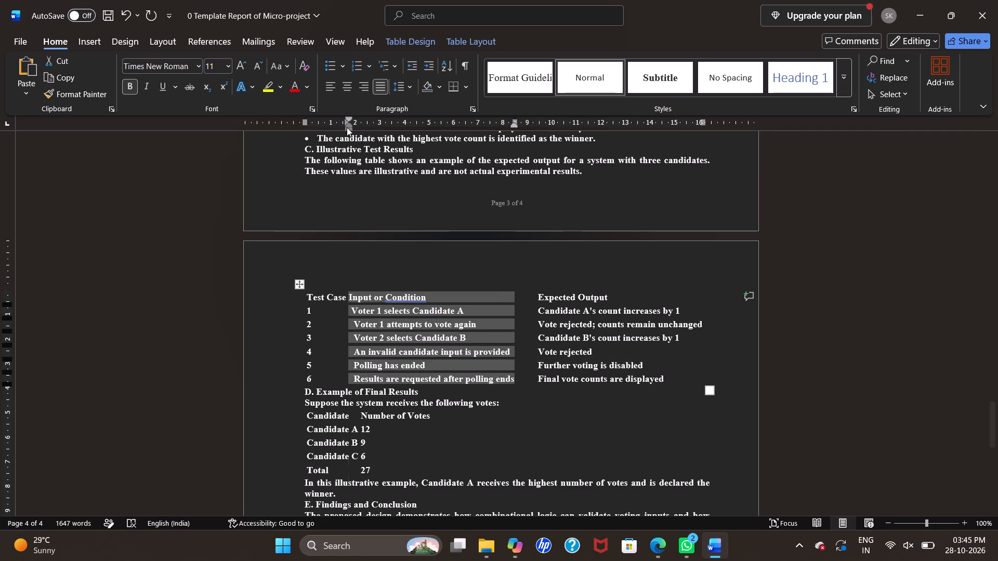
{"action": "left_click_drag", "start_coordinate": [347, 127], "coordinate": [374, 136]}
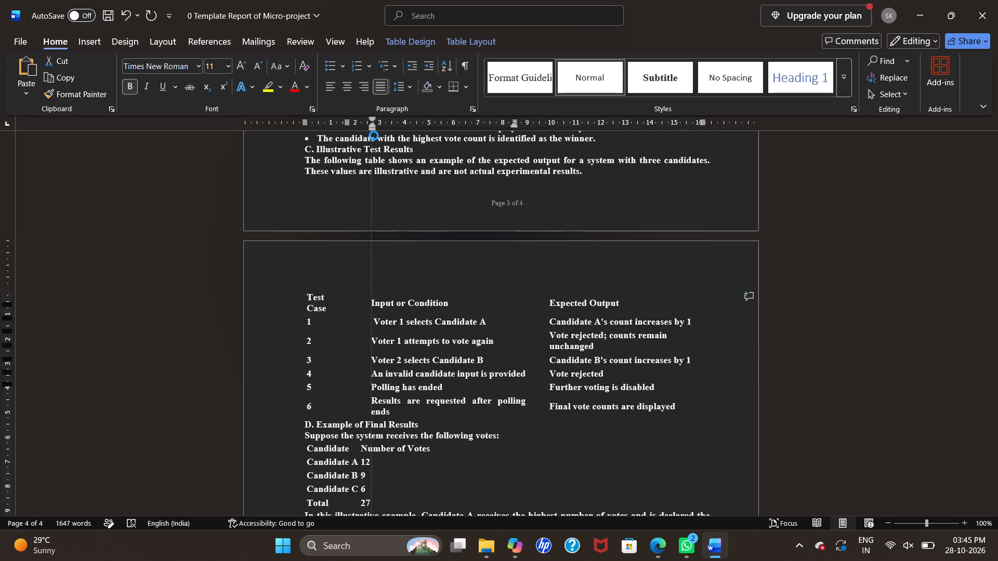
{"action": "left_click_drag", "start_coordinate": [374, 136], "coordinate": [366, 136]}
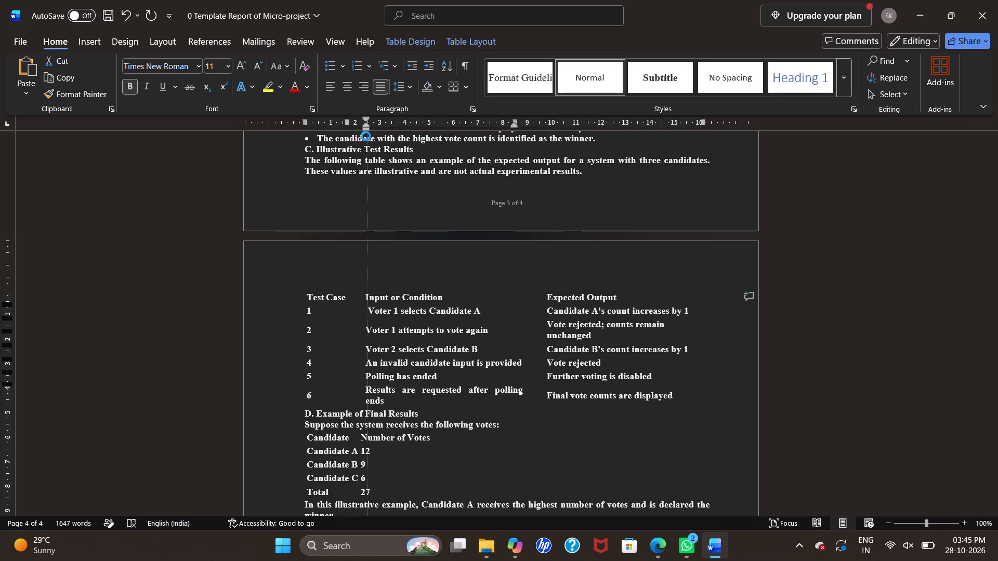
{"action": "left_click_drag", "start_coordinate": [366, 136], "coordinate": [366, 136]}
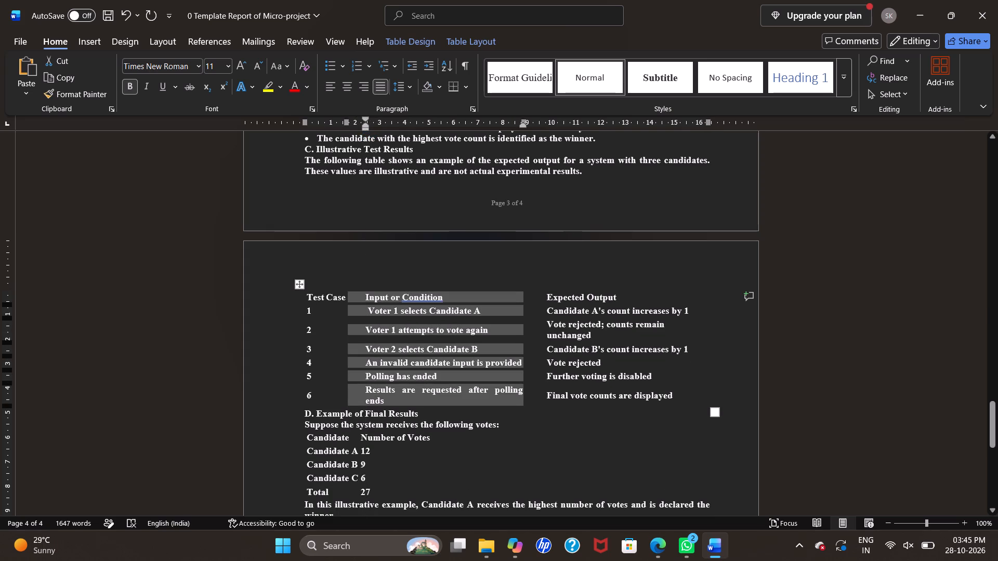
{"action": "left_click", "coordinate": [808, 257]}
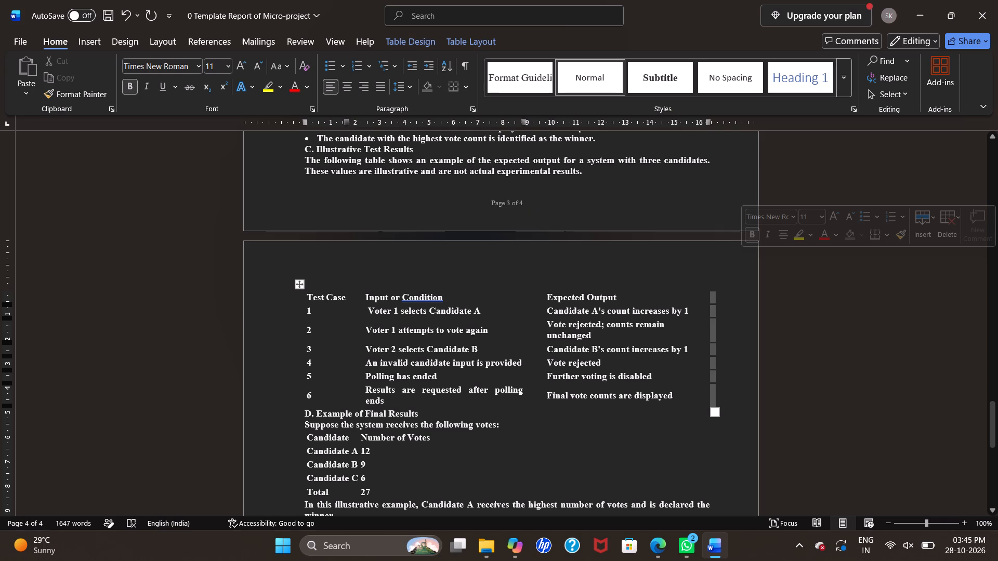
Apply All Borders to the entire test-case table.
{"action": "left_click_drag", "start_coordinate": [309, 299], "coordinate": [442, 373]}
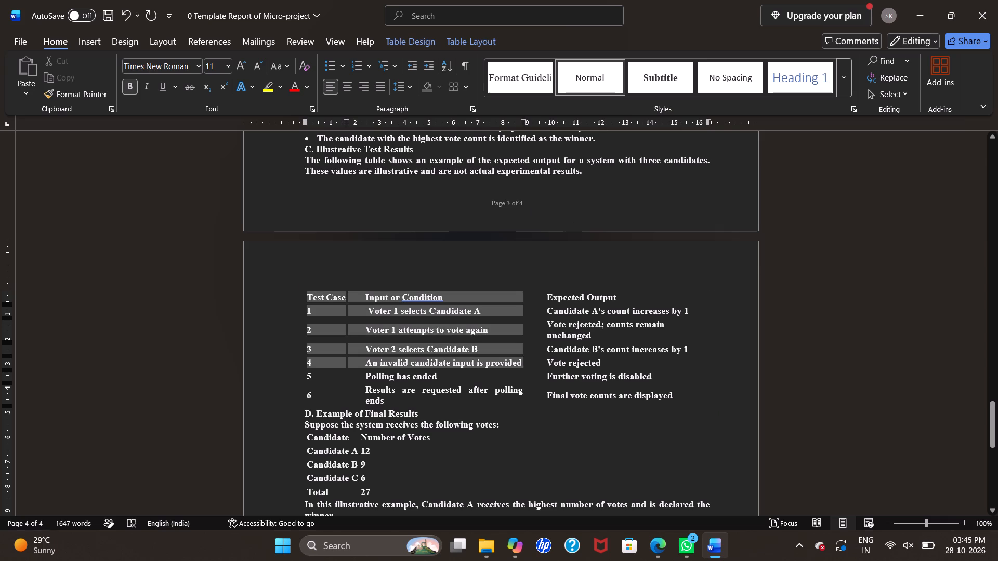
{"action": "left_click_drag", "start_coordinate": [442, 373], "coordinate": [688, 404]}
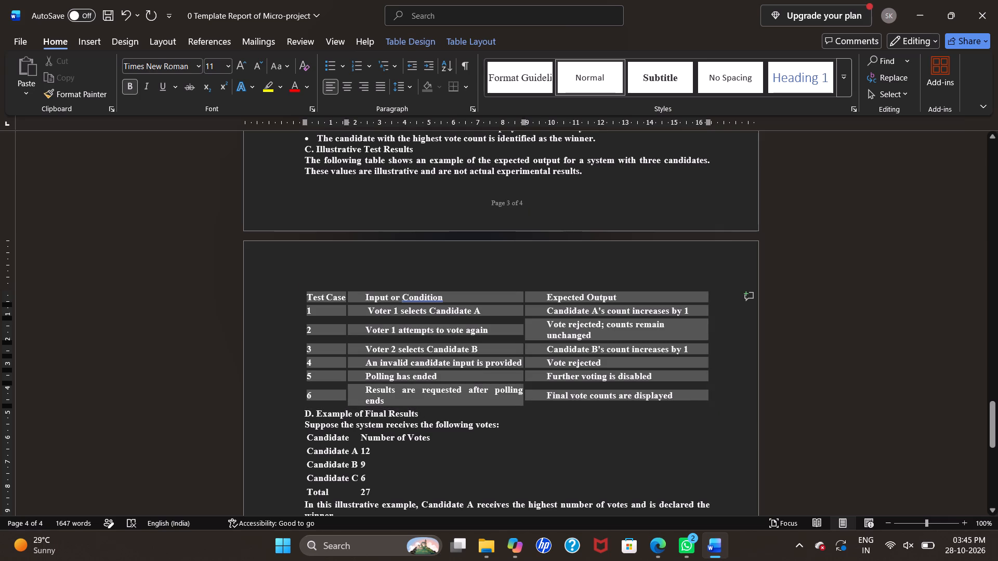
{"action": "left_click_drag", "start_coordinate": [688, 404], "coordinate": [782, 395]}
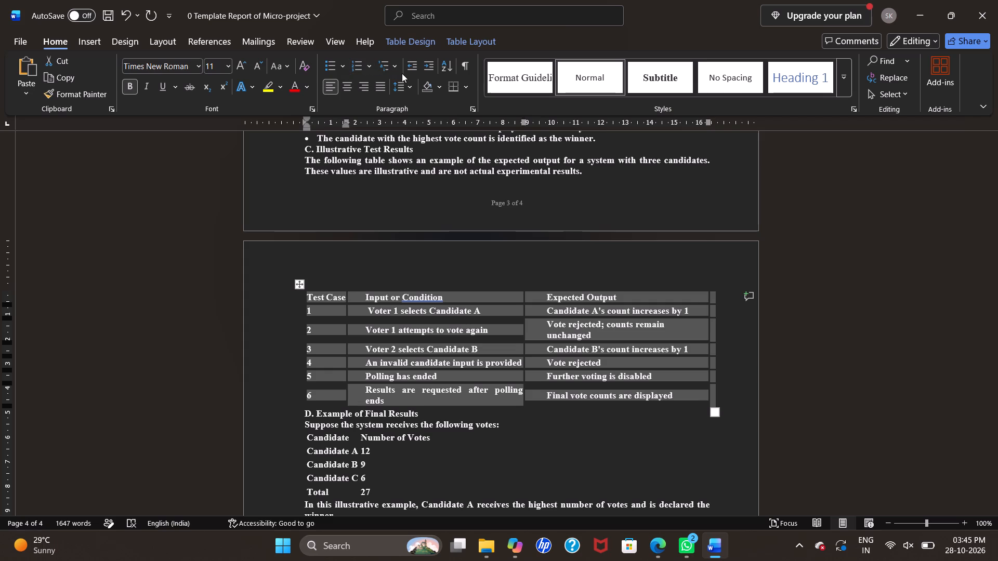
{"action": "left_click", "coordinate": [464, 88]}
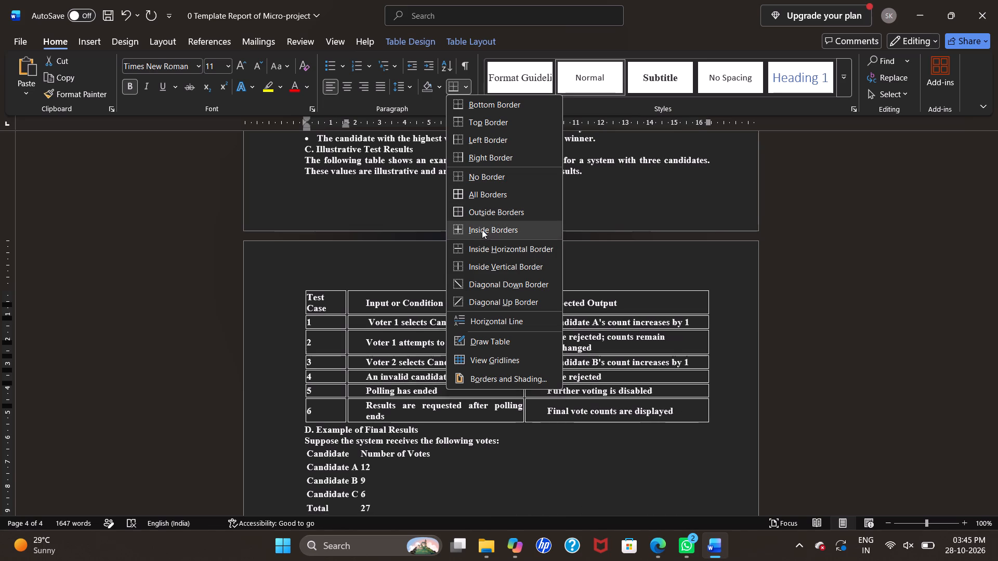
{"action": "left_click", "coordinate": [483, 194]}
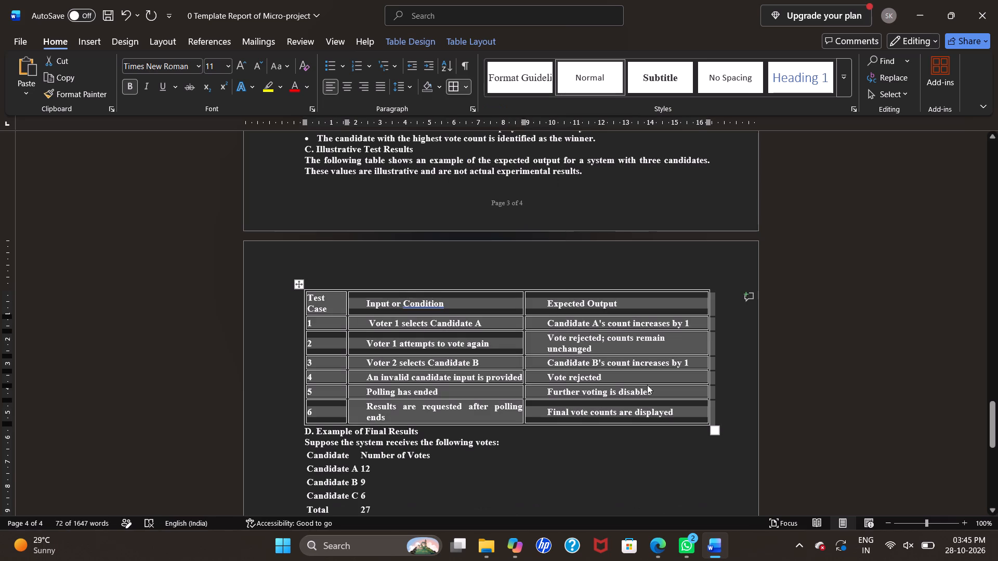
{"action": "left_click", "coordinate": [595, 447]}
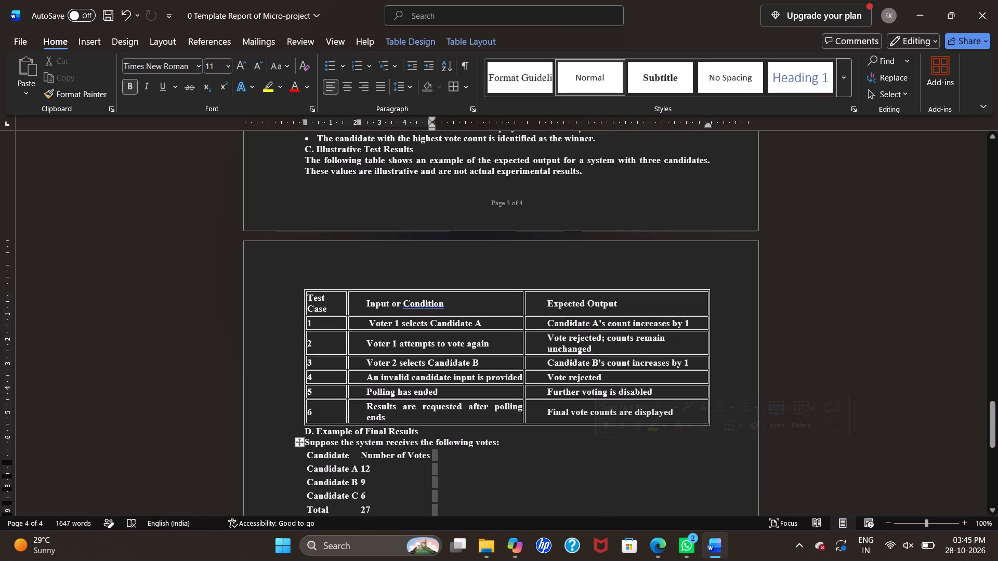
Add a blank line above and below the heading "D. Example of Final Results" using line breaks.
{"action": "left_click", "coordinate": [300, 434]}
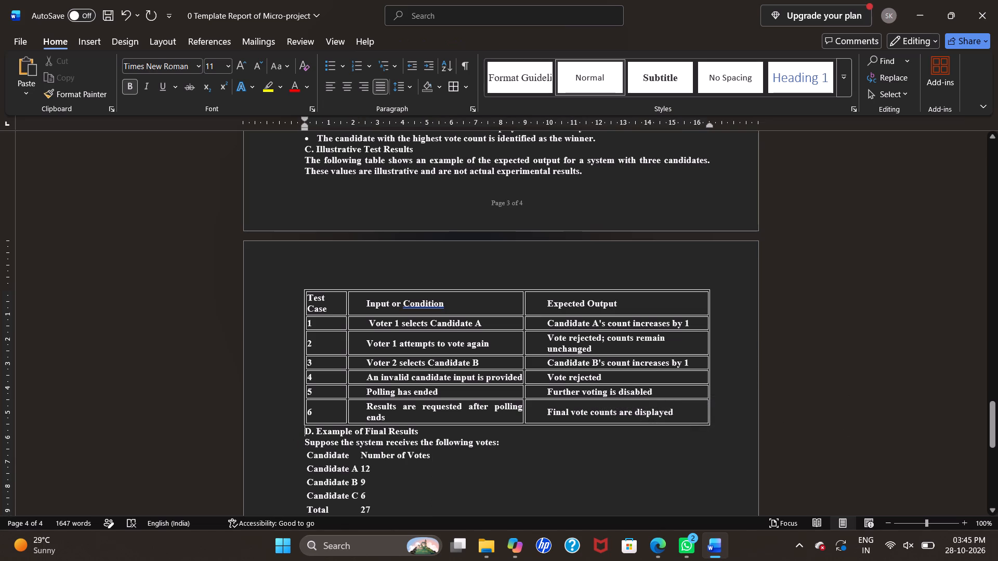
{"action": "key", "text": "shift+Return"}
{"action": "scroll", "coordinate": [361, 455], "scroll_direction": "down", "scroll_amount": 1}
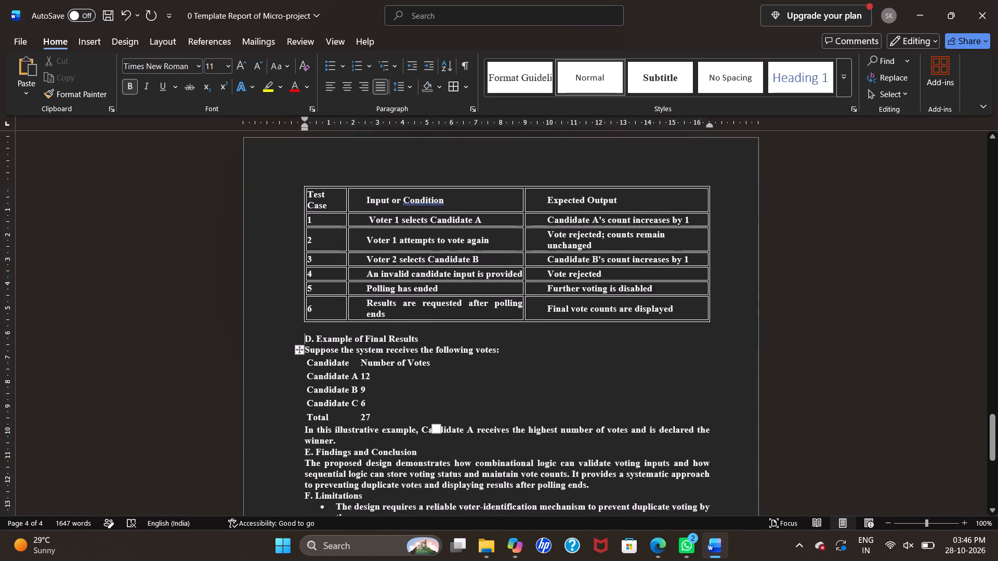
{"action": "scroll", "coordinate": [361, 455], "scroll_direction": "down", "scroll_amount": 1}
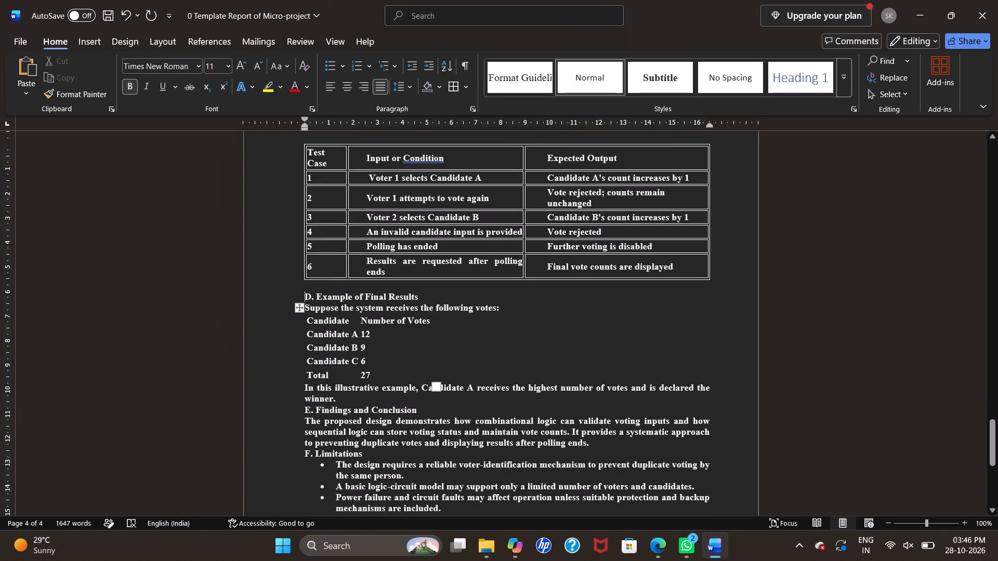
{"action": "key", "text": "Left"}
{"action": "key", "text": "Down"}
{"action": "key", "text": "Down"}
{"action": "key", "text": "shift+Return"}
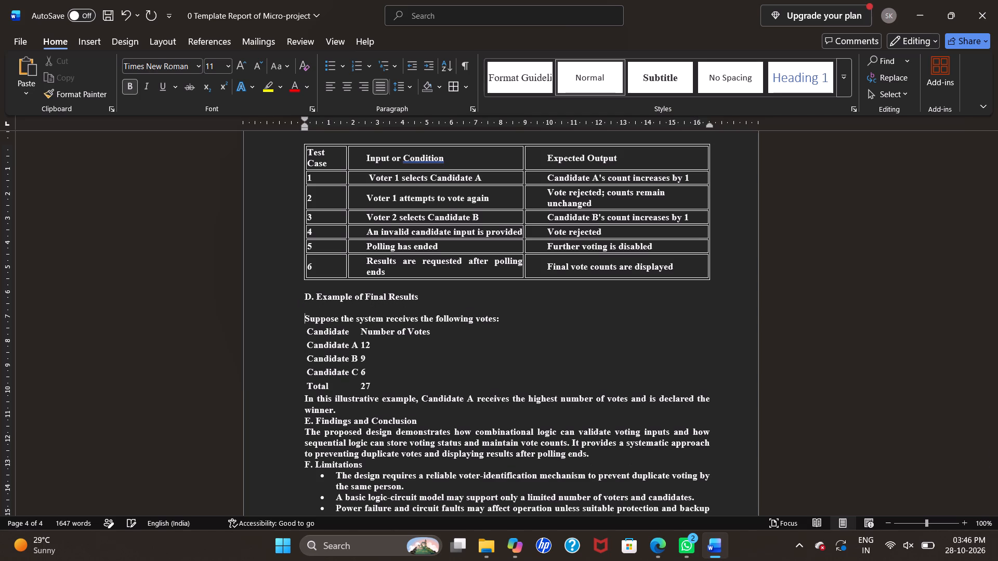
Increase the left indent of the whole Number of Votes column, header included, by about 1.4 cm.
{"action": "scroll", "coordinate": [304, 326], "scroll_direction": "down", "scroll_amount": 1}
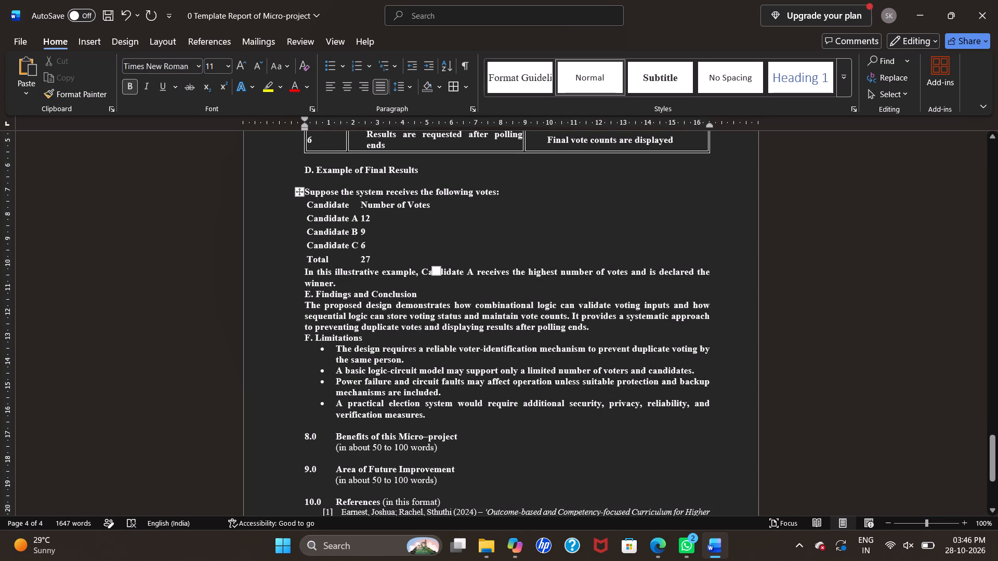
{"action": "left_click_drag", "start_coordinate": [361, 204], "coordinate": [369, 233]}
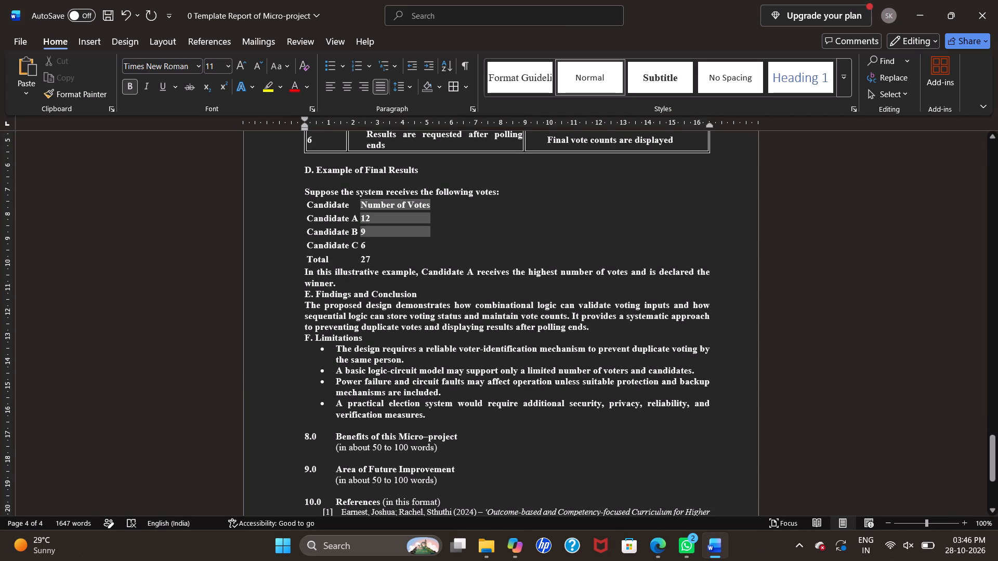
{"action": "left_click_drag", "start_coordinate": [369, 233], "coordinate": [373, 253]}
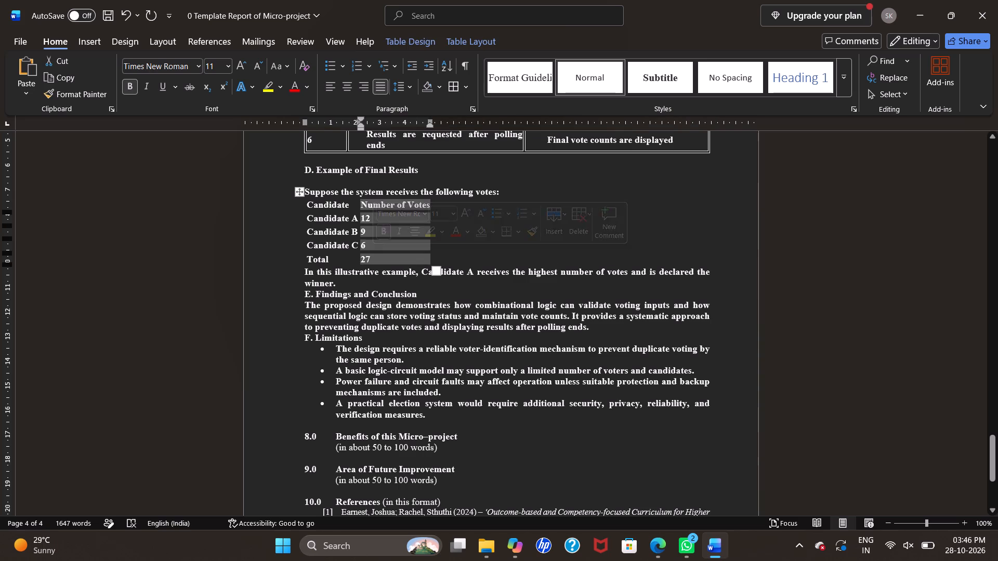
{"action": "left_click_drag", "start_coordinate": [360, 126], "coordinate": [422, 131]}
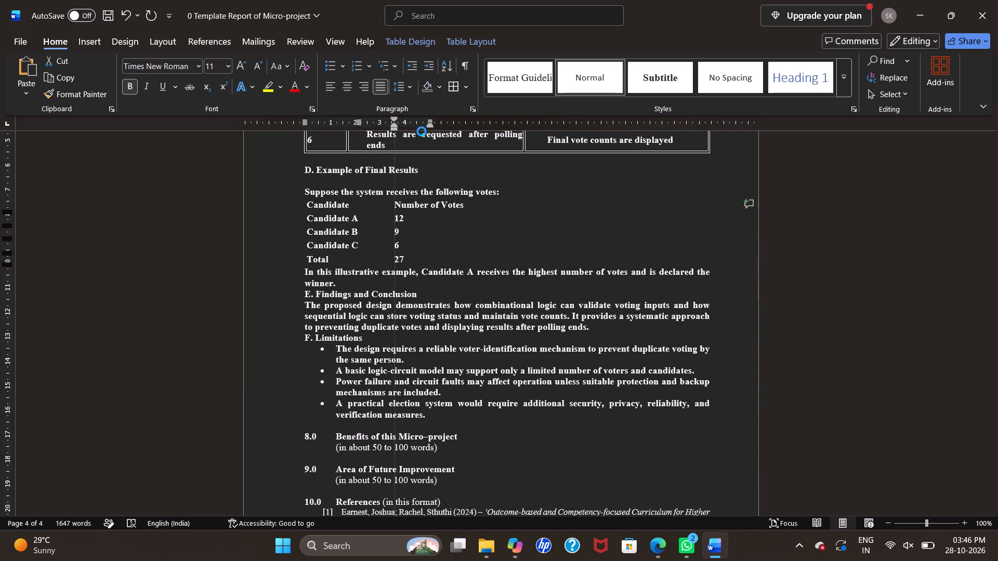
{"action": "left_click_drag", "start_coordinate": [422, 131], "coordinate": [430, 132]}
{"action": "left_click", "coordinate": [662, 238]}
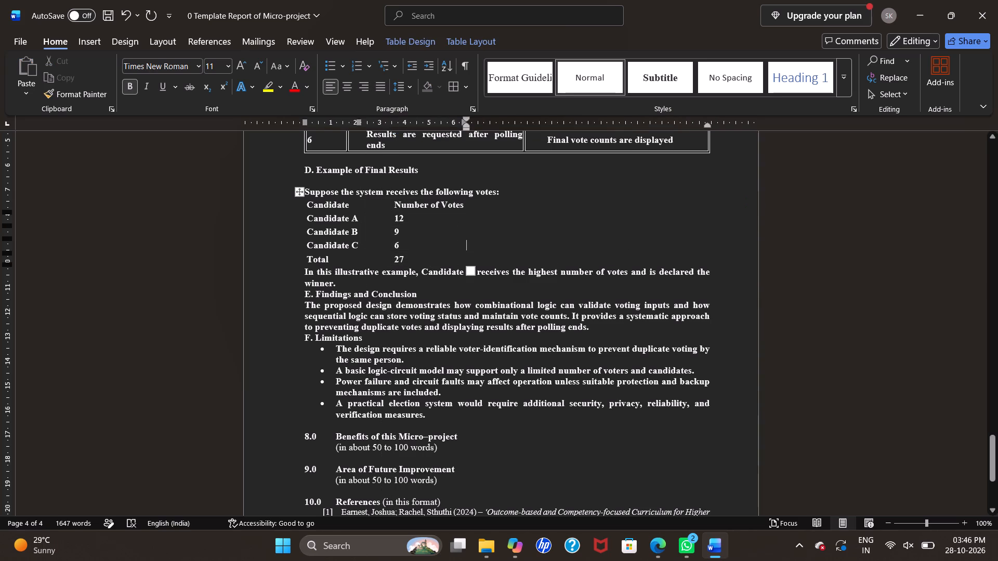
Apply All Borders to the entire candidate vote-results table.
{"action": "left_click_drag", "start_coordinate": [308, 206], "coordinate": [406, 251]}
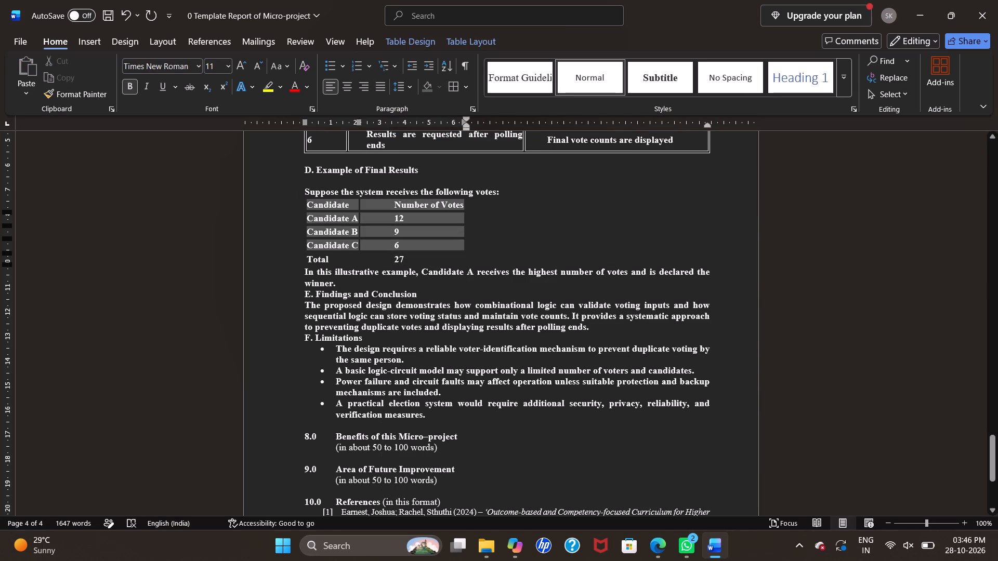
{"action": "left_click_drag", "start_coordinate": [406, 251], "coordinate": [410, 255]}
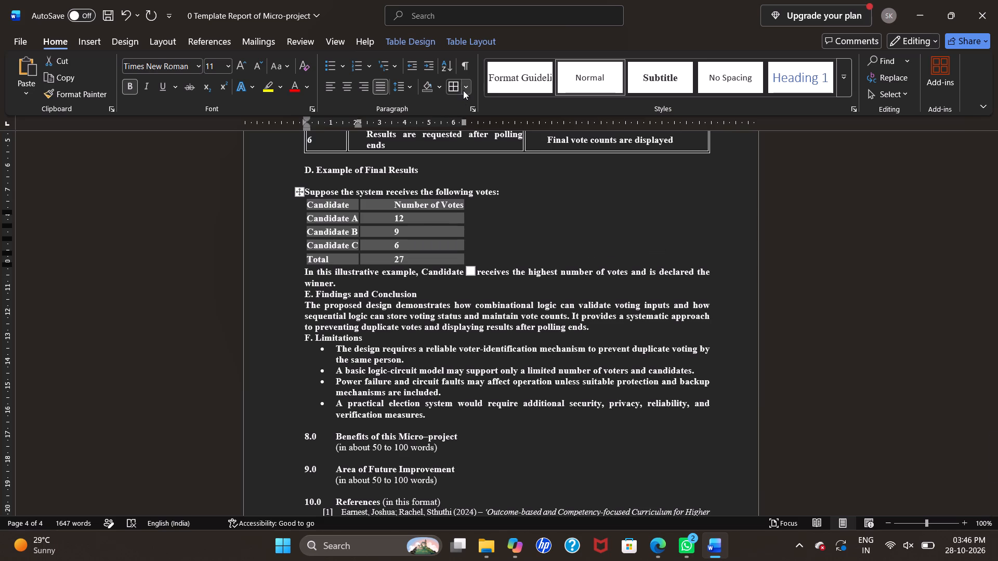
{"action": "left_click", "coordinate": [464, 86]}
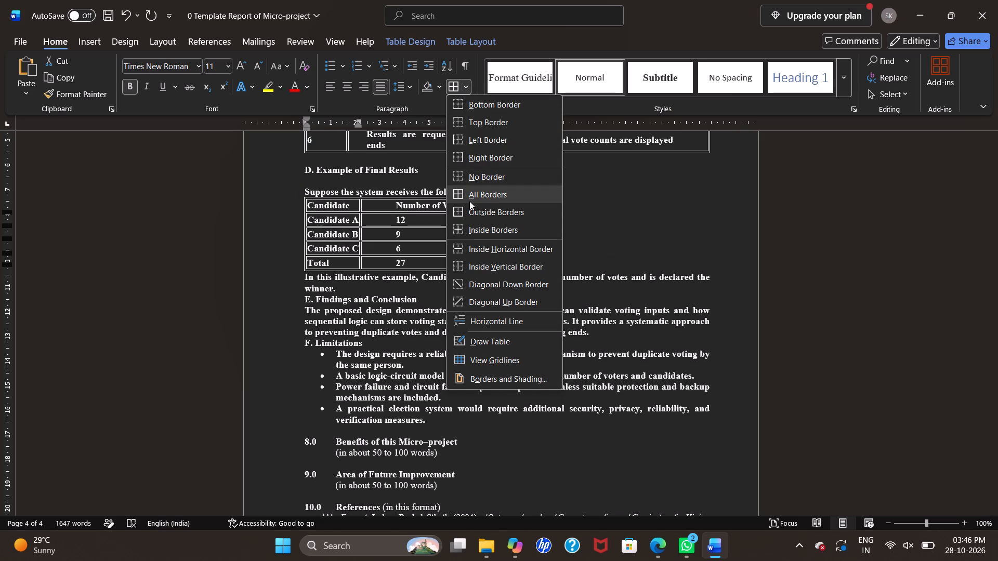
{"action": "left_click", "coordinate": [469, 201]}
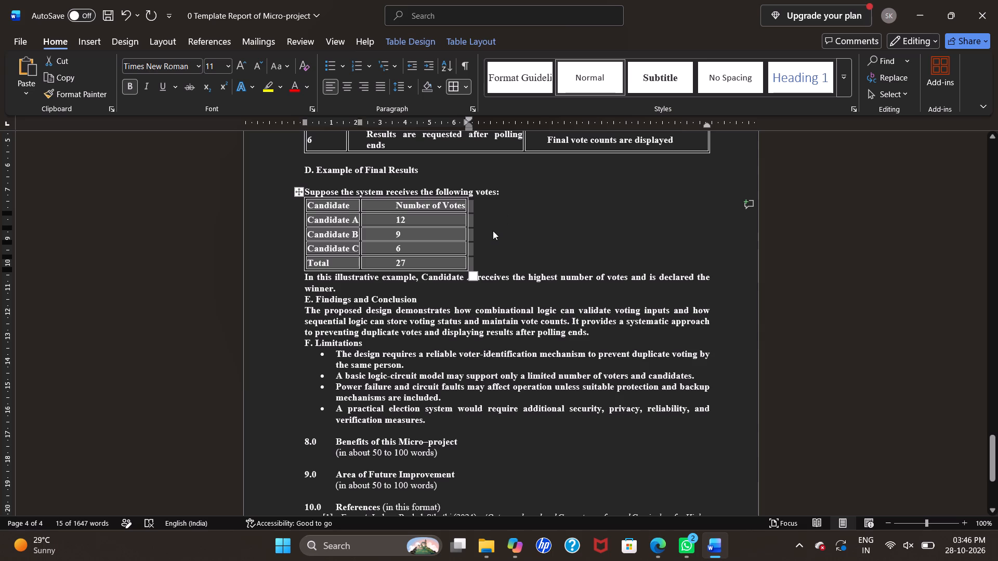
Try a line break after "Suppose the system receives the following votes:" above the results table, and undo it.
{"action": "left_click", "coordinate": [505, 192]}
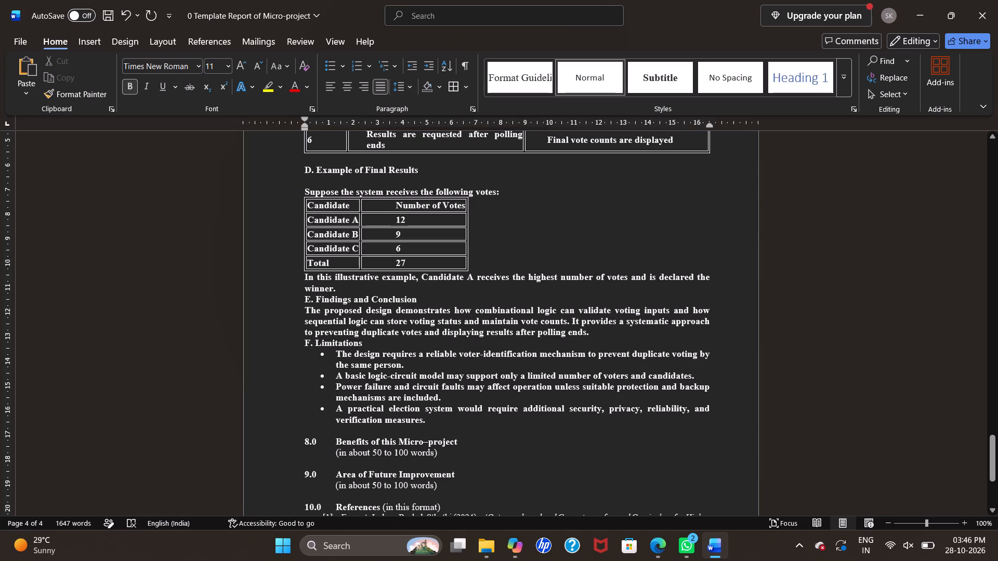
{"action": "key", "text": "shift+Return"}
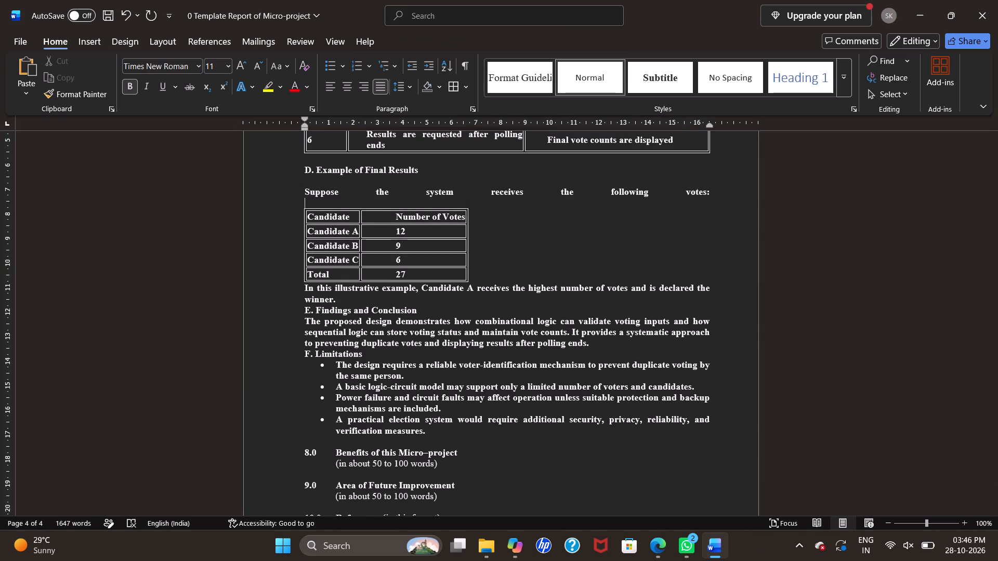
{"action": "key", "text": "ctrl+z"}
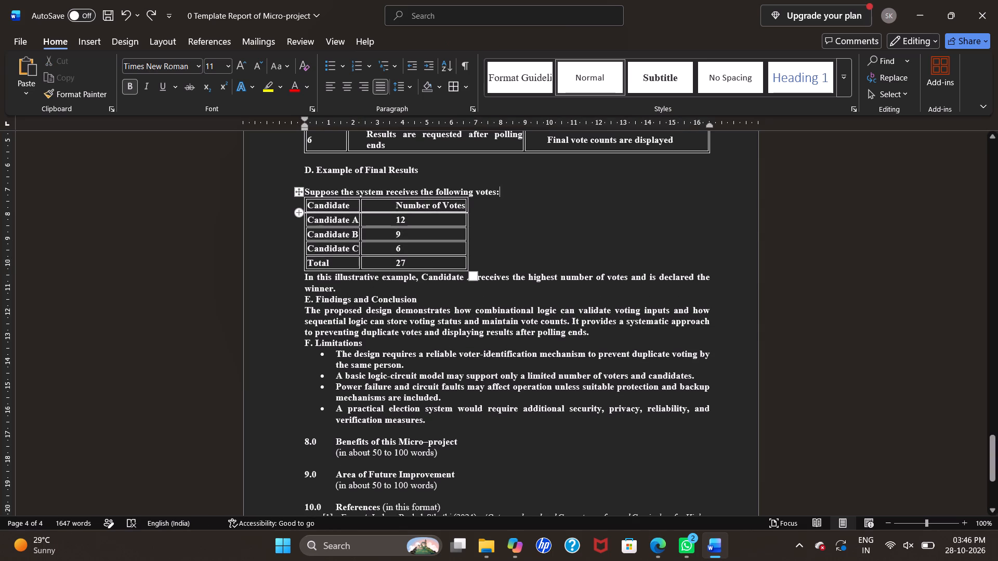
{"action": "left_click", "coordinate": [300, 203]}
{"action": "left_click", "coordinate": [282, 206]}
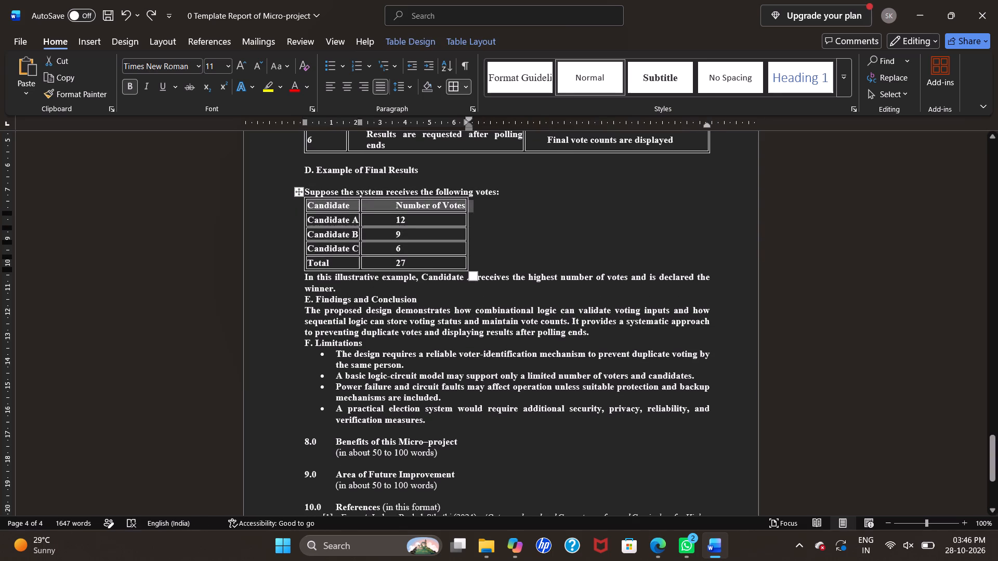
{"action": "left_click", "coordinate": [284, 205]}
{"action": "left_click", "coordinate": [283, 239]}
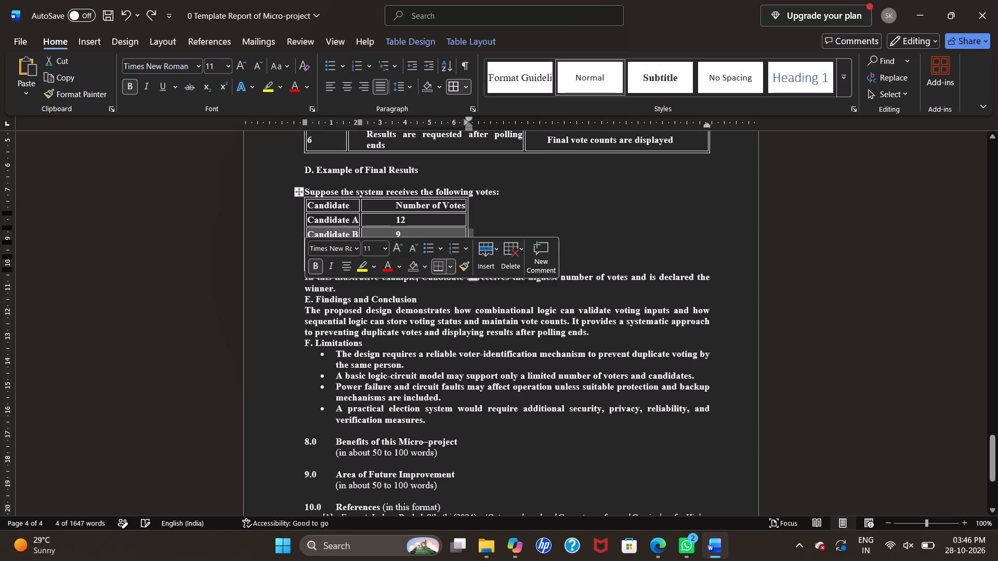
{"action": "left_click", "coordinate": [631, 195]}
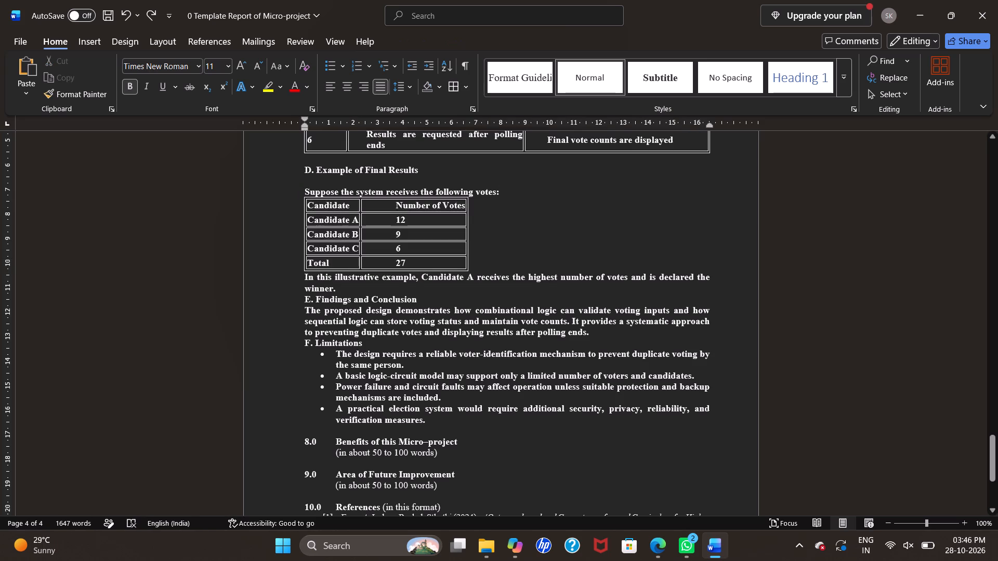
Add a blank line between the results table and the paragraph "In this illustrative example" using a line break.
{"action": "left_click", "coordinate": [483, 260]}
{"action": "left_click", "coordinate": [304, 286]}
{"action": "key", "text": "Up"}
{"action": "key", "text": "shift+Return"}
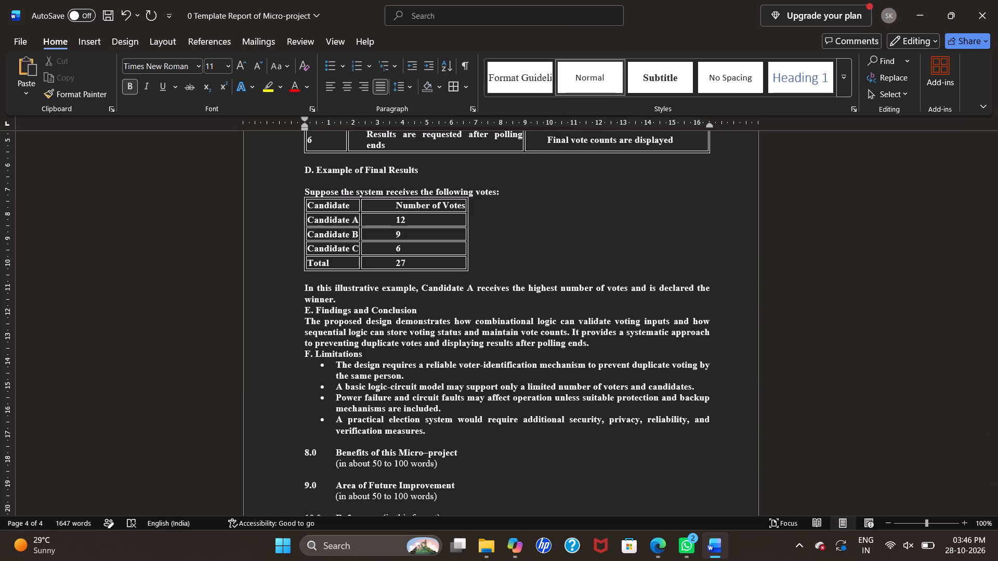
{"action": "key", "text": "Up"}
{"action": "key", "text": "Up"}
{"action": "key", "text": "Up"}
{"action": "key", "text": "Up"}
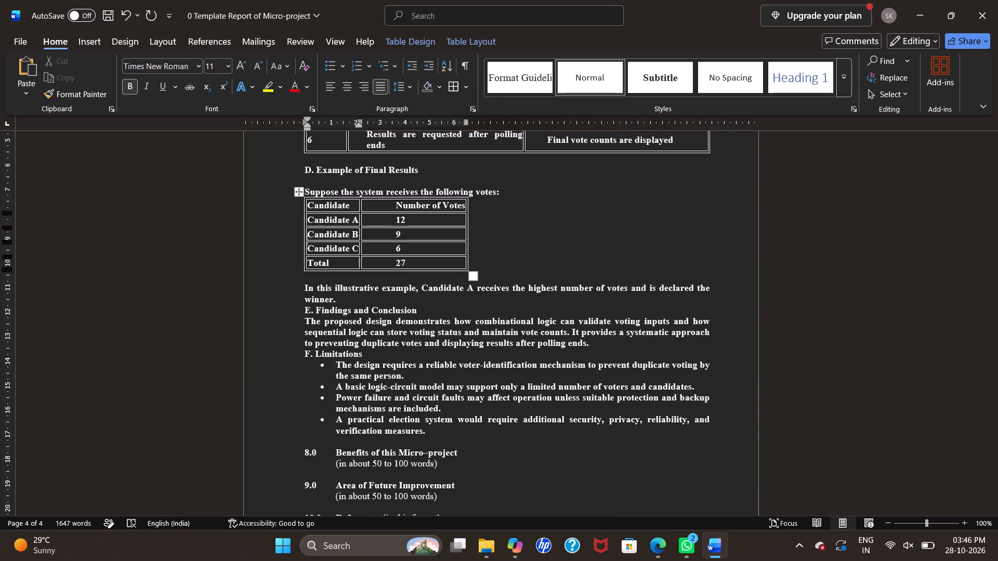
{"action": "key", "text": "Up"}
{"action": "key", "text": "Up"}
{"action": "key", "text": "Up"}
Add a blank line above the heading "F. Limitations" using a line break.
{"action": "scroll", "coordinate": [539, 359], "scroll_direction": "down", "scroll_amount": 1}
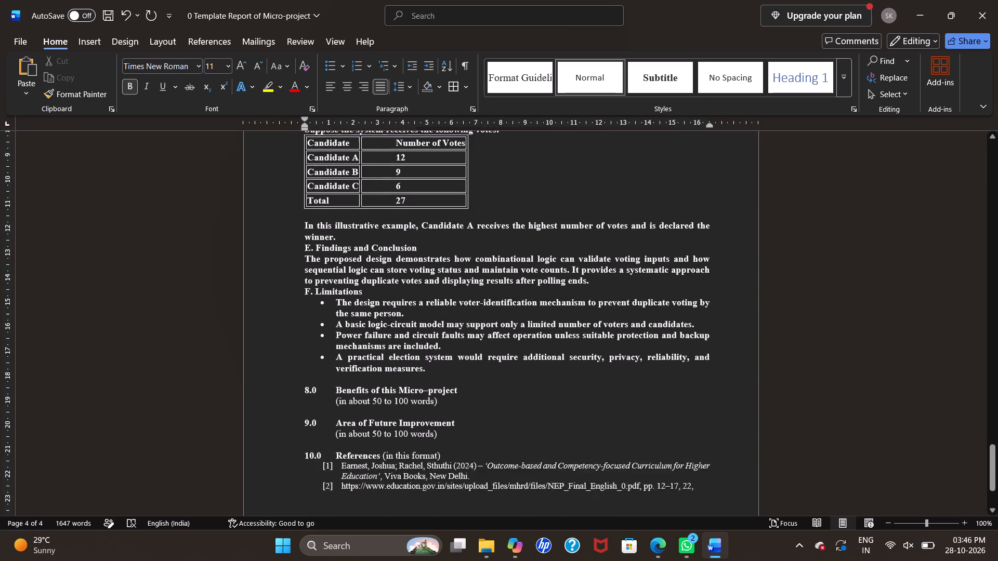
{"action": "scroll", "coordinate": [539, 359], "scroll_direction": "down", "scroll_amount": 1}
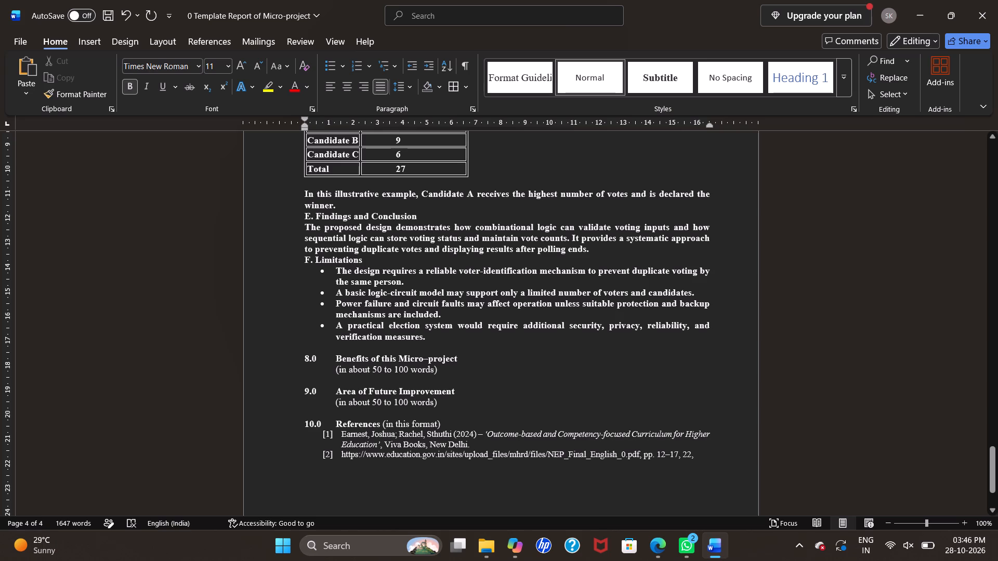
{"action": "left_click", "coordinate": [302, 257]}
{"action": "key", "text": "shift+Return"}
{"action": "key", "text": "Down"}
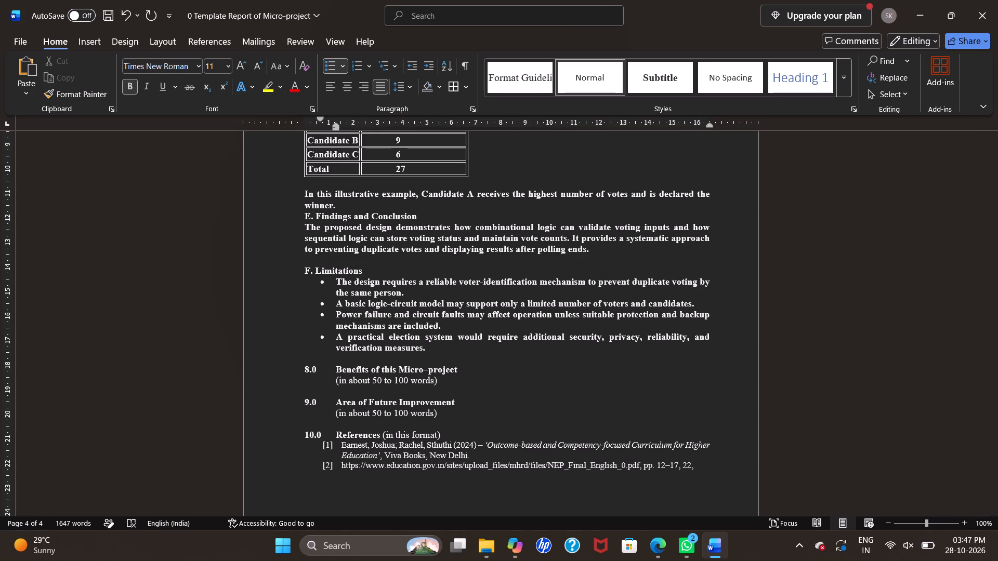
{"action": "key", "text": "shift+Down"}
{"action": "key", "text": "shift+Down"}
{"action": "key", "text": "shift+Down"}
{"action": "key", "text": "shift+Down"}
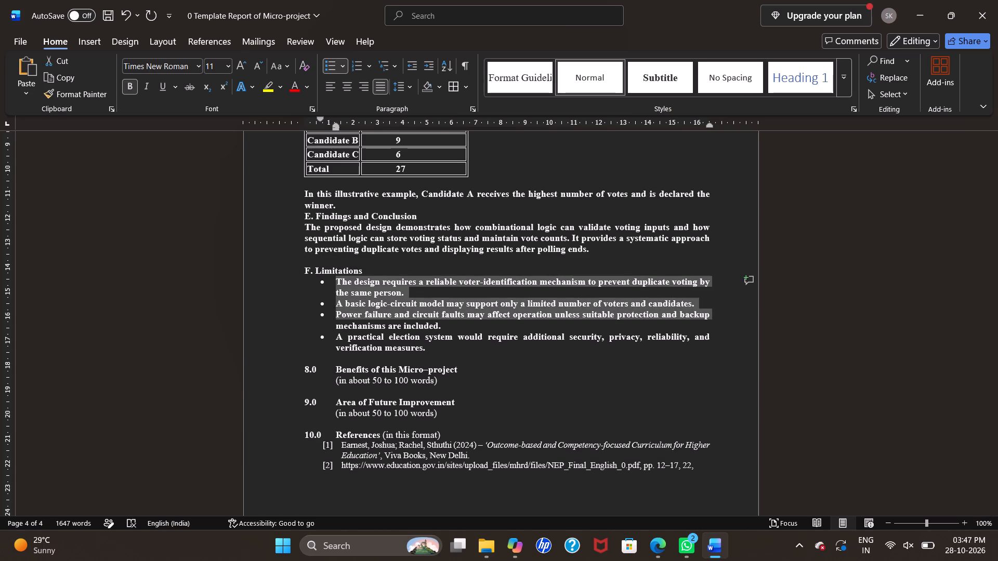
{"action": "key", "text": "shift+Down"}
{"action": "key", "text": "shift+Down"}
{"action": "key", "text": "shift+Down"}
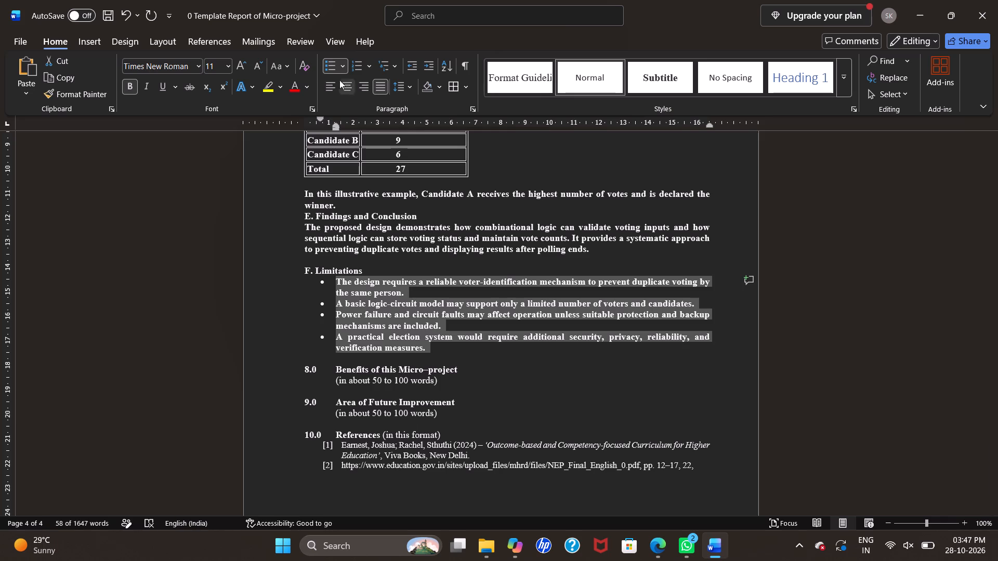
{"action": "left_click_drag", "start_coordinate": [332, 124], "coordinate": [328, 124]}
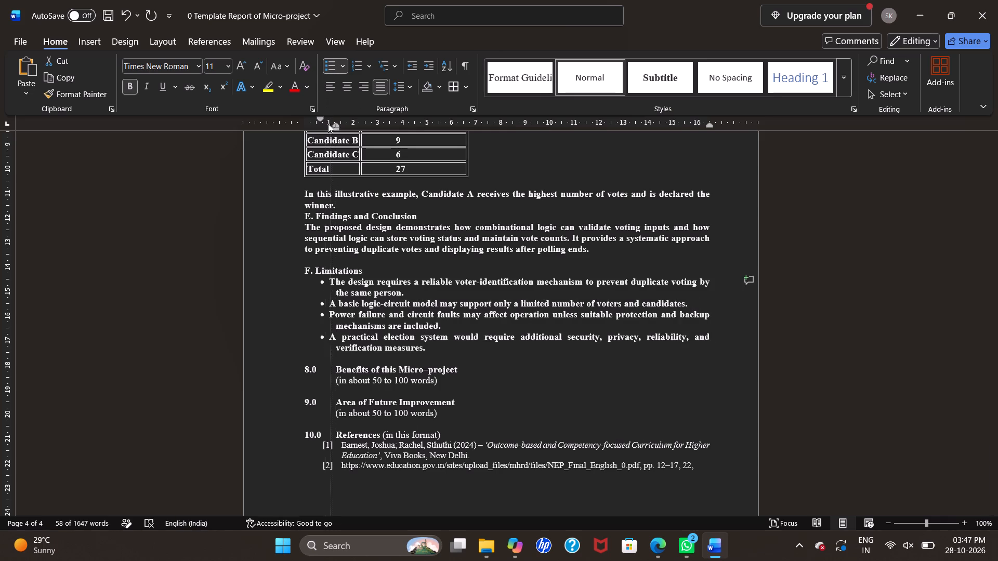
{"action": "left_click_drag", "start_coordinate": [328, 124], "coordinate": [343, 166]}
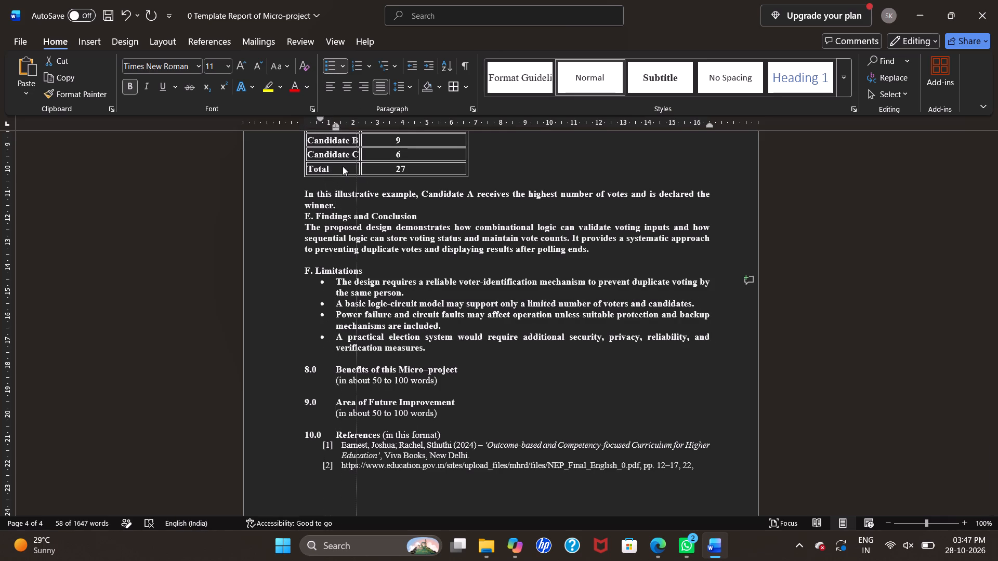
{"action": "left_click_drag", "start_coordinate": [343, 166], "coordinate": [388, 154]}
{"action": "left_click_drag", "start_coordinate": [388, 154], "coordinate": [303, 152]}
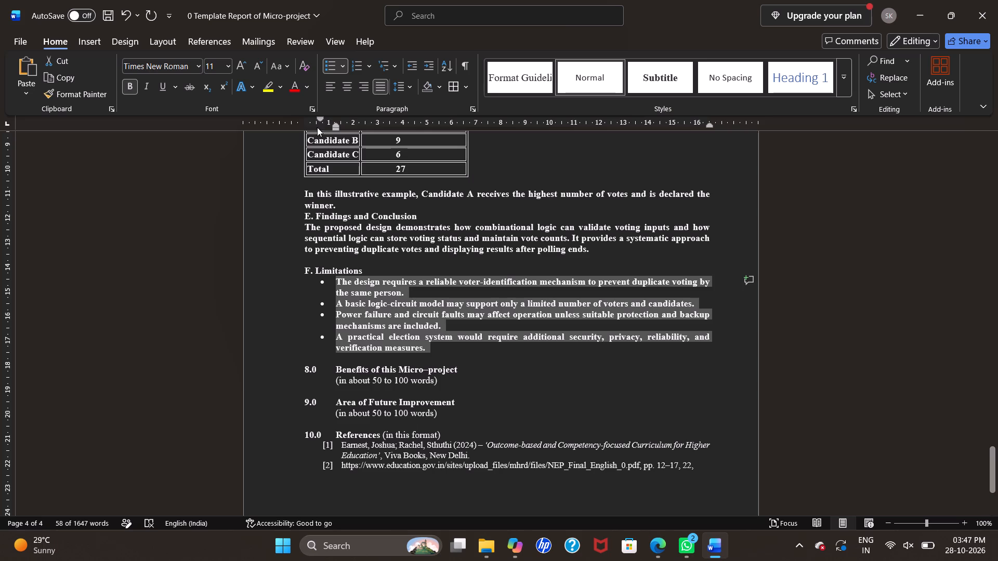
{"action": "left_click_drag", "start_coordinate": [319, 118], "coordinate": [300, 119]}
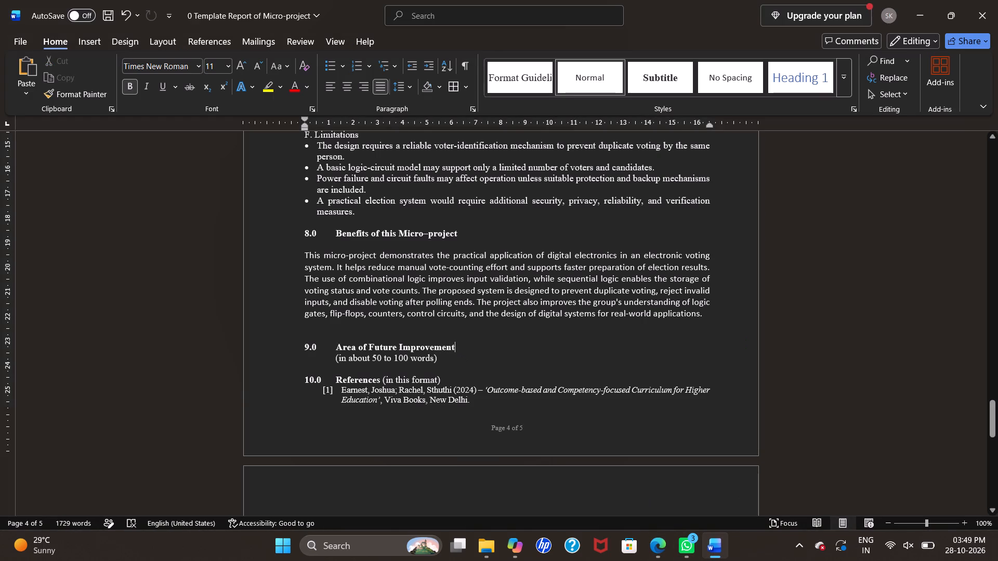
{"action": "left_click_drag", "start_coordinate": [333, 359], "coordinate": [431, 364]}
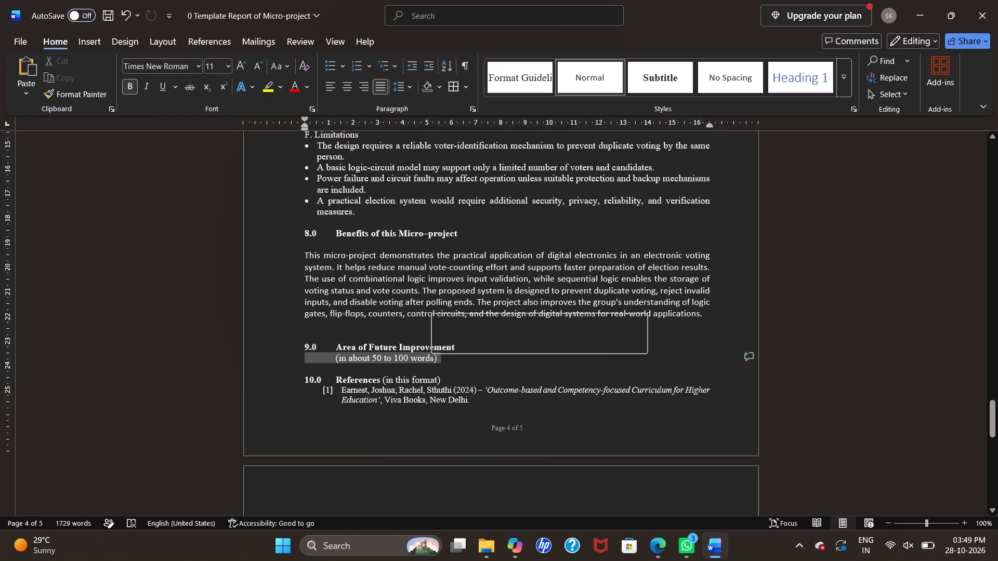
{"action": "key", "text": "BackSpace"}
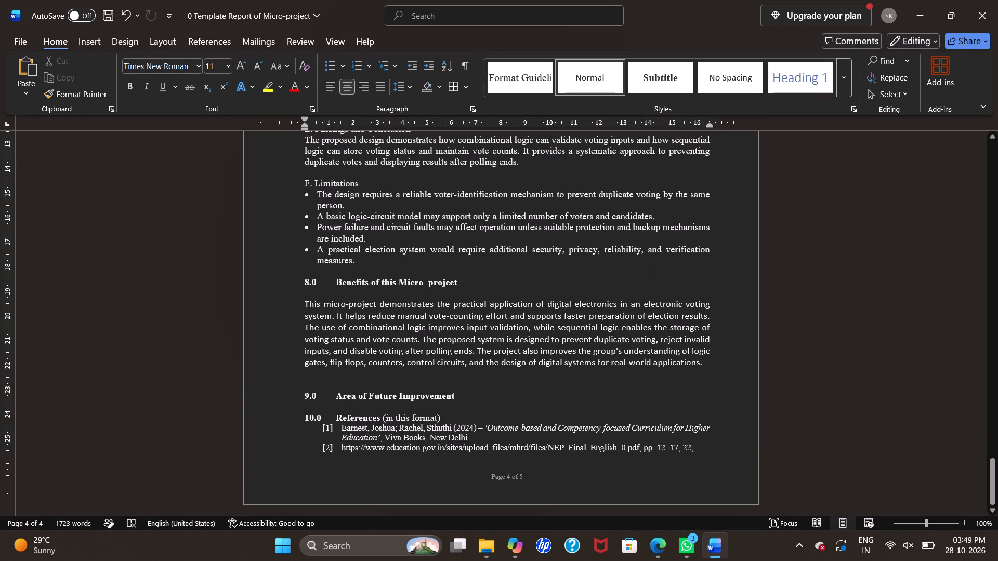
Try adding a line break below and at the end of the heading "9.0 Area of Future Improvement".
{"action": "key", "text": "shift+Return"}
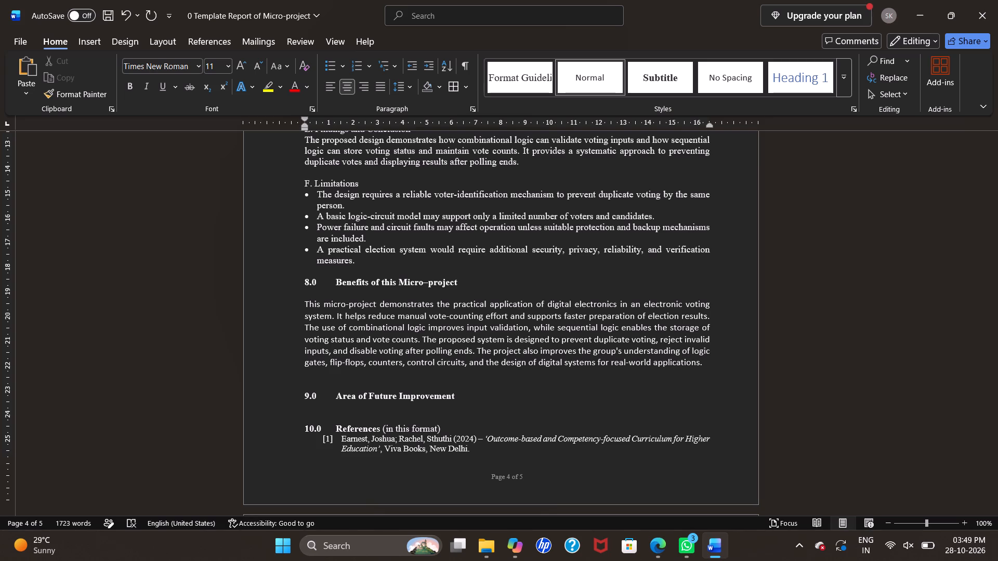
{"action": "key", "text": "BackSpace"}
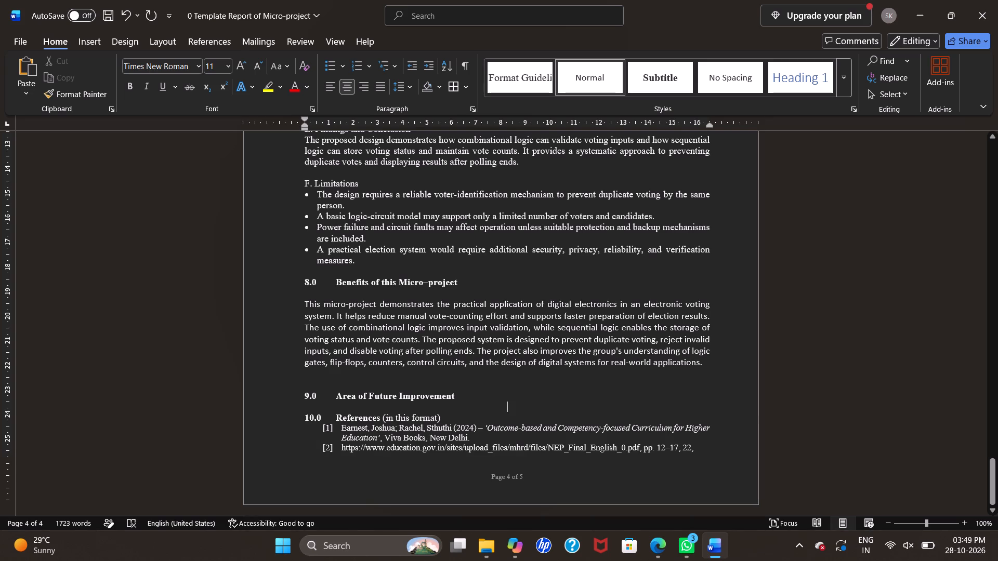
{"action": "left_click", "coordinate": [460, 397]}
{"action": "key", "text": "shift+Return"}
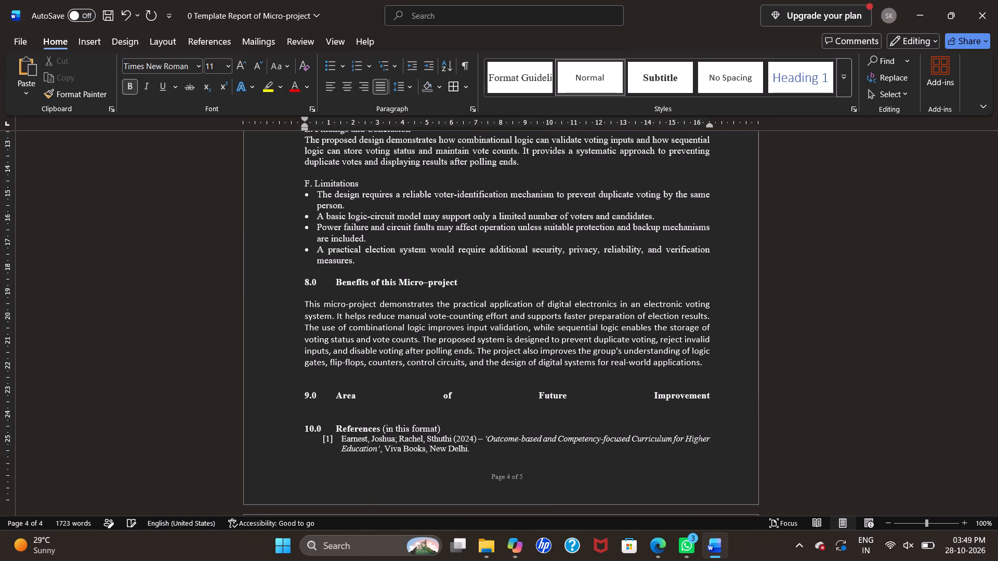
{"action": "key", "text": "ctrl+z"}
Left-align the empty line beneath the heading "9.0 Area of Future Improvement" and paste the copied ChatGPT paragraph there.
{"action": "key", "text": "Down"}
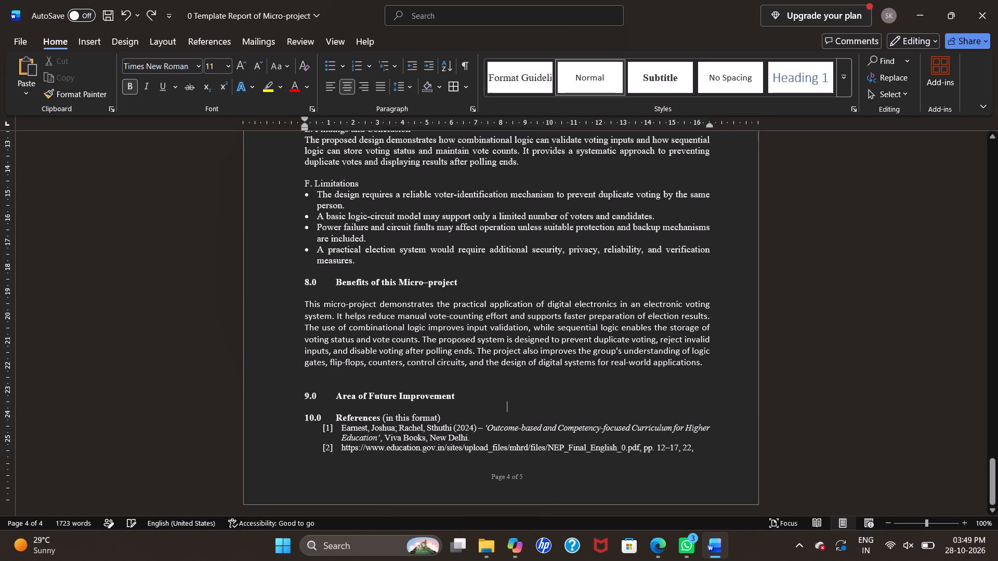
{"action": "key", "text": "BackSpace"}
{"action": "key", "text": "BackSpace"}
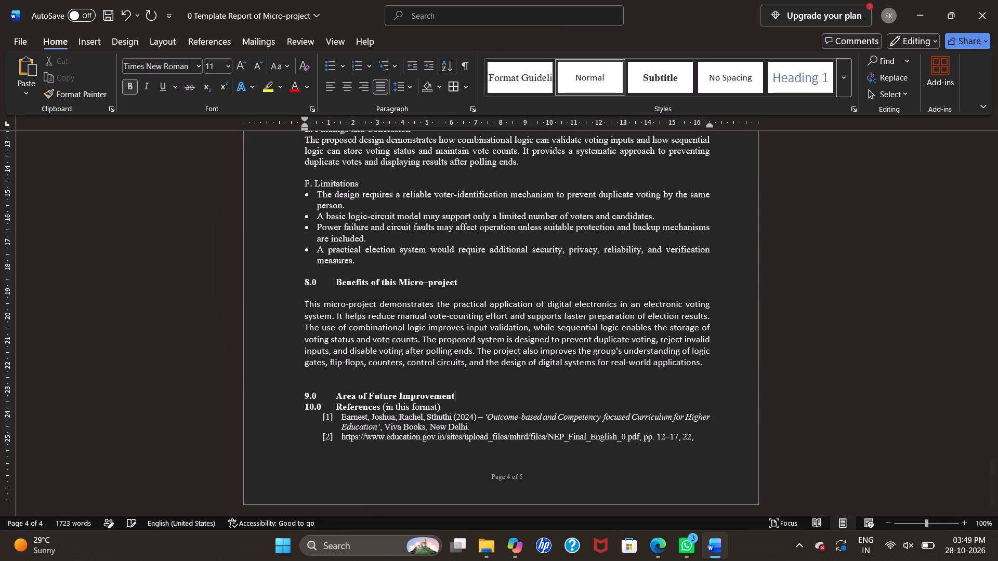
{"action": "key", "text": "ctrl+z"}
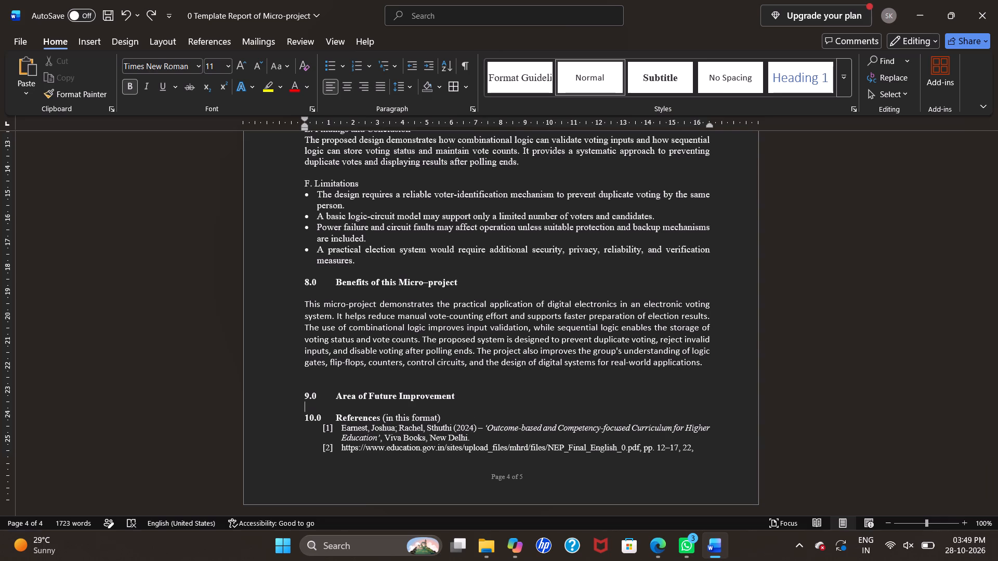
{"action": "key", "text": "ctrl+v"}
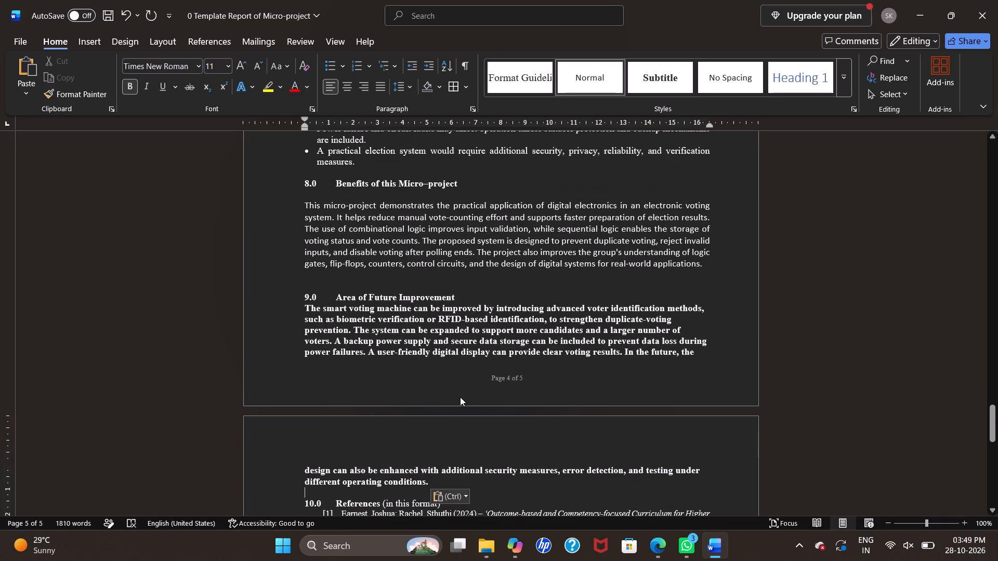
Remove the bold formatting from the whole section 9.0 paragraph, from "The smart voting machine" through "different operating conditions.".
{"action": "scroll", "coordinate": [460, 397], "scroll_direction": "down", "scroll_amount": 1}
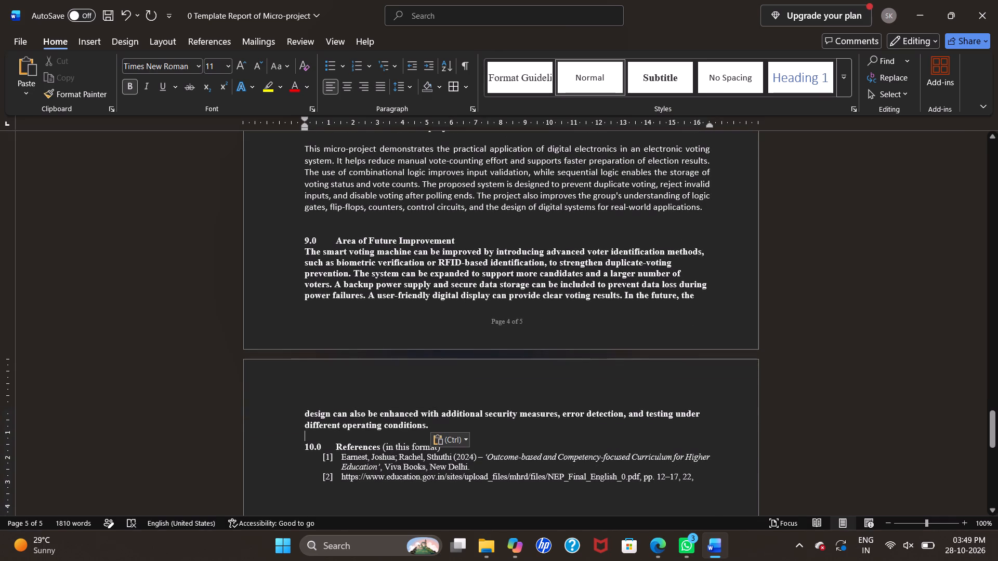
{"action": "left_click_drag", "start_coordinate": [301, 248], "coordinate": [449, 377]}
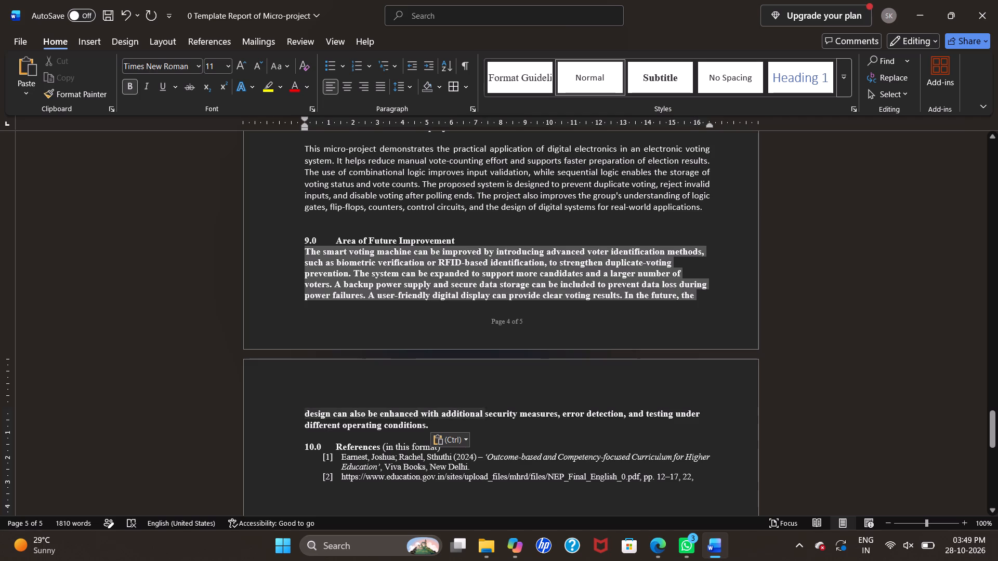
{"action": "left_click_drag", "start_coordinate": [449, 377], "coordinate": [434, 423]}
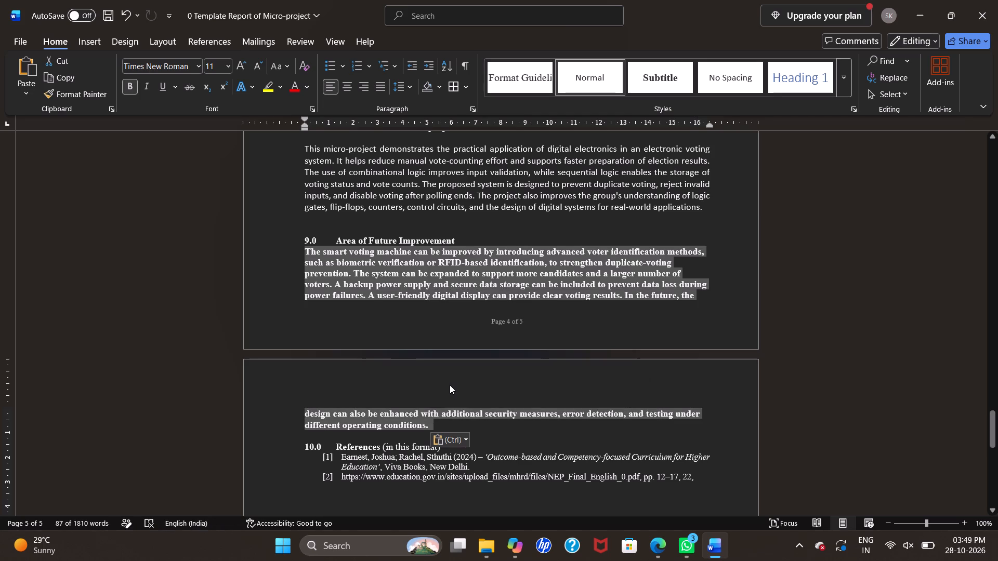
{"action": "key", "text": "ctrl+b"}
{"action": "left_click", "coordinate": [646, 340]}
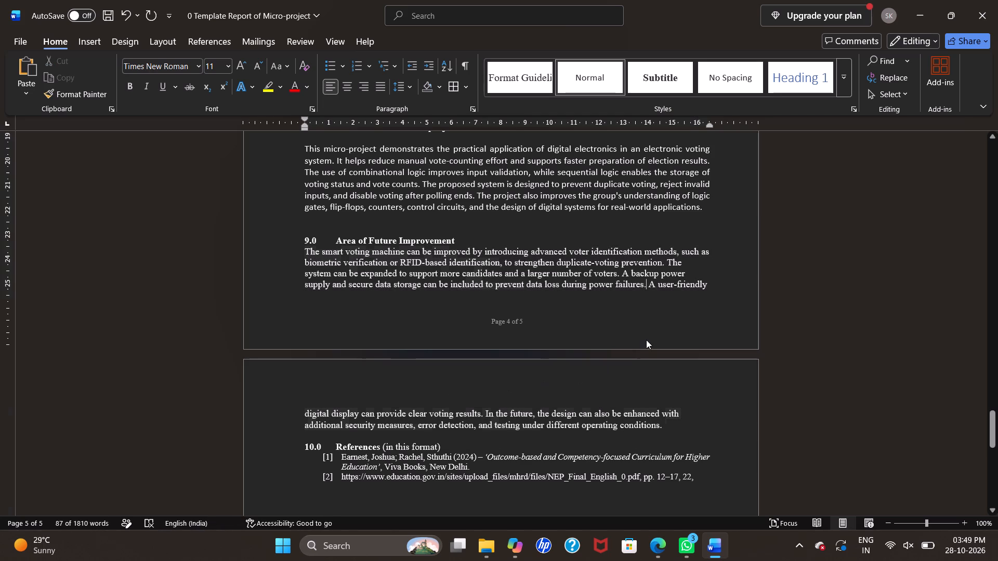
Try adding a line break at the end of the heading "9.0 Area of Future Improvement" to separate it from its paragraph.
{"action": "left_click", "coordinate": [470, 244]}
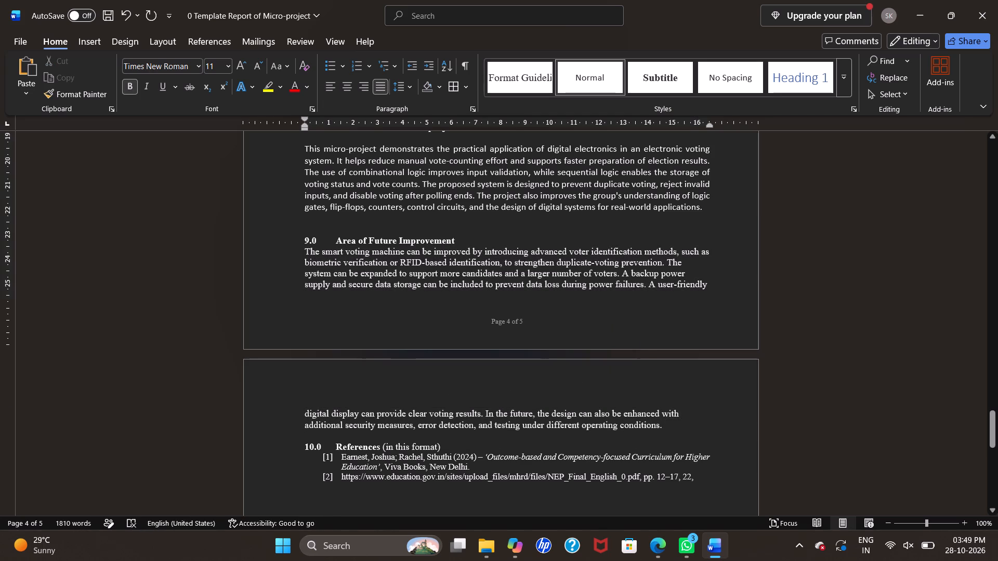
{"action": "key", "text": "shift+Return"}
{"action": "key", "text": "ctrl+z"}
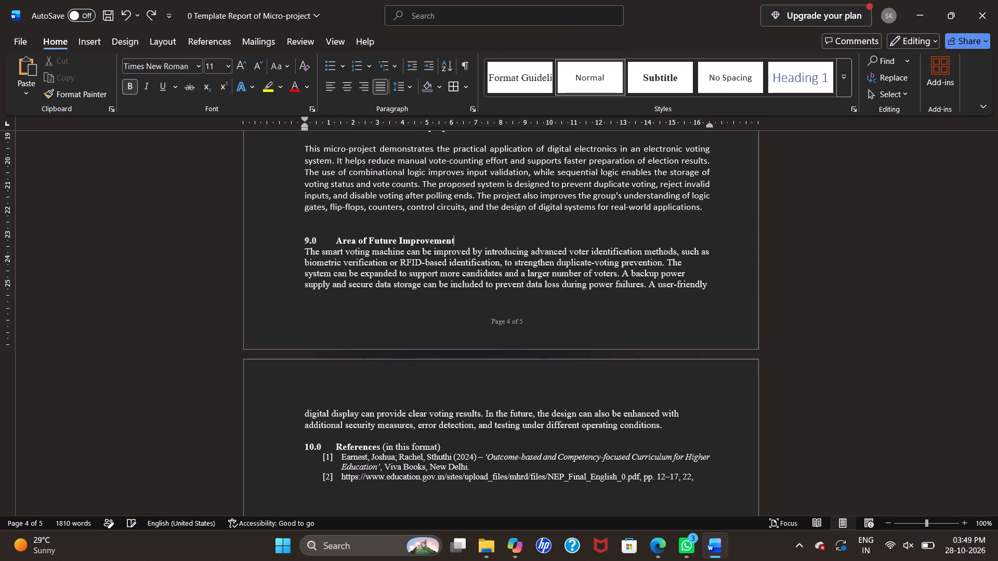
Insert a line break before the paragraph "The smart voting machine can be improved" to separate it from the 9.0 heading.
{"action": "key", "text": "Left"}
{"action": "key", "text": "Left"}
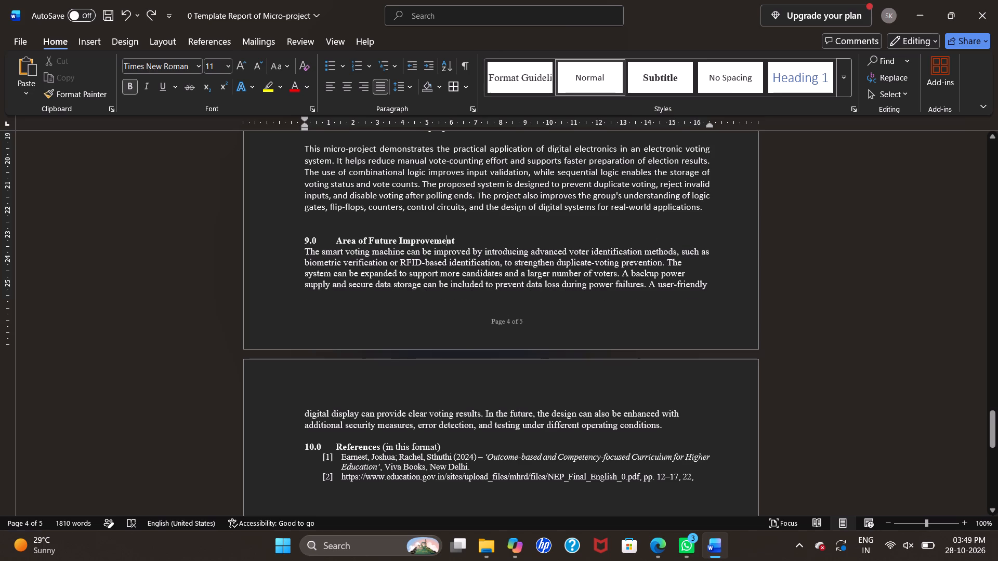
{"action": "key", "text": "Left"}
{"action": "key", "text": "Left"}
{"action": "key", "text": "Left"}
{"action": "key", "text": "Left"}
{"action": "key", "text": "Left"}
{"action": "key", "text": "Left"}
{"action": "key", "text": "Left"}
{"action": "key", "text": "Left"}
{"action": "key", "text": "Left"}
{"action": "key", "text": "Left"}
{"action": "key", "text": "Left"}
{"action": "key", "text": "Left"}
{"action": "key", "text": "Left"}
{"action": "key", "text": "Left"}
{"action": "key", "text": "Left"}
{"action": "key", "text": "Left"}
{"action": "key", "text": "Left"}
{"action": "key", "text": "Left"}
{"action": "key", "text": "Left"}
{"action": "key", "text": "Left"}
{"action": "key", "text": "Left"}
{"action": "key", "text": "Left"}
{"action": "key", "text": "Left"}
{"action": "key", "text": "Left"}
{"action": "key", "text": "Down"}
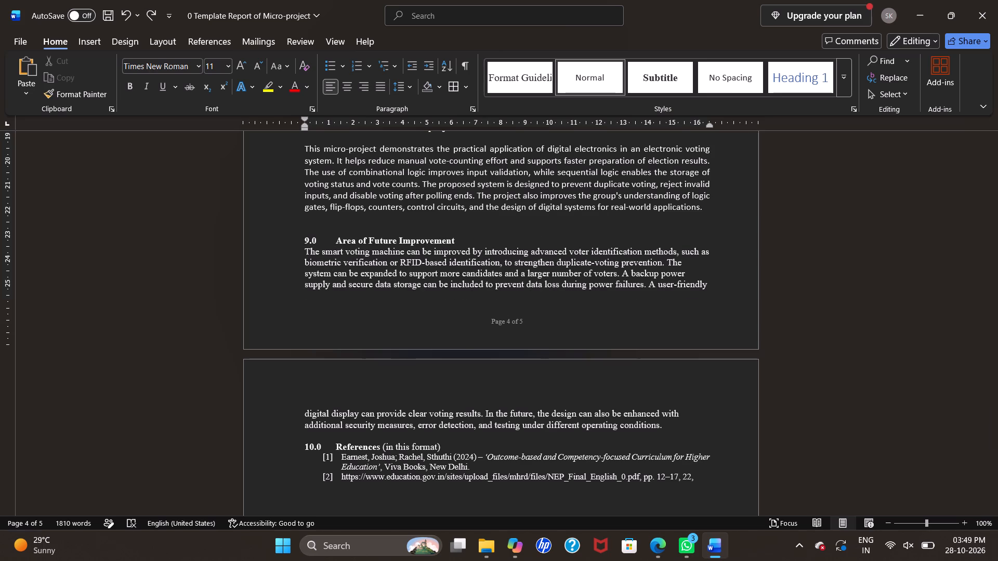
{"action": "key", "text": "shift+Return"}
In section 7.0, insert line breaks before "A. Block Diagram", before its descriptive paragraph, and before "B. Functional Outputs".
{"action": "scroll", "coordinate": [466, 244], "scroll_direction": "down", "scroll_amount": 1}
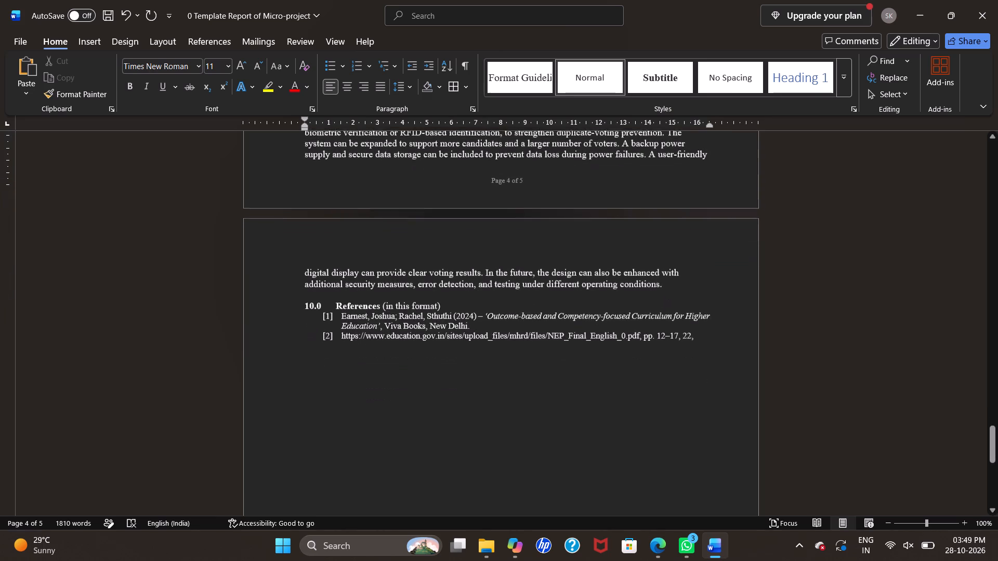
{"action": "scroll", "coordinate": [475, 379], "scroll_direction": "up", "scroll_amount": 2}
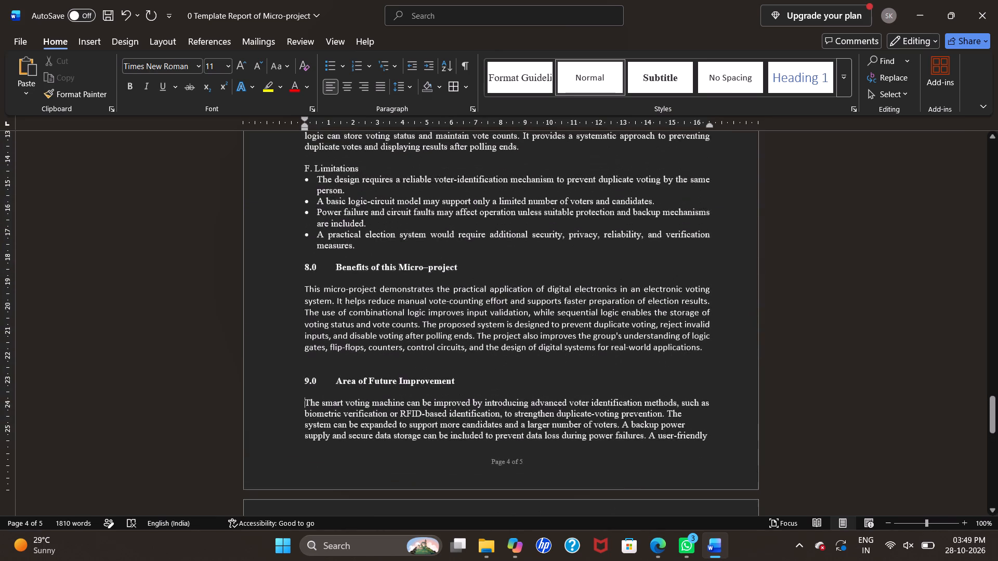
{"action": "scroll", "coordinate": [475, 379], "scroll_direction": "up", "scroll_amount": 2}
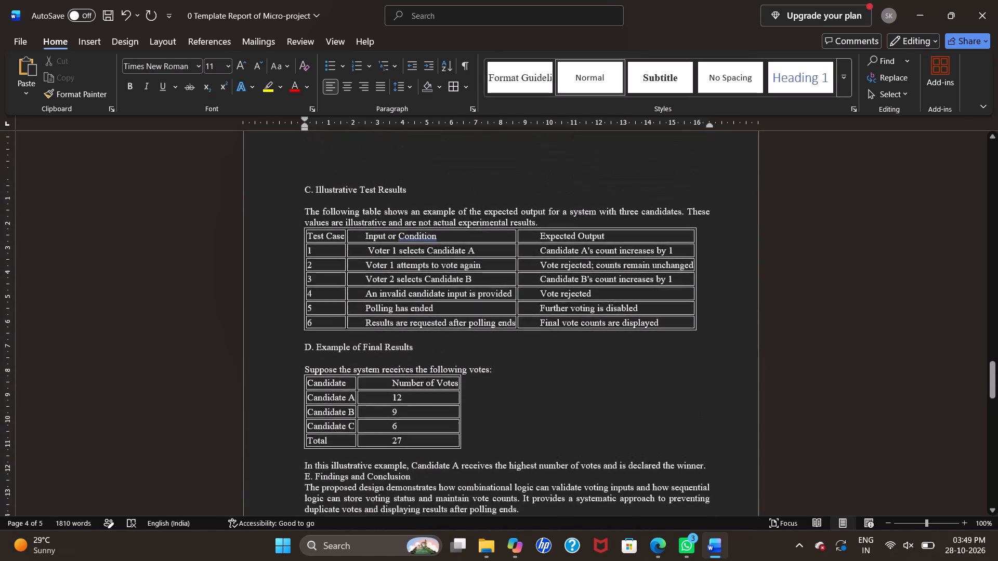
{"action": "scroll", "coordinate": [475, 379], "scroll_direction": "up", "scroll_amount": 2}
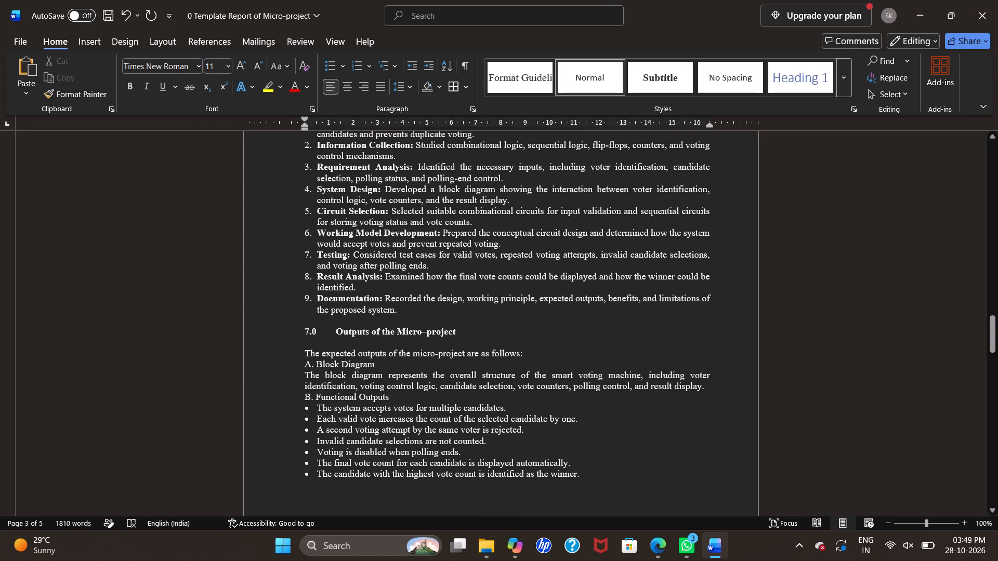
{"action": "left_click", "coordinate": [303, 365]}
{"action": "key", "text": "shift+Return"}
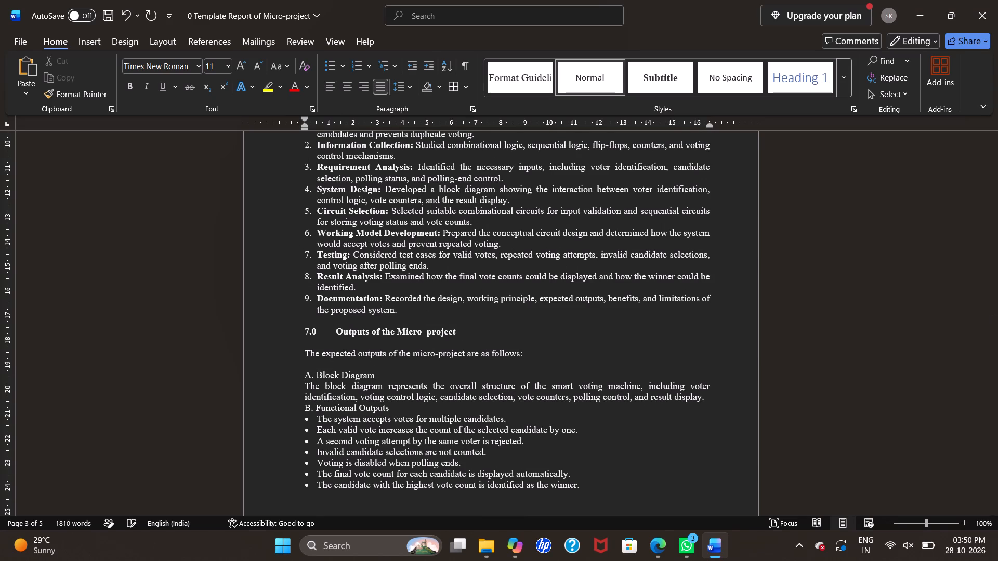
{"action": "key", "text": "Down"}
{"action": "key", "text": "shift+Return"}
{"action": "key", "text": "Down"}
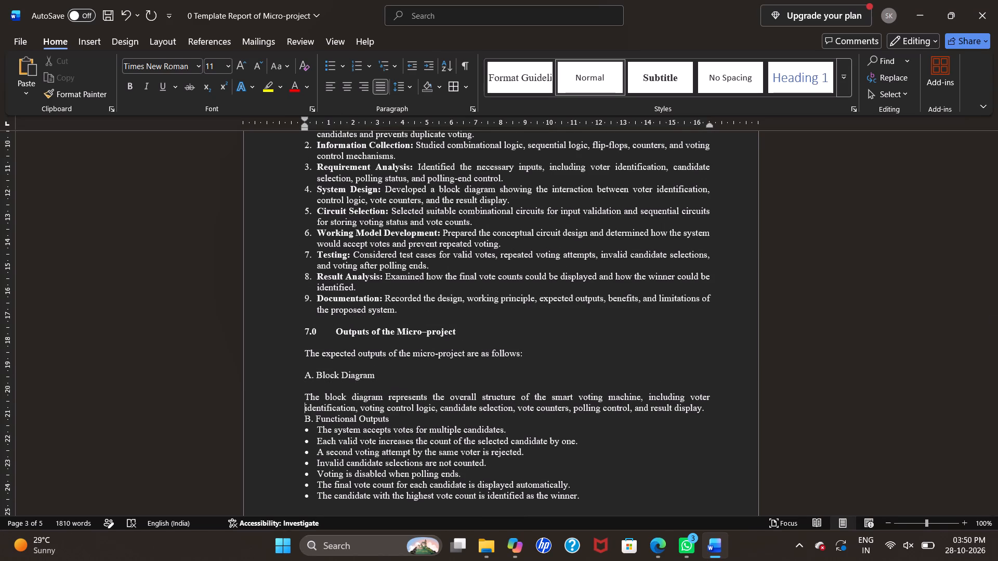
{"action": "key", "text": "Down"}
{"action": "key", "text": "shift+Return"}
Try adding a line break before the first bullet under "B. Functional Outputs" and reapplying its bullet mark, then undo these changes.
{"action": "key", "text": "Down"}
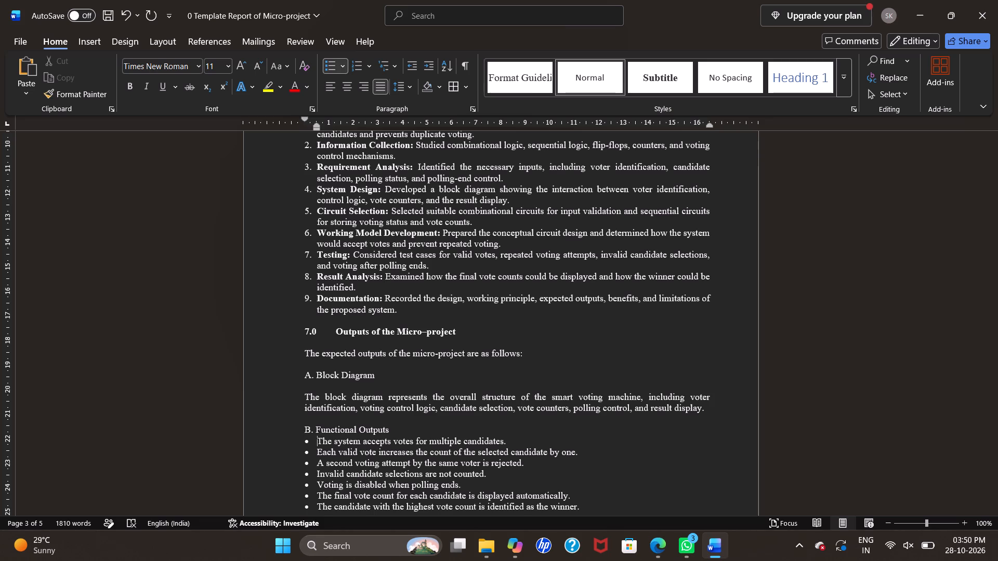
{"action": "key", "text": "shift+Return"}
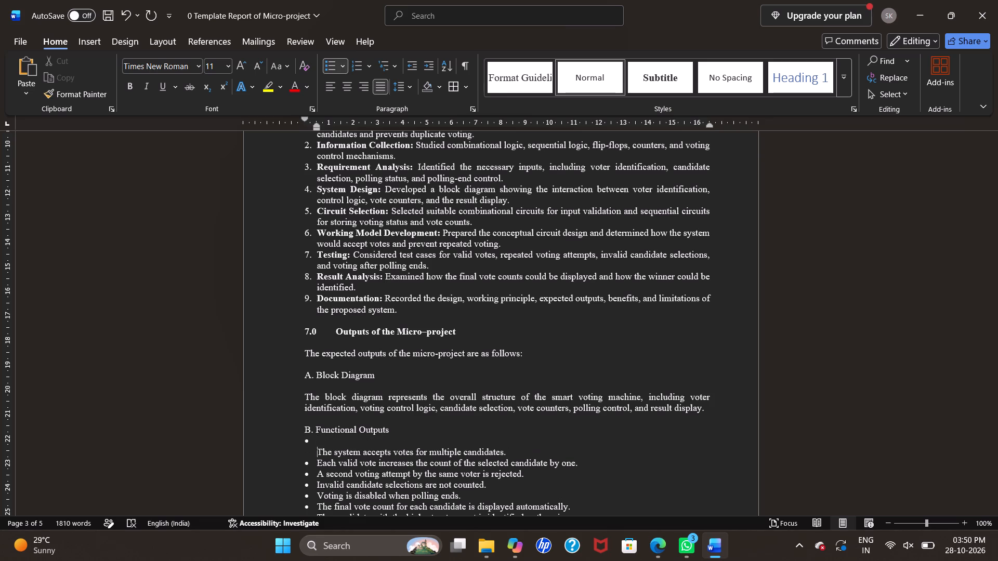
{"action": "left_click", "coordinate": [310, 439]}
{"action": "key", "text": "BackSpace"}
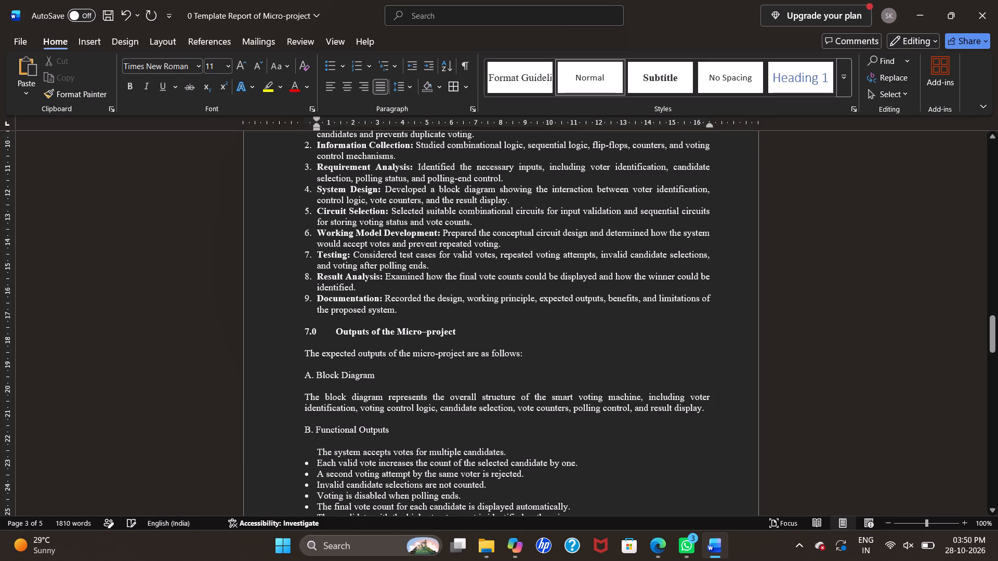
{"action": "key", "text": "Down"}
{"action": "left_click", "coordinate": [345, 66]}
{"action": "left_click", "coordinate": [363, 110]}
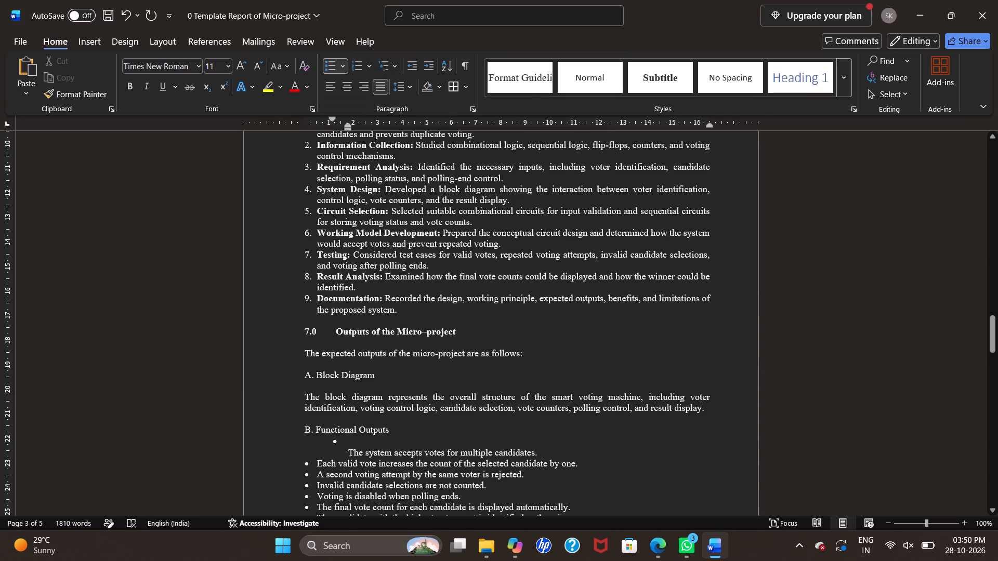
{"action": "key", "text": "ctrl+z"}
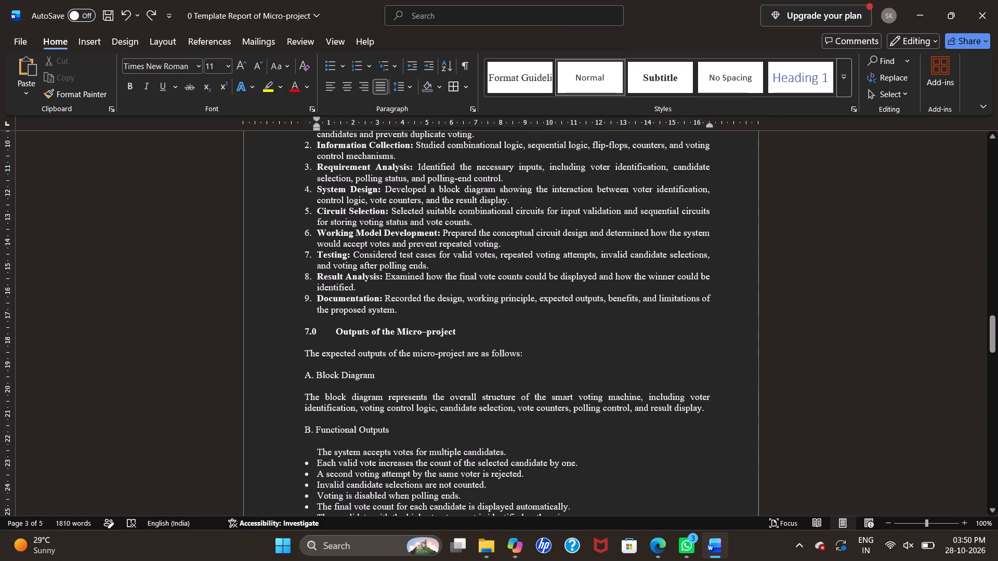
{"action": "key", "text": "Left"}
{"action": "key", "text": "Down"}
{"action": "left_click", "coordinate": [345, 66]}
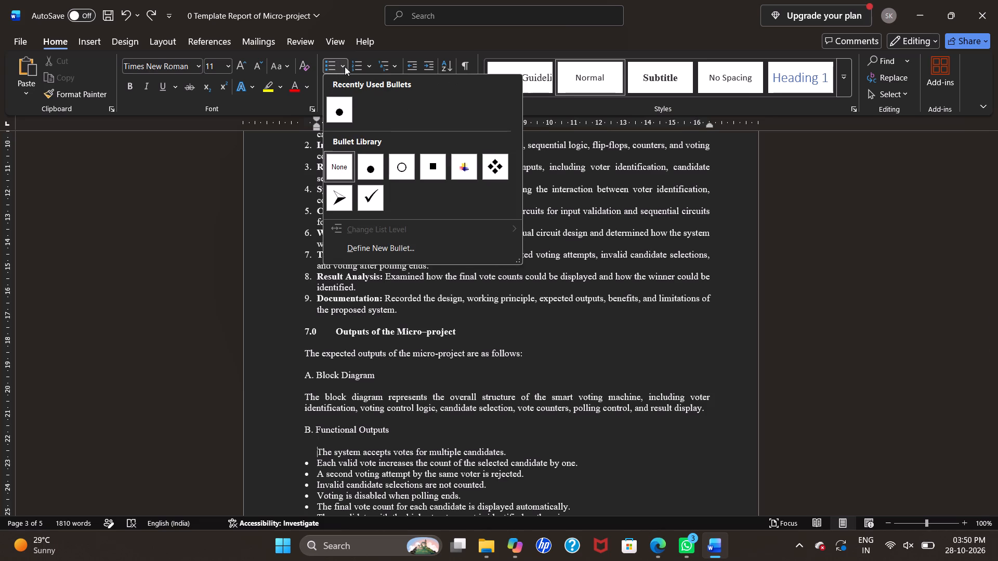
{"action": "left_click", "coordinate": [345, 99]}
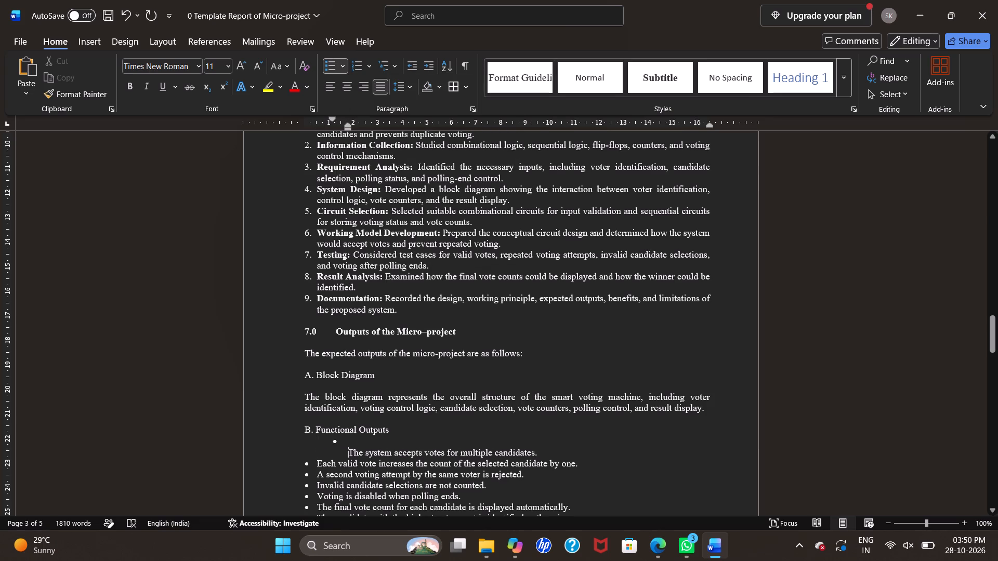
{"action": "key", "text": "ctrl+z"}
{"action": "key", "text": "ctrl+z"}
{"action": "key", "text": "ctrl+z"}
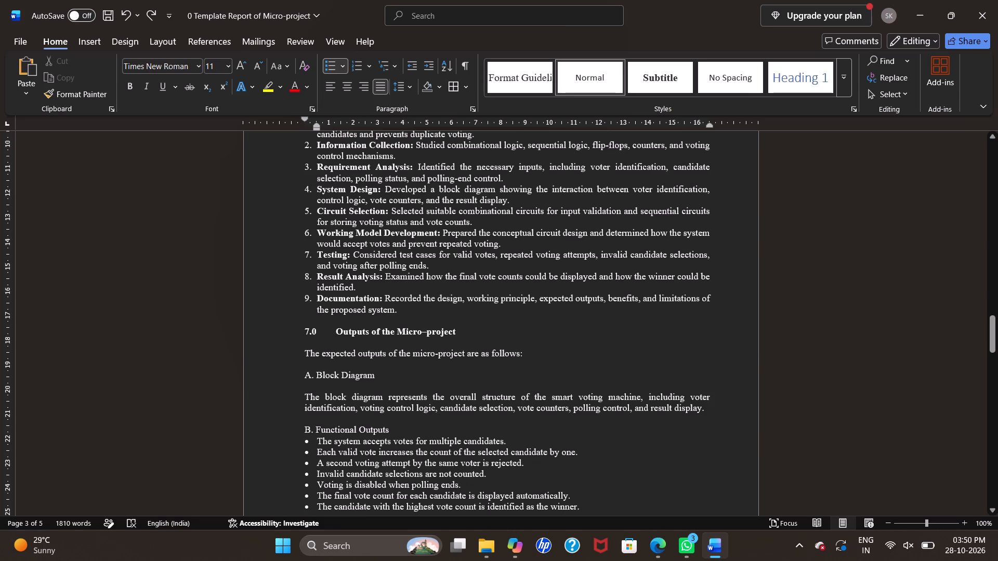
Insert an empty line after the subheading "B. Functional Outputs", above its bullet list.
{"action": "left_click", "coordinate": [399, 429]}
{"action": "key", "text": "Return"}
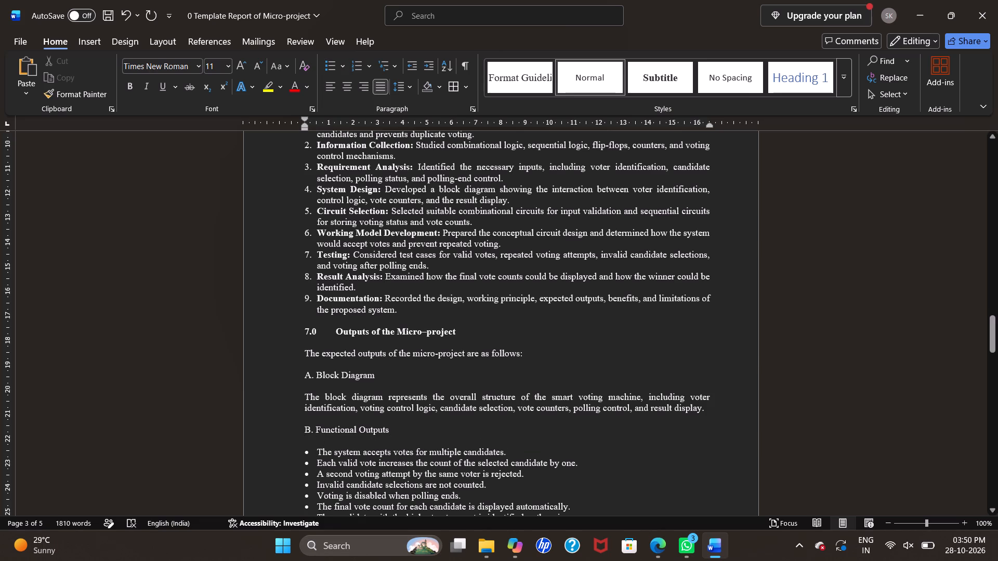
Insert three line breaks before the heading "9.0 Area of Future Improvement" to move the whole section onto the next page.
{"action": "scroll", "coordinate": [454, 440], "scroll_direction": "down", "scroll_amount": 3}
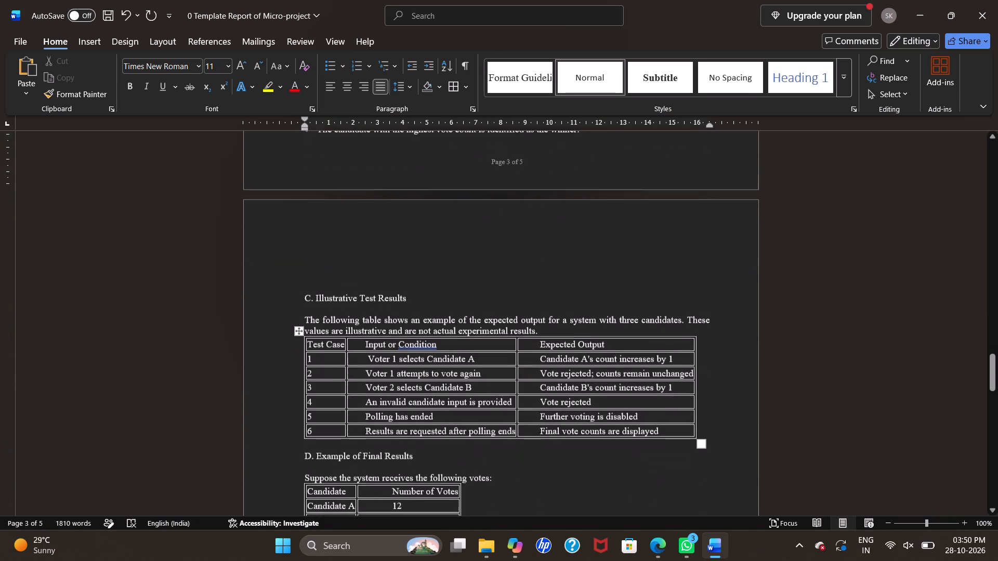
{"action": "scroll", "coordinate": [454, 440], "scroll_direction": "down", "scroll_amount": 1}
{"action": "scroll", "coordinate": [483, 368], "scroll_direction": "up", "scroll_amount": 1}
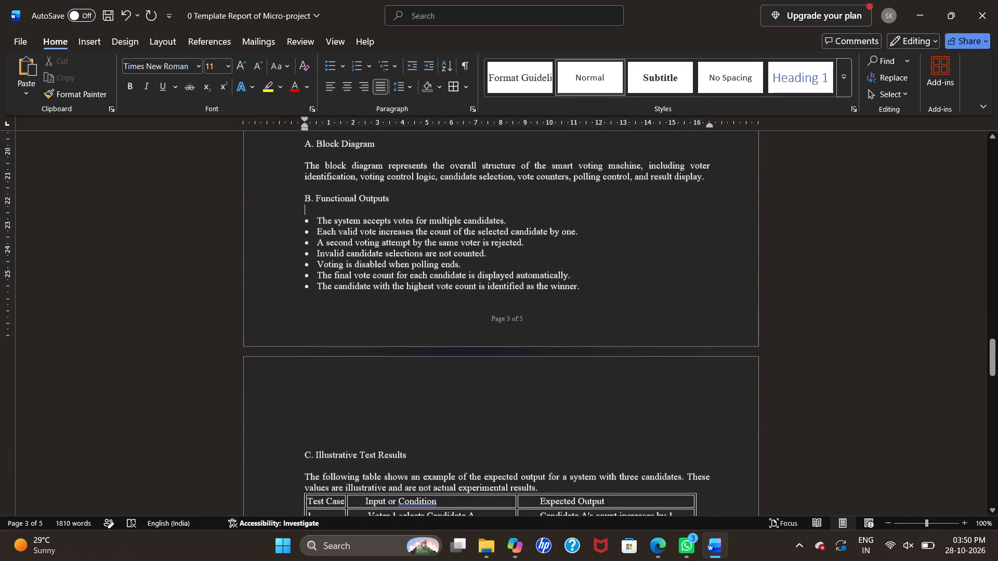
{"action": "scroll", "coordinate": [483, 368], "scroll_direction": "up", "scroll_amount": 1}
{"action": "scroll", "coordinate": [483, 368], "scroll_direction": "down", "scroll_amount": 1}
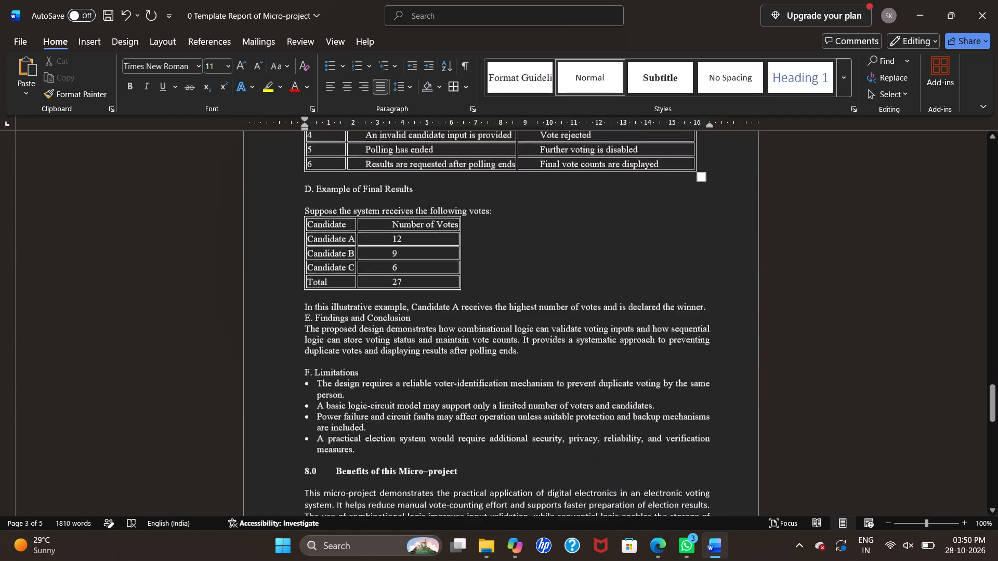
{"action": "scroll", "coordinate": [483, 368], "scroll_direction": "down", "scroll_amount": 2}
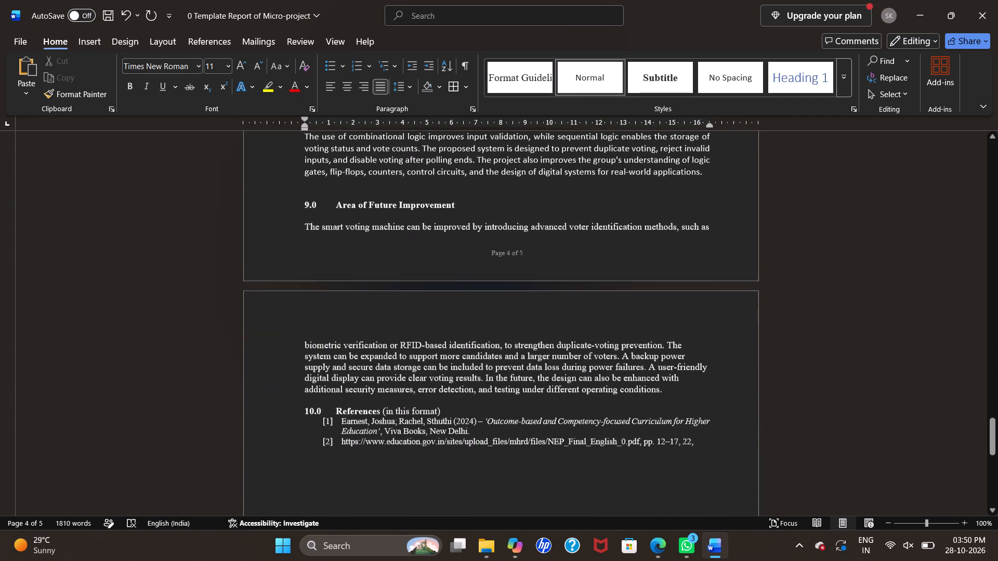
{"action": "scroll", "coordinate": [483, 368], "scroll_direction": "down", "scroll_amount": 1}
{"action": "scroll", "coordinate": [483, 368], "scroll_direction": "up", "scroll_amount": 1}
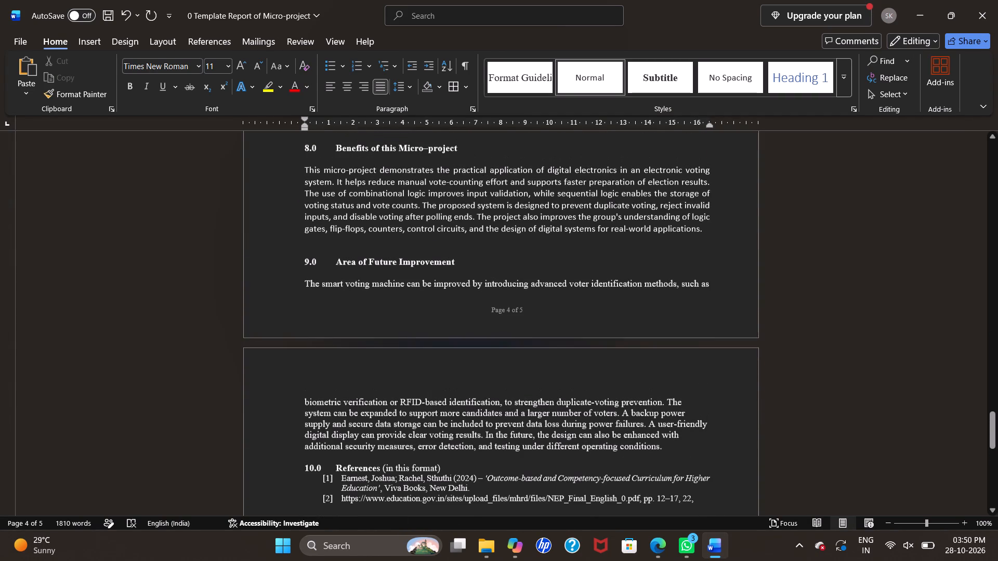
{"action": "left_click", "coordinate": [306, 260]}
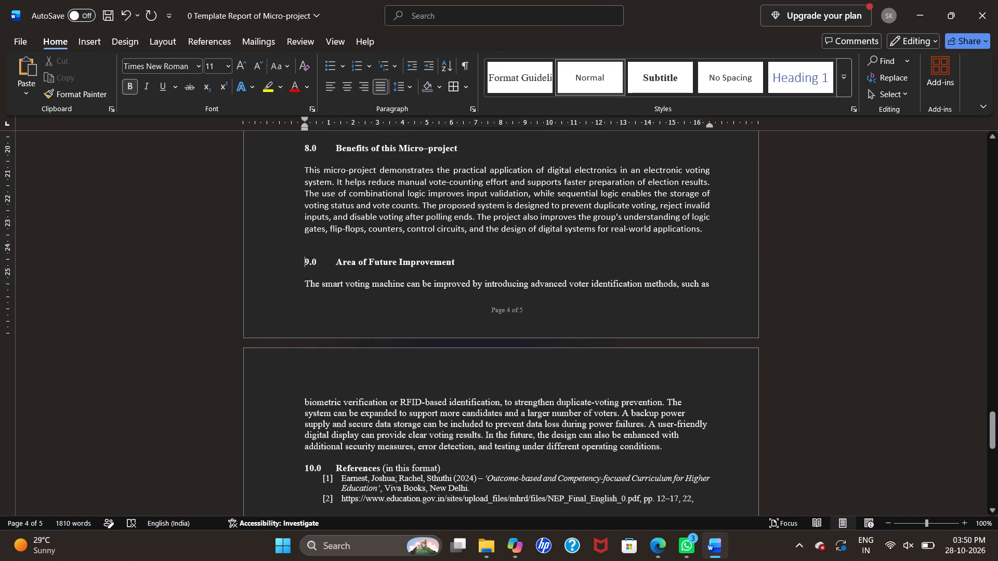
{"action": "key", "text": "shift+Return"}
{"action": "key", "text": "shift+Return"}
{"action": "key", "text": "shift+Return"}
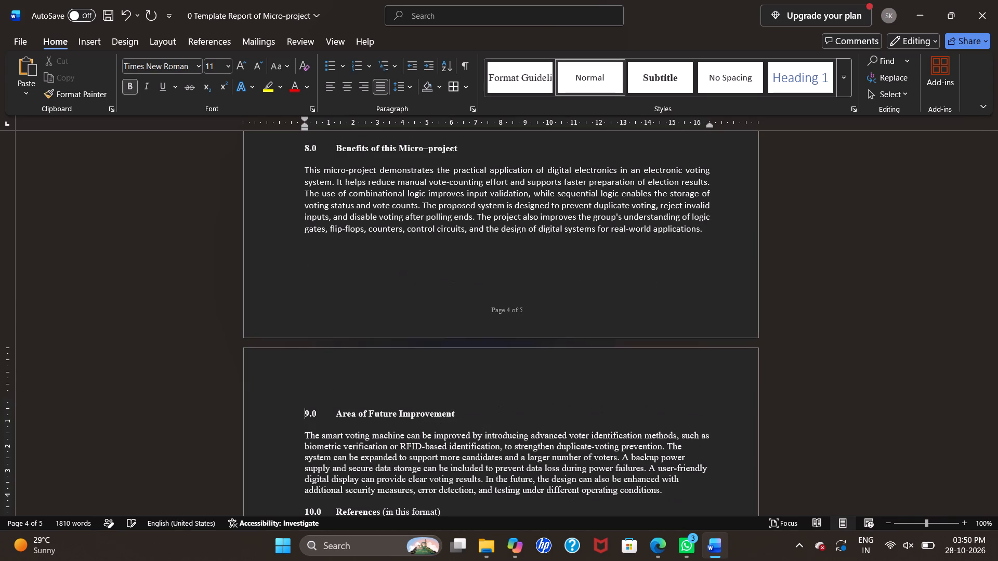
{"action": "scroll", "coordinate": [385, 292], "scroll_direction": "down", "scroll_amount": 1}
{"action": "scroll", "coordinate": [385, 292], "scroll_direction": "up", "scroll_amount": 1}
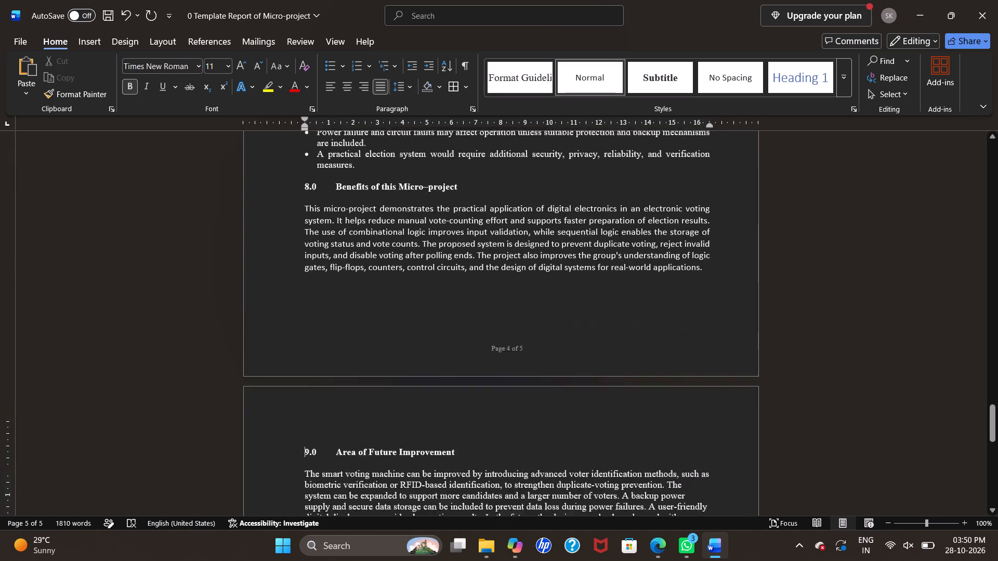
{"action": "scroll", "coordinate": [385, 292], "scroll_direction": "up", "scroll_amount": 2}
{"action": "scroll", "coordinate": [385, 292], "scroll_direction": "down", "scroll_amount": 4}
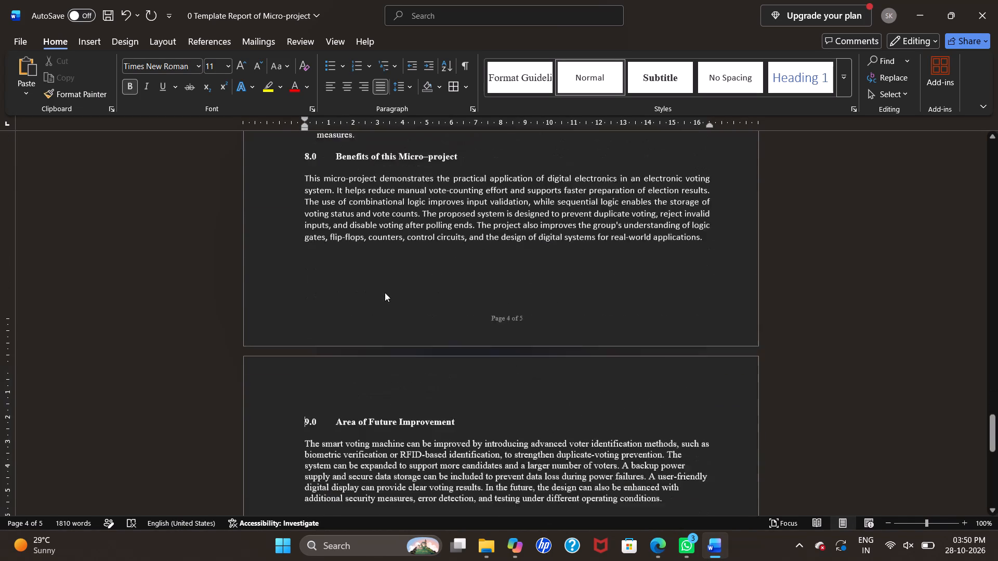
{"action": "scroll", "coordinate": [385, 292], "scroll_direction": "down", "scroll_amount": 1}
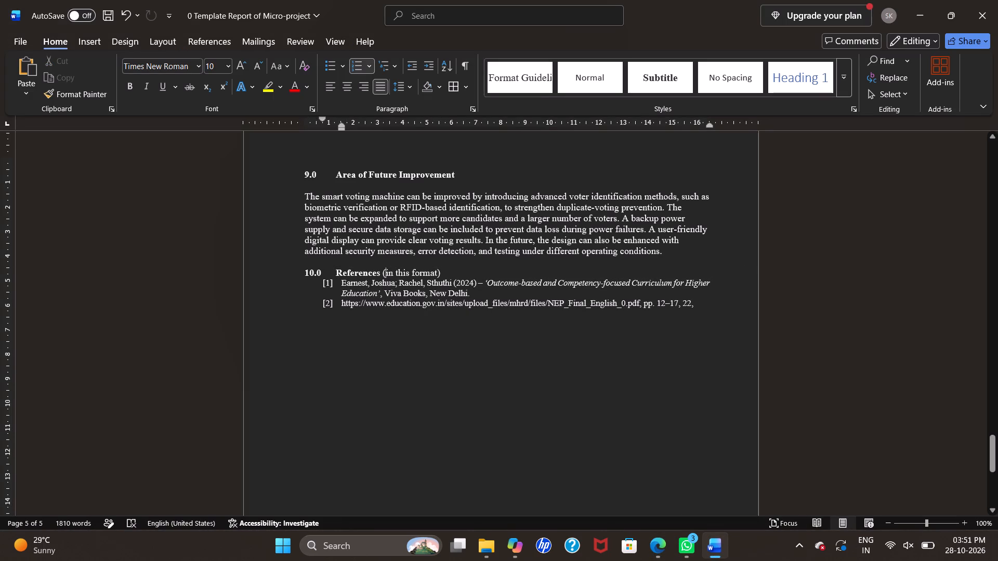
{"action": "left_click_drag", "start_coordinate": [396, 279], "coordinate": [704, 312]}
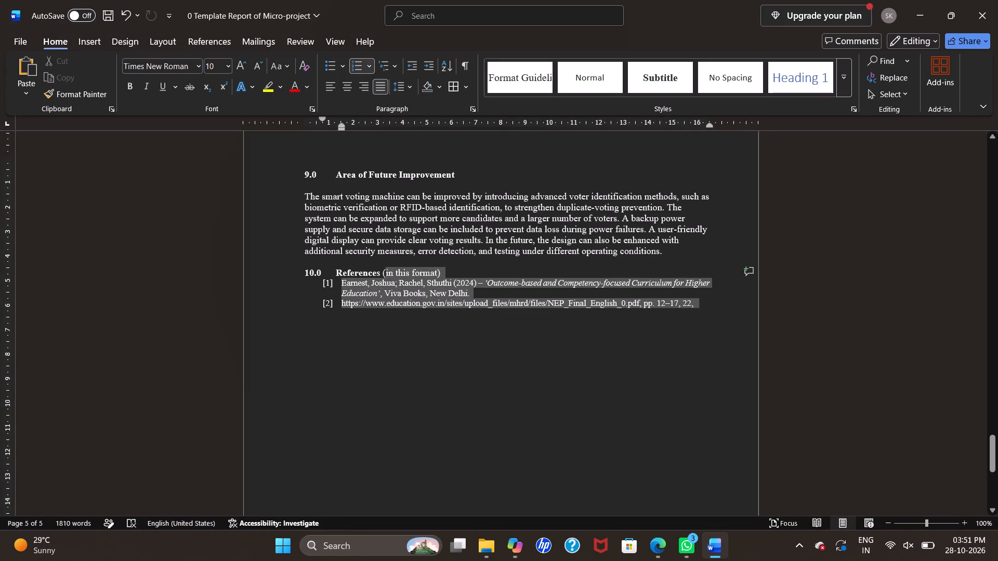
{"action": "left_click_drag", "start_coordinate": [704, 312], "coordinate": [737, 306]}
{"action": "key", "text": "BackSpace"}
{"action": "key", "text": "BackSpace"}
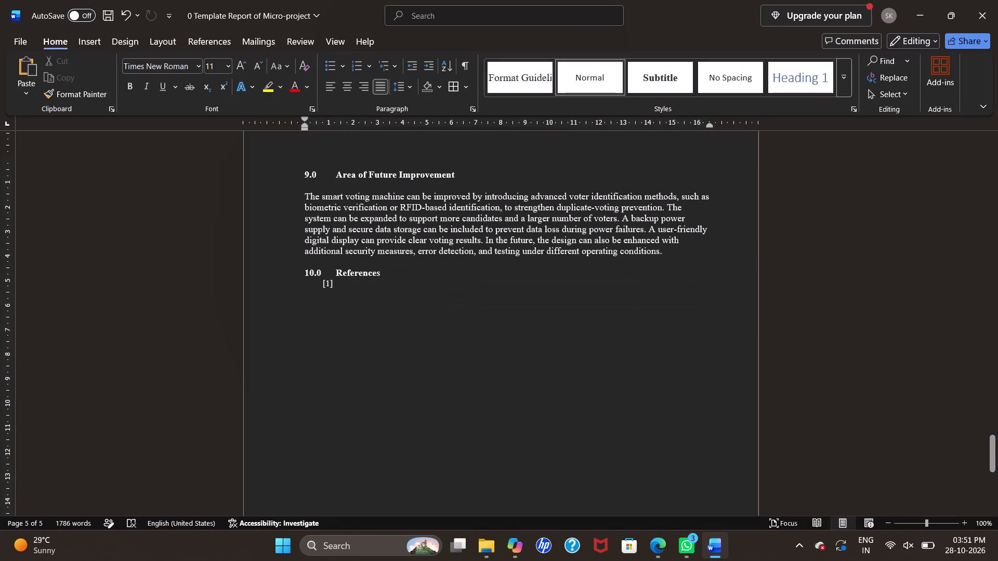
{"action": "key", "text": "Down"}
{"action": "key", "text": "BackSpace"}
{"action": "key", "text": "BackSpace"}
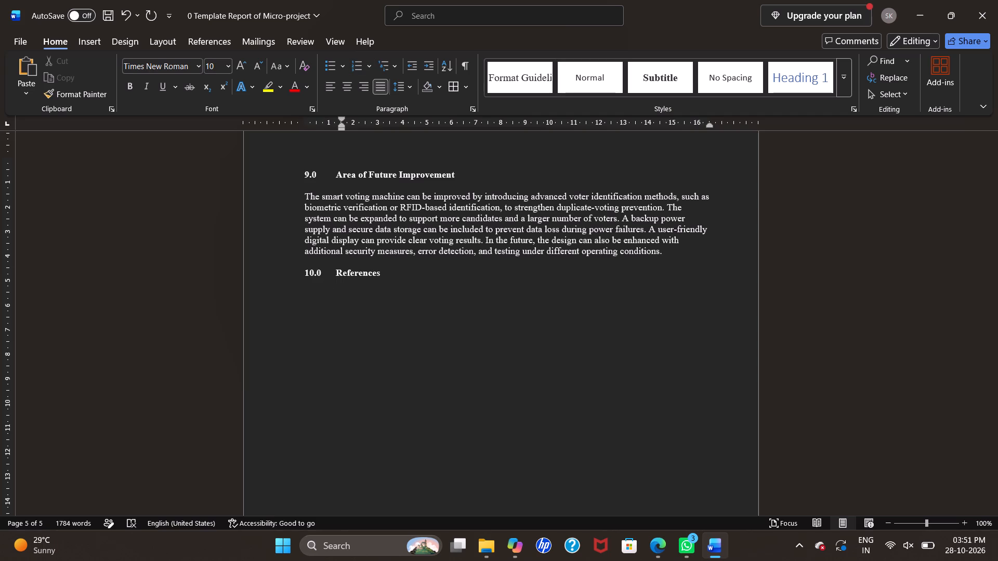
Clear the indent below the "10.0 References" heading, add an empty line, and paste the copied references list.
{"action": "key", "text": "Down"}
{"action": "key", "text": "Down"}
{"action": "key", "text": "Return"}
{"action": "key", "text": "BackSpace"}
{"action": "key", "text": "BackSpace"}
{"action": "key", "text": "Return"}
{"action": "key", "text": "ctrl+v"}
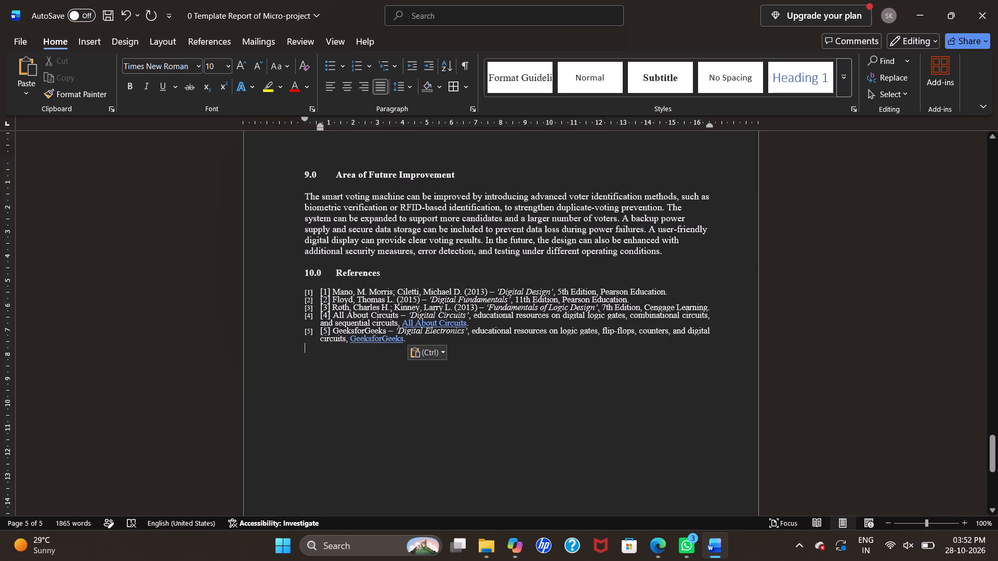
Set the font size of all the pasted reference entries to 11.
{"action": "left_click_drag", "start_coordinate": [320, 292], "coordinate": [399, 331]}
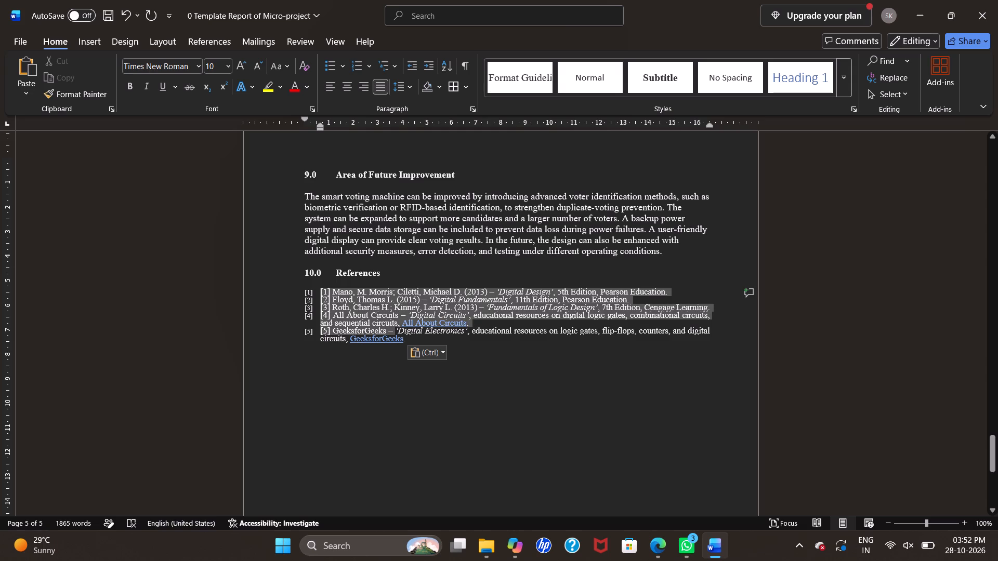
{"action": "left_click_drag", "start_coordinate": [399, 331], "coordinate": [406, 337]}
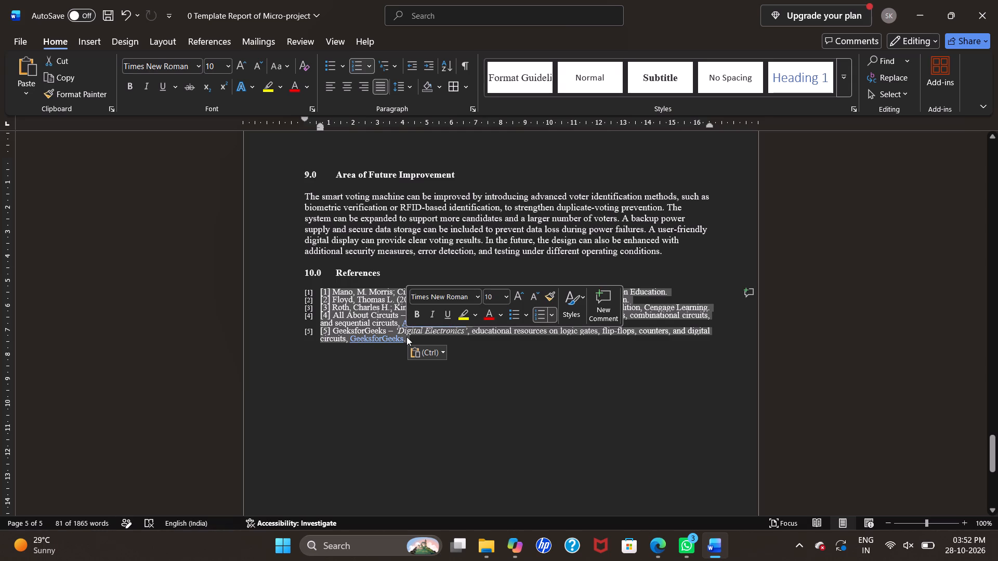
{"action": "left_click", "coordinate": [508, 296]}
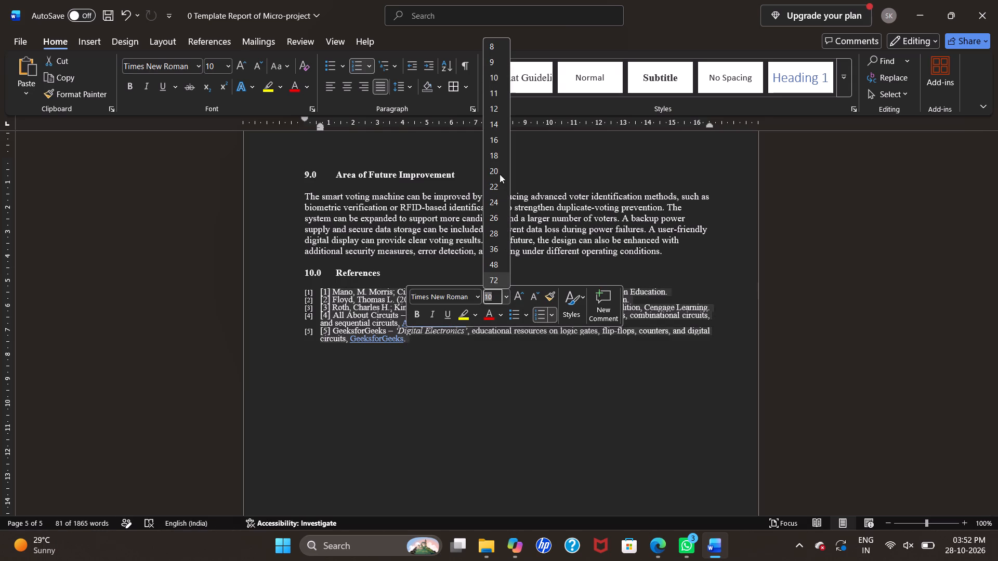
{"action": "left_click", "coordinate": [496, 94]}
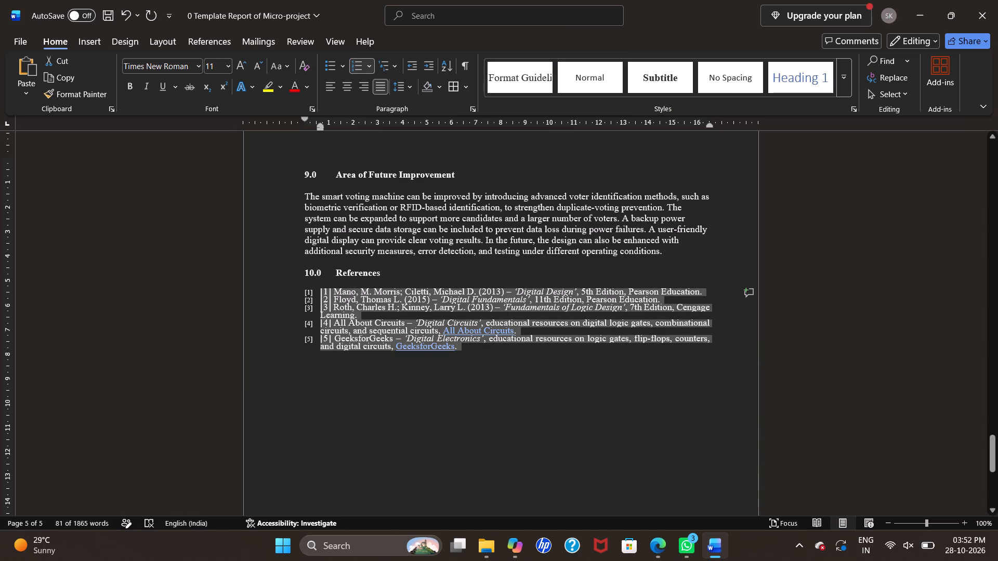
{"action": "left_click", "coordinate": [467, 433]}
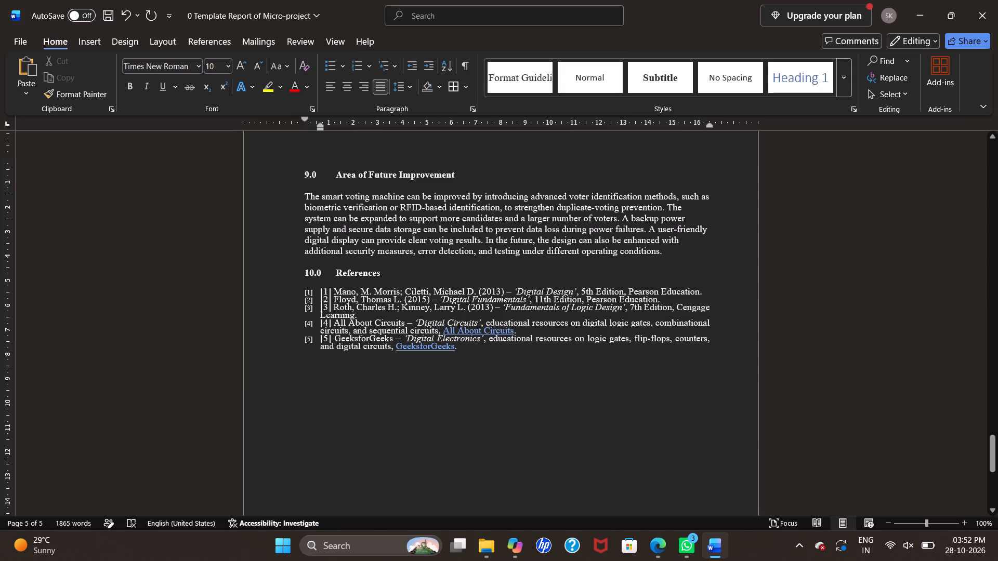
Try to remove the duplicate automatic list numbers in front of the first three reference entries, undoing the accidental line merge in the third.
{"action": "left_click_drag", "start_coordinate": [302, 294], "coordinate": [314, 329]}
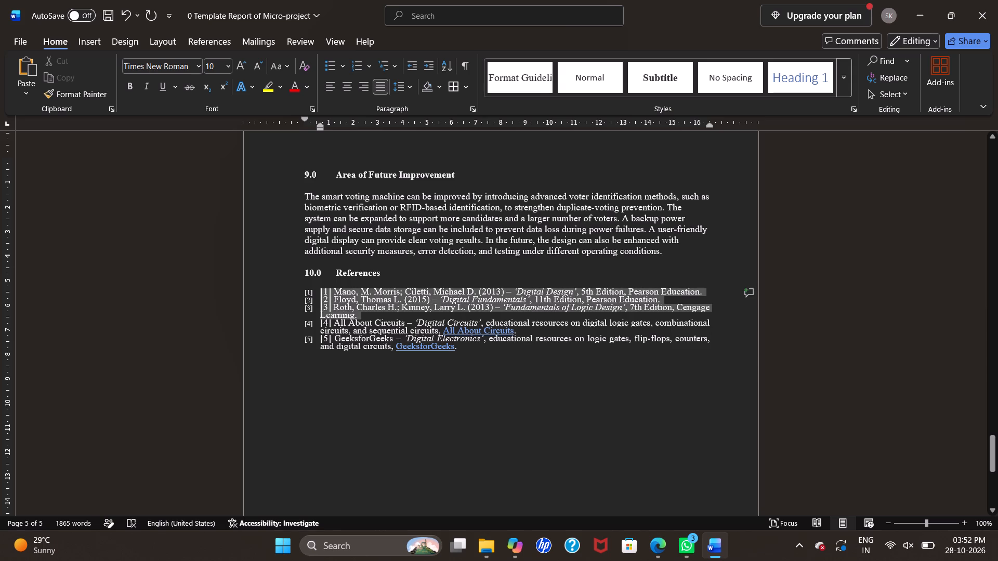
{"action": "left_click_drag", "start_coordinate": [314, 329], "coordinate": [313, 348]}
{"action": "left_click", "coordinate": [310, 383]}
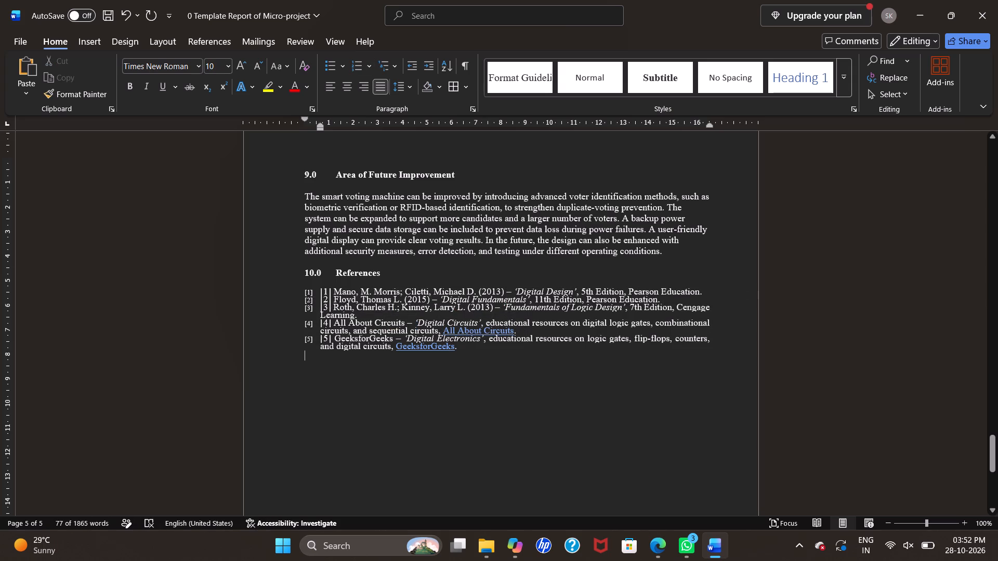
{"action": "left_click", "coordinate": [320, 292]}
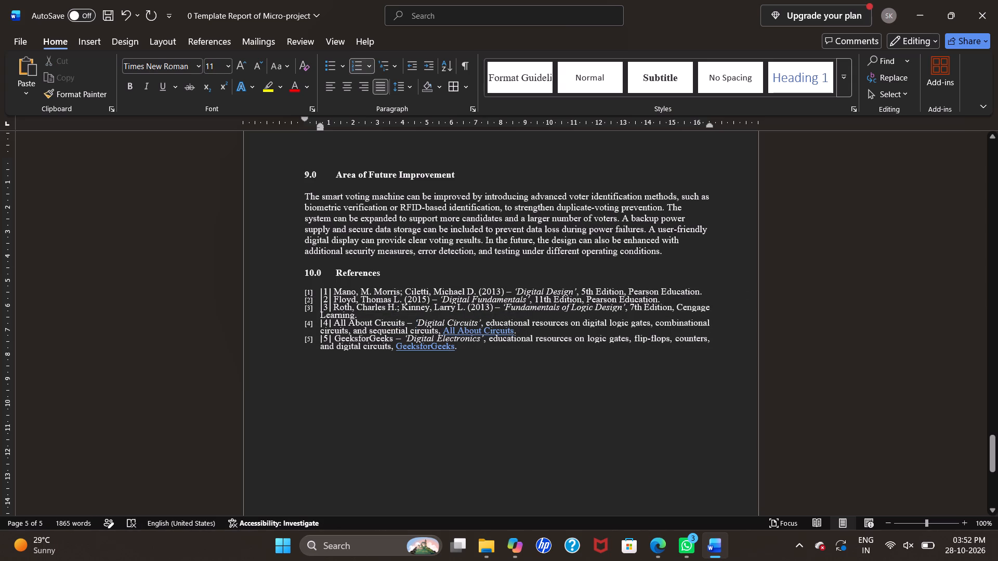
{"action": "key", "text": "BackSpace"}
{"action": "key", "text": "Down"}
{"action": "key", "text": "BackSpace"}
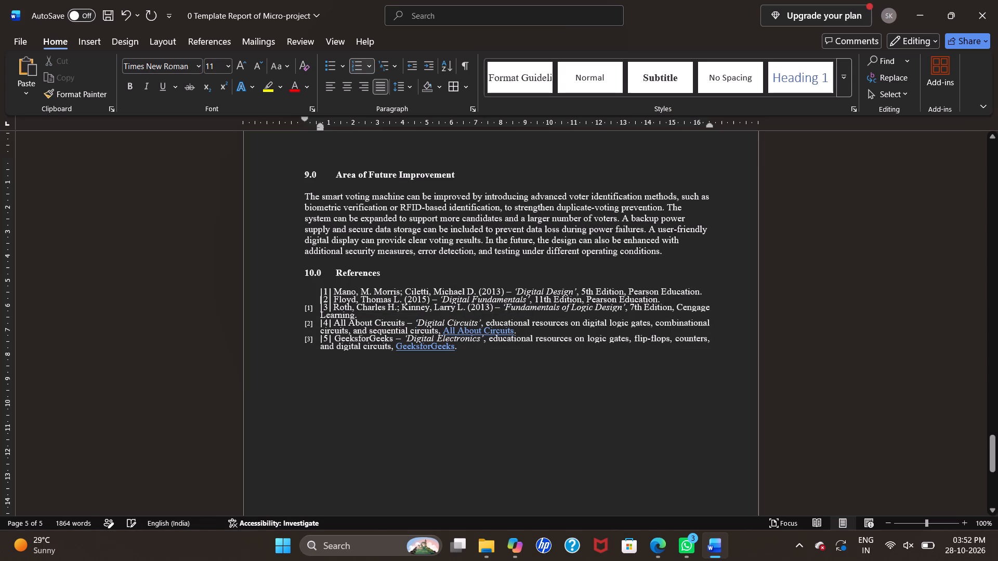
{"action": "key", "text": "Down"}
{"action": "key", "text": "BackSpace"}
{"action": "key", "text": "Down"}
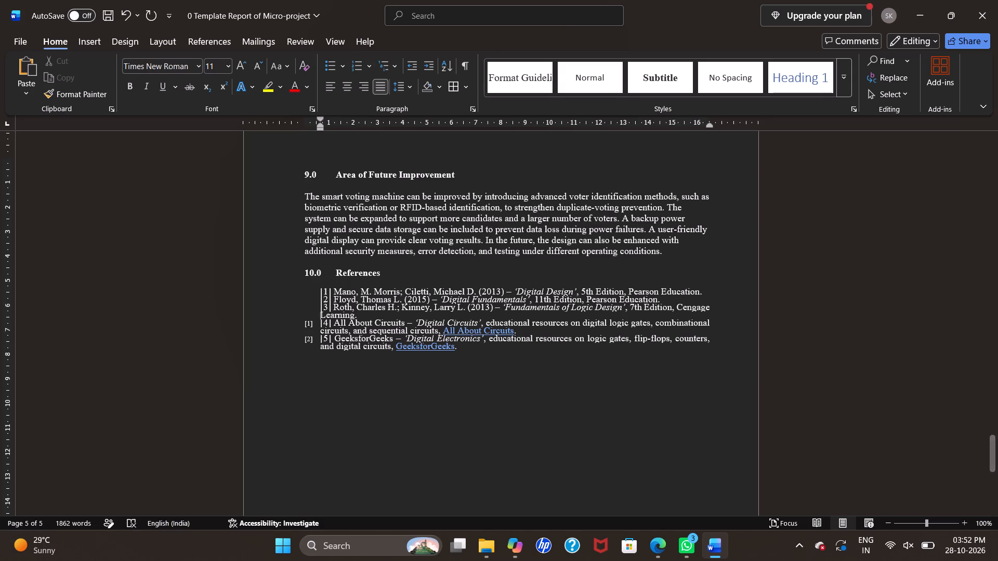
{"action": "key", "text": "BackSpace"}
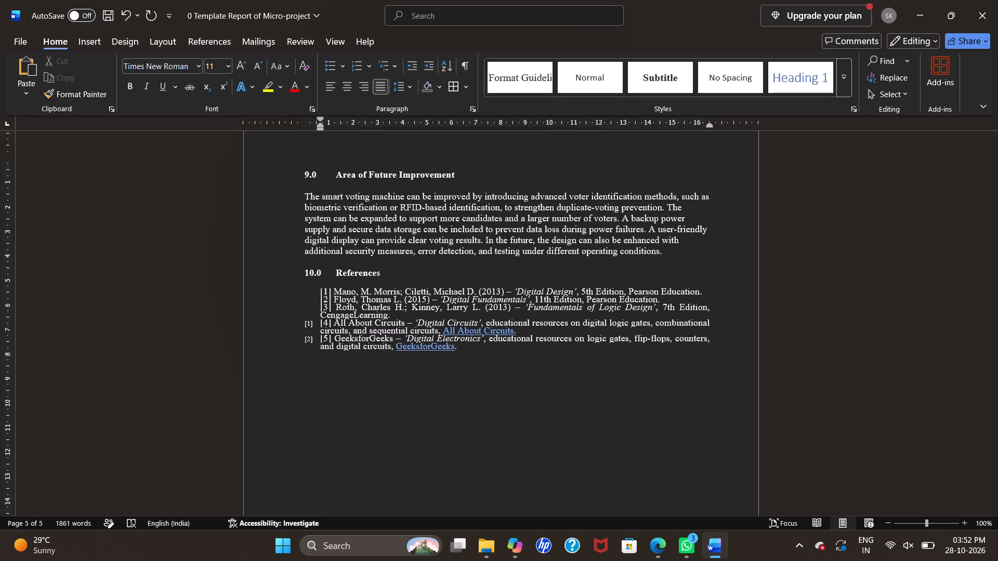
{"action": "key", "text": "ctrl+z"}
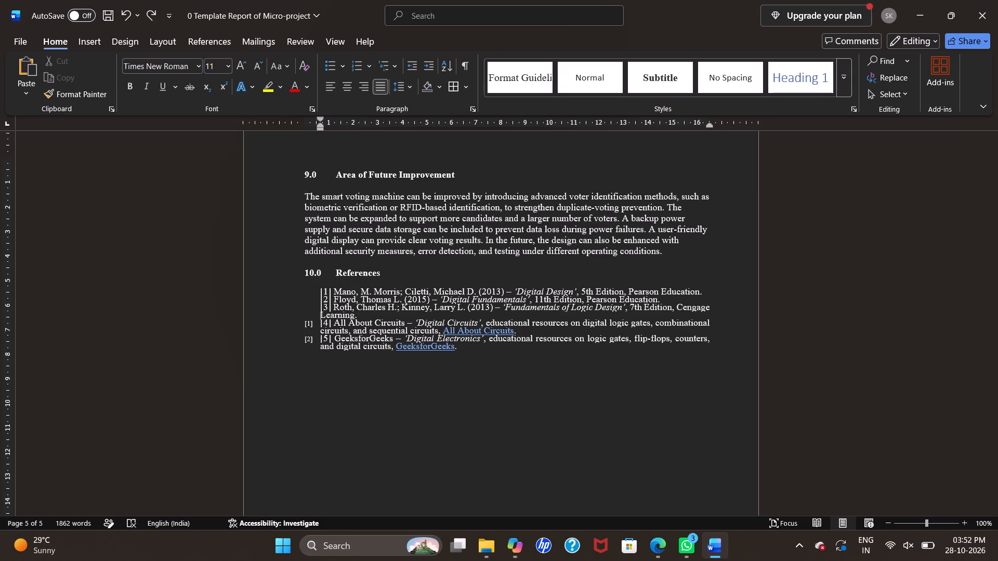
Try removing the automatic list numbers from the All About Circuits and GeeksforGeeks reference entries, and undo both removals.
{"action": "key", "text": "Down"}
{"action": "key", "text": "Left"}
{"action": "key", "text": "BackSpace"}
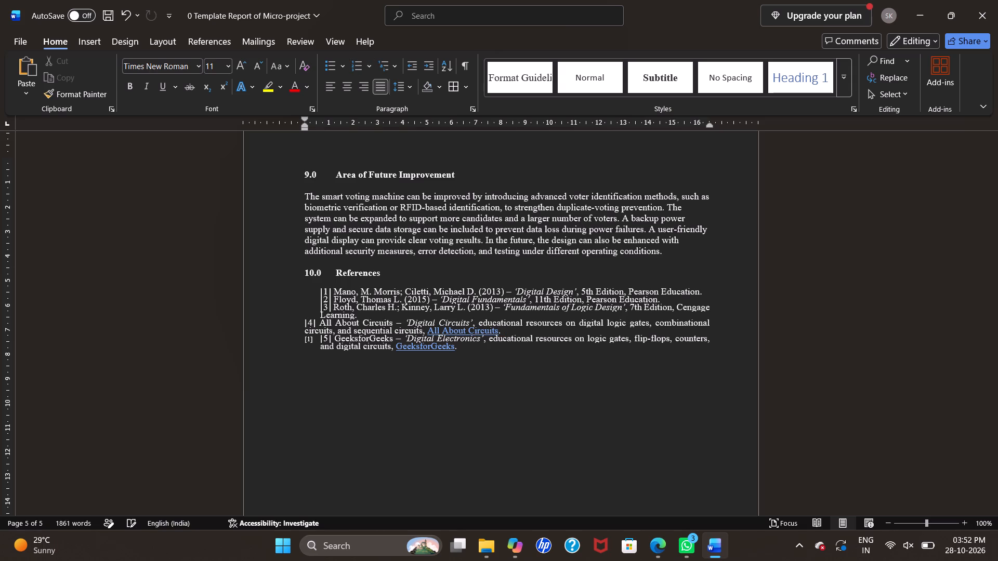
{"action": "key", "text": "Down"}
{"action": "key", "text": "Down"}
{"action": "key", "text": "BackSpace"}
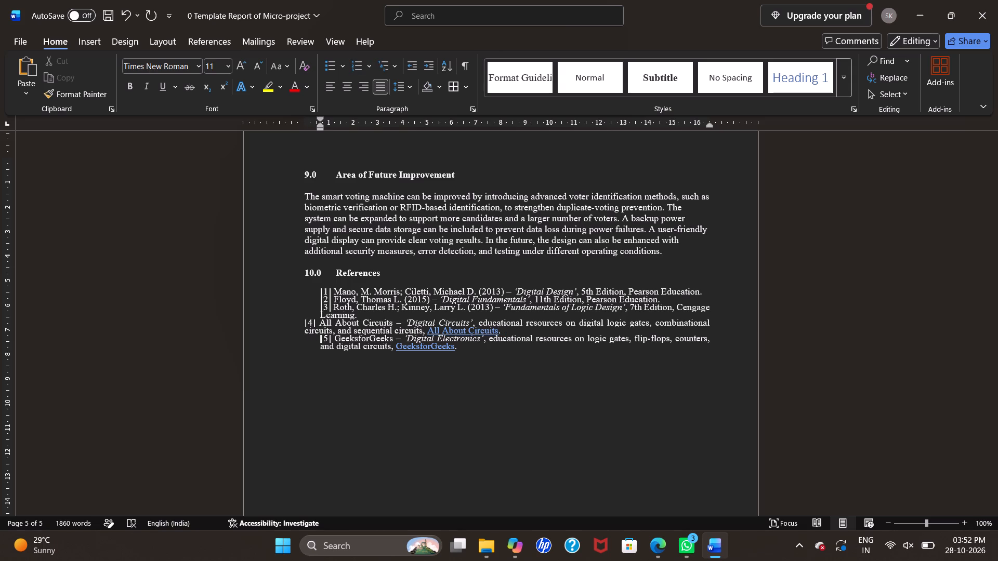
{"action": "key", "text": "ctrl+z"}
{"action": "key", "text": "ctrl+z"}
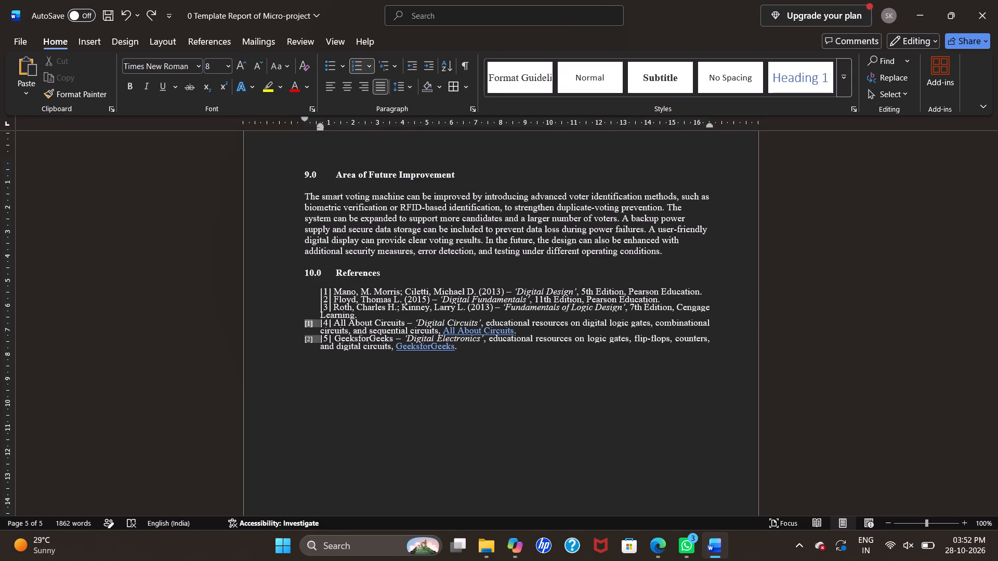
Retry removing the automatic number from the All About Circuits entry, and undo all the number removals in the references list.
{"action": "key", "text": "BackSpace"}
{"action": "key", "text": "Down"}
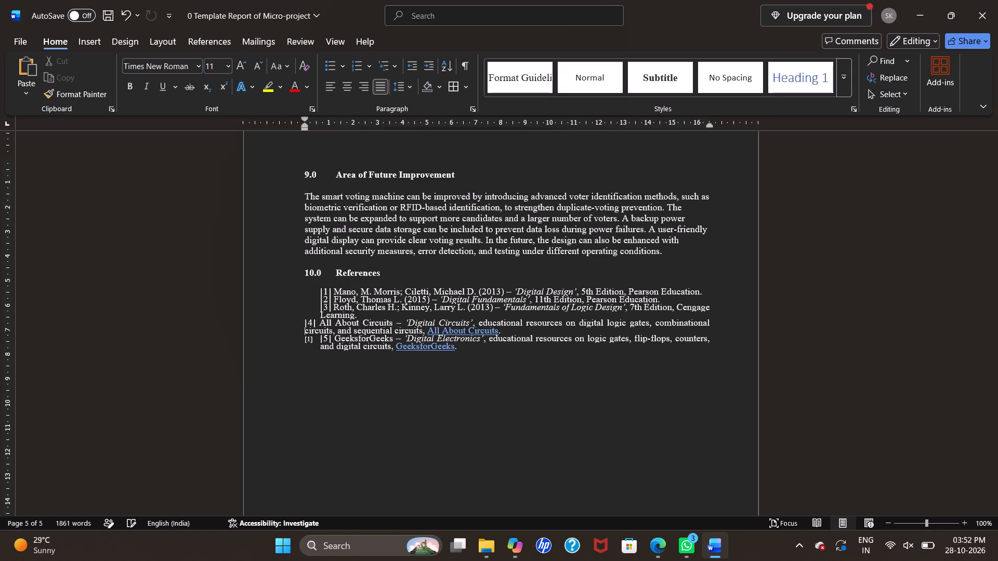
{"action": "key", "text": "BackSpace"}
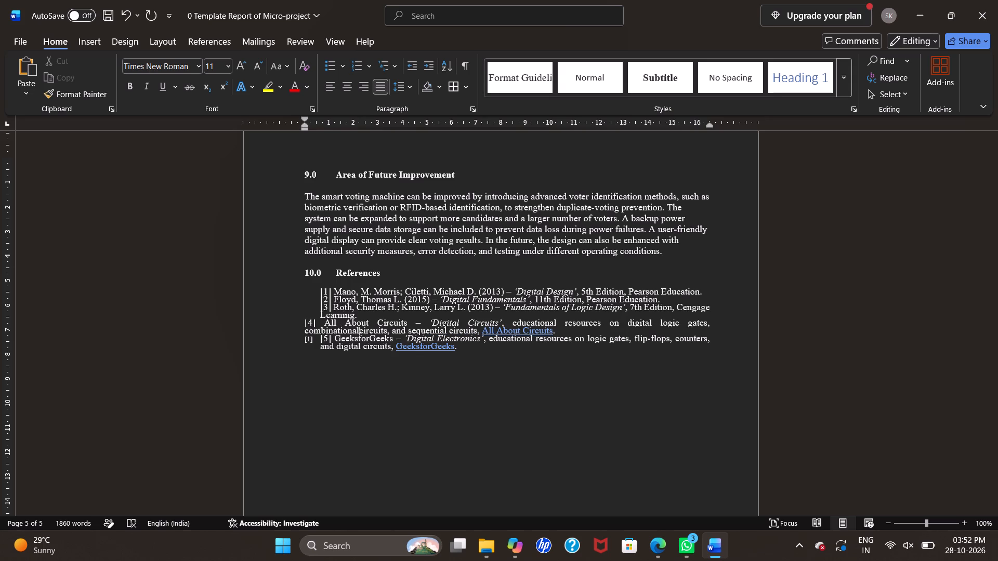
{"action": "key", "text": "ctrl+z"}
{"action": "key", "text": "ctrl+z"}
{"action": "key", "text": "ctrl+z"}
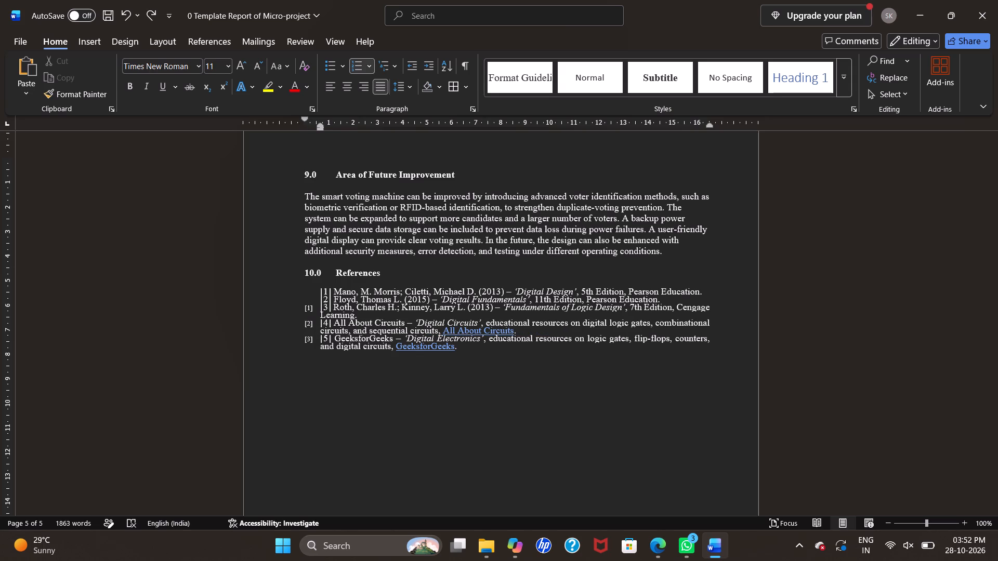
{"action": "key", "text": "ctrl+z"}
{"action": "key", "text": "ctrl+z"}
Select all five reference entries under 10.0 References and open their font size choices.
{"action": "left_click_drag", "start_coordinate": [319, 290], "coordinate": [446, 347]}
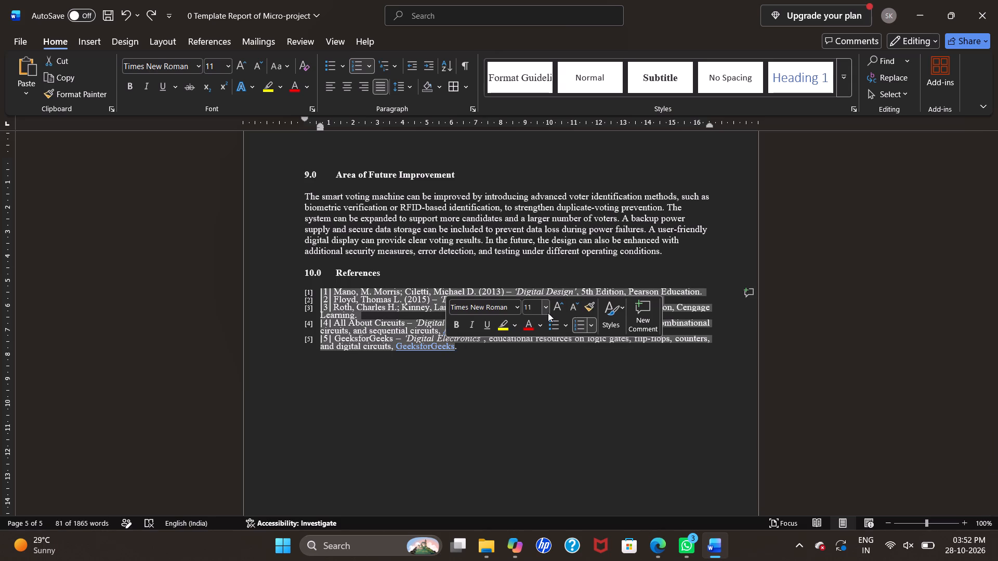
{"action": "left_click", "coordinate": [547, 309]}
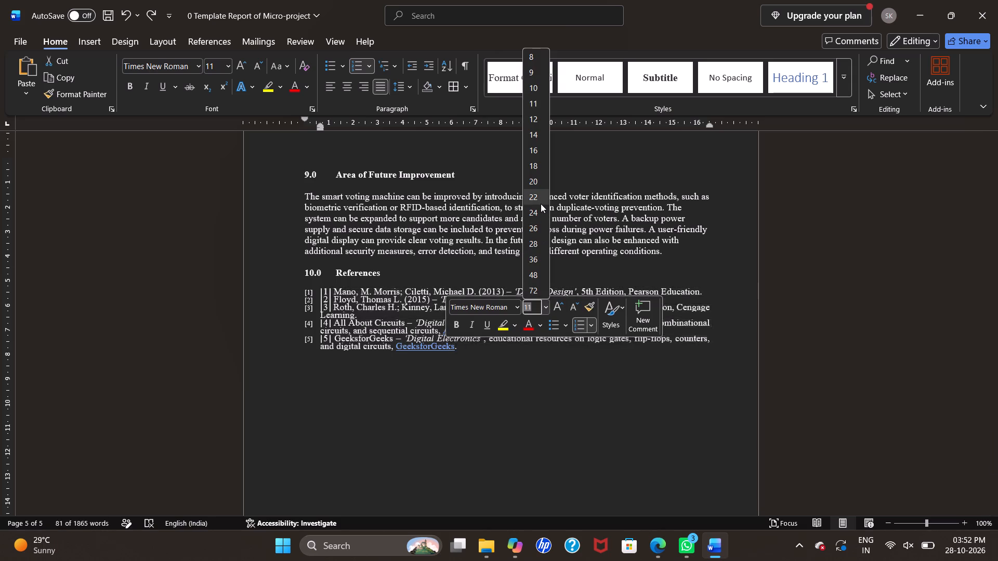
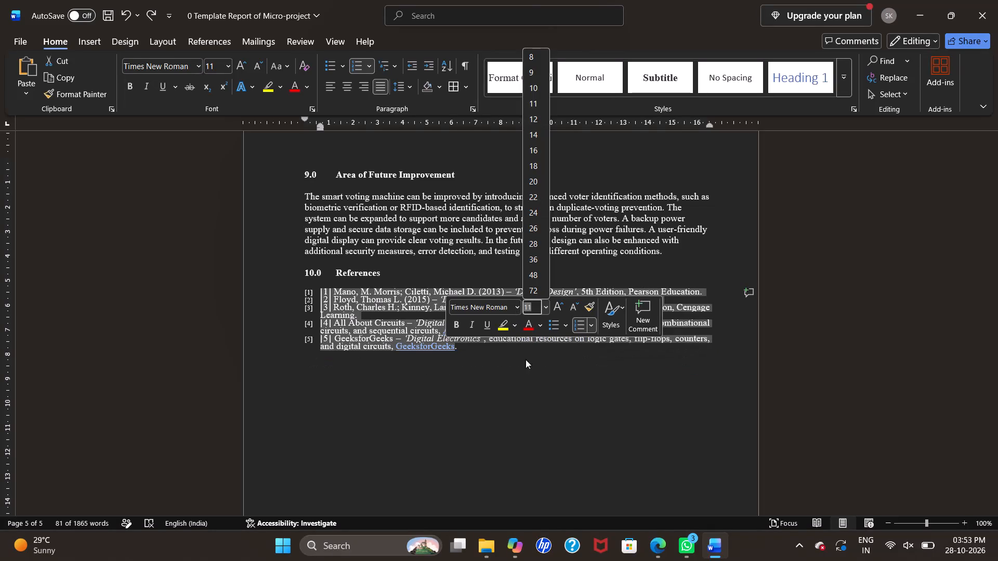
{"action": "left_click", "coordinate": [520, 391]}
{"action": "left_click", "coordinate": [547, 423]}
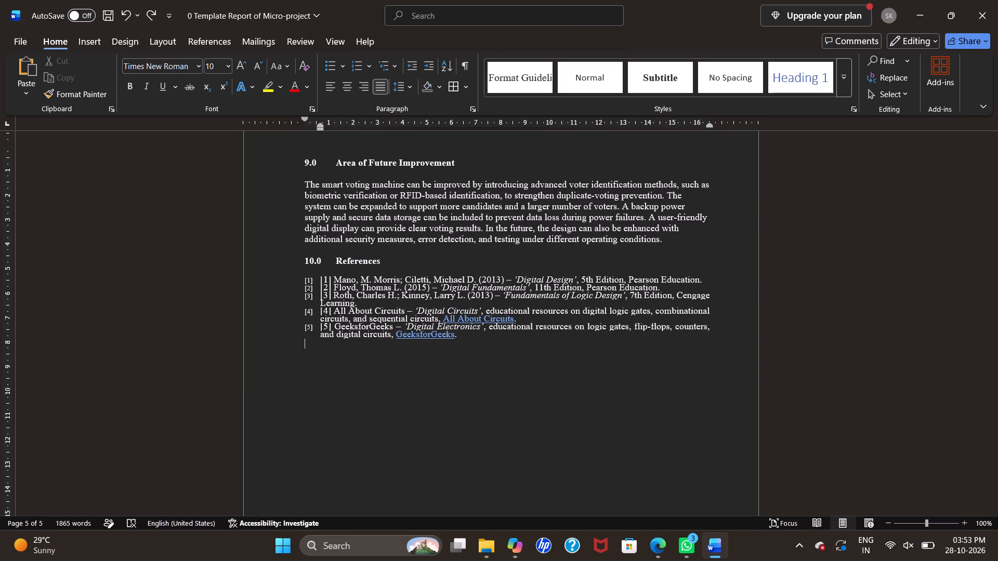
Delete the placeholder line "Copy and paste as in Course Structure" under 2.0 Competency of the Course.
{"action": "scroll", "coordinate": [484, 395], "scroll_direction": "up", "scroll_amount": 6}
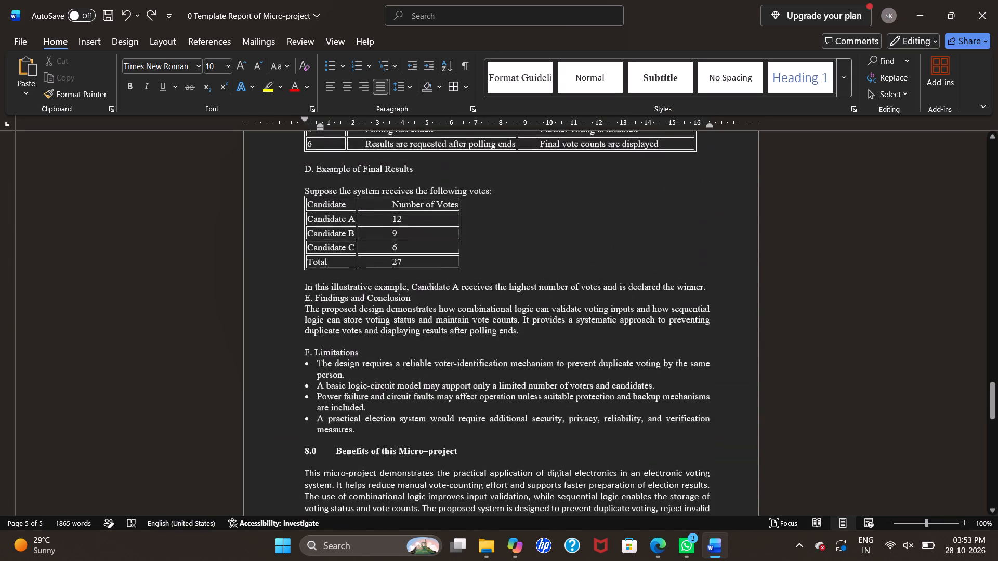
{"action": "scroll", "coordinate": [484, 395], "scroll_direction": "up", "scroll_amount": 7}
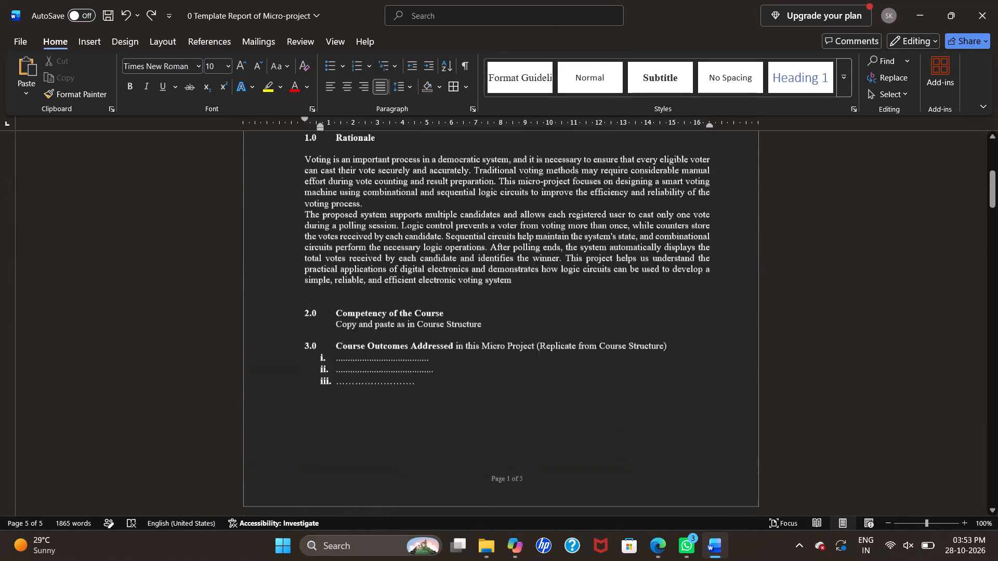
{"action": "scroll", "coordinate": [484, 395], "scroll_direction": "up", "scroll_amount": 1}
{"action": "left_click_drag", "start_coordinate": [483, 413], "coordinate": [410, 408]}
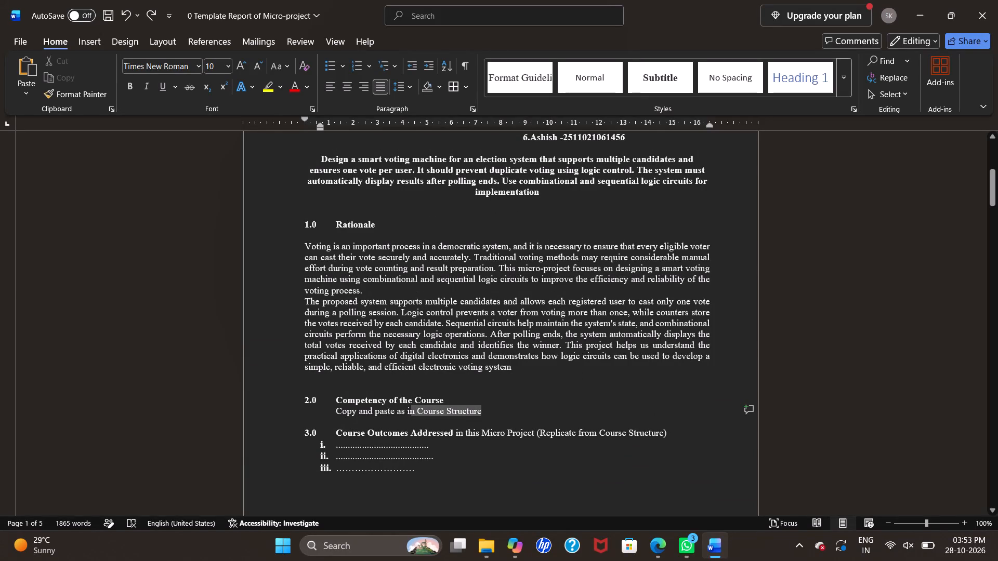
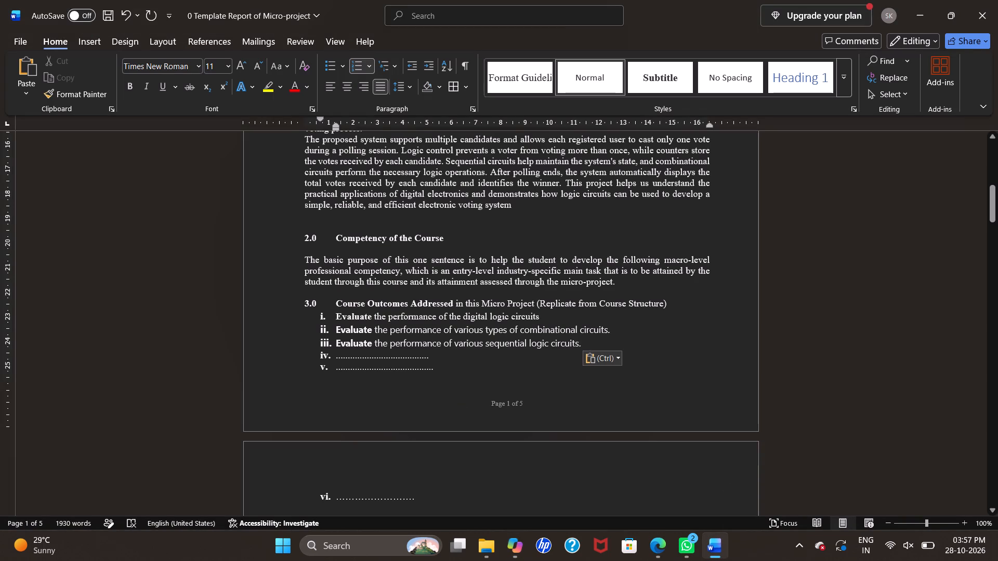
Add the label CO-1 in front of the outcome in item i.
{"action": "left_click", "coordinate": [337, 316]}
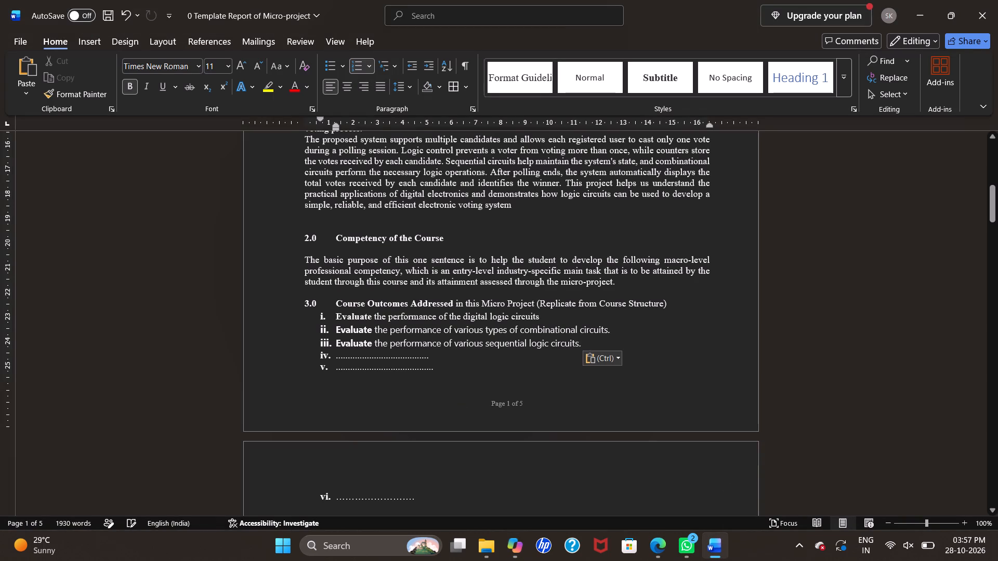
{"action": "type", "text": "CO"}
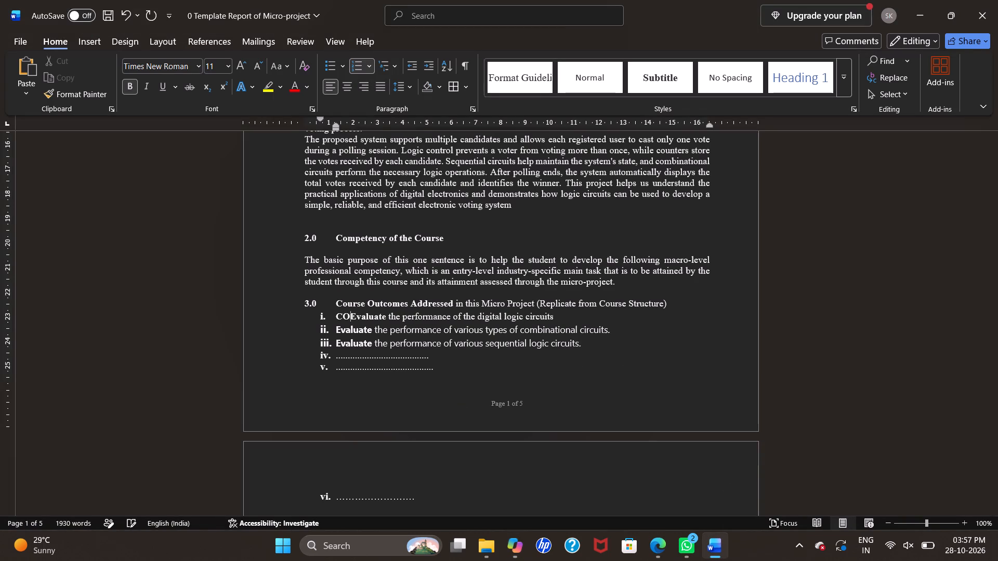
{"action": "type", "text": "-1"}
{"action": "key", "text": "space"}
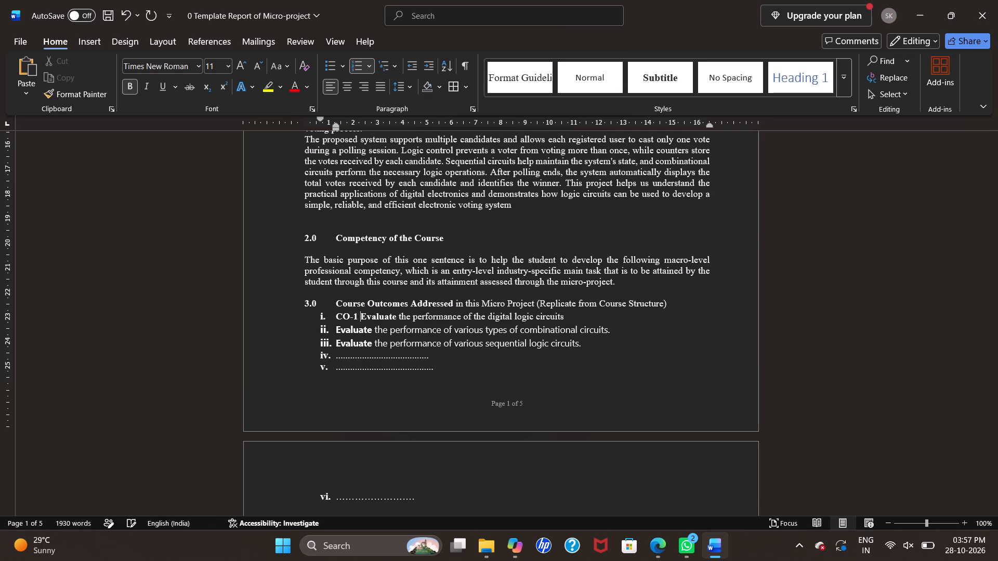
Add the label CO-2 in front of the outcome in item ii.
{"action": "key", "text": "Down"}
{"action": "key", "text": "Left"}
{"action": "key", "text": "Left"}
{"action": "key", "text": "Left"}
{"action": "key", "text": "Left"}
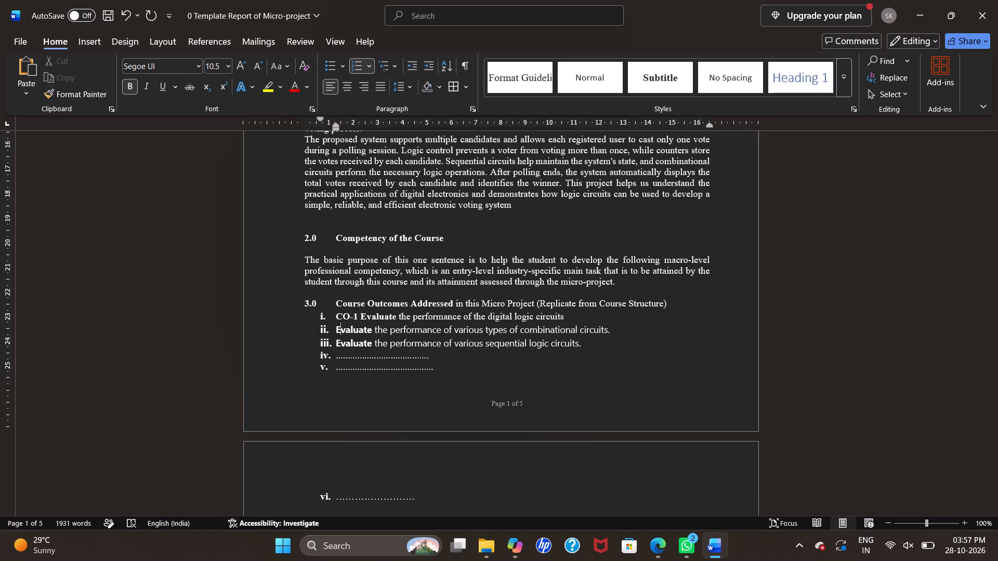
{"action": "key", "text": "Left"}
{"action": "key", "text": "c"}
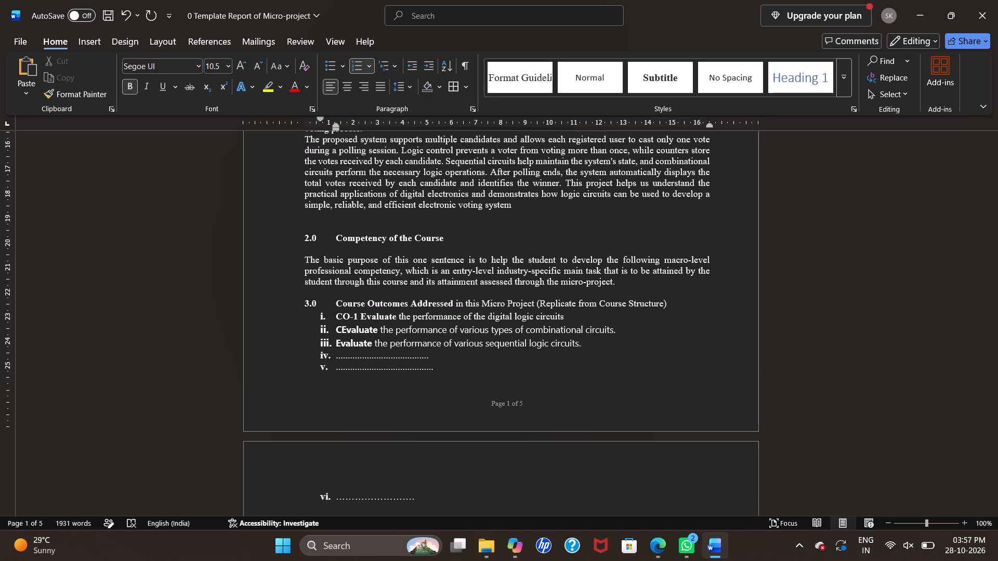
{"action": "key", "text": "o"}
{"action": "key", "text": "minus"}
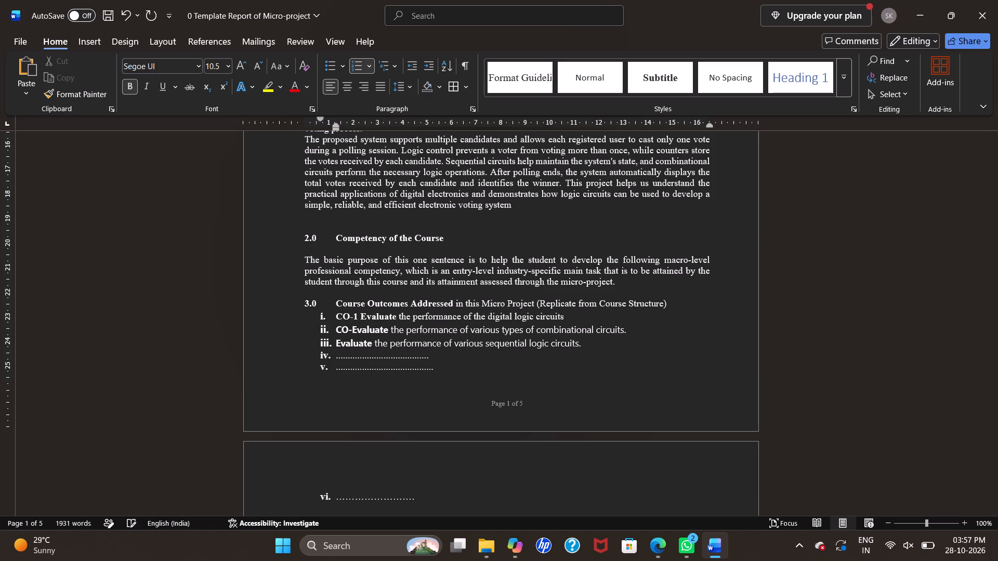
{"action": "type", "text": "2"}
{"action": "key", "text": "space"}
Add the label CO-3 in front of the outcome in item iii.
{"action": "key", "text": "Down"}
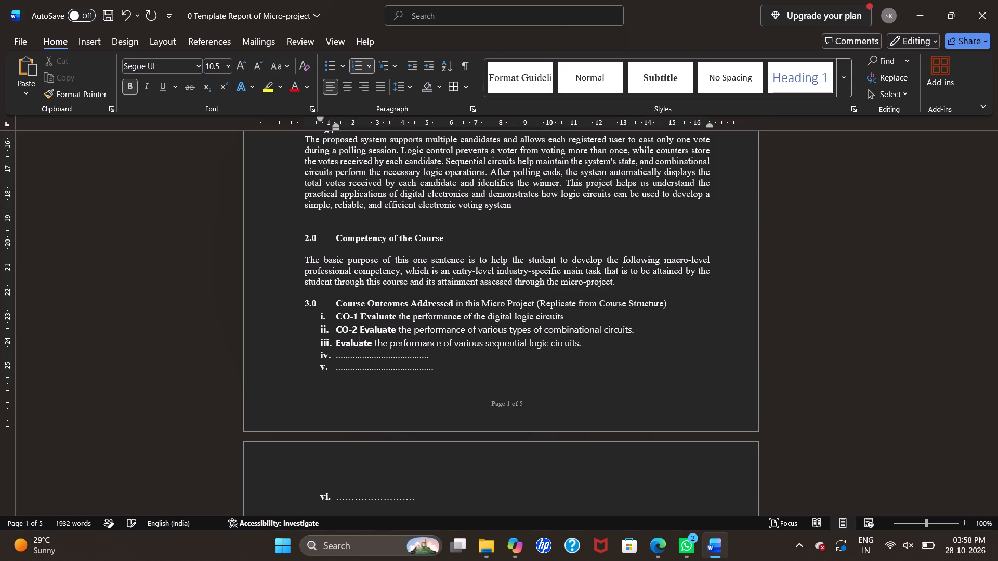
{"action": "key", "text": "Left"}
{"action": "key", "text": "Left"}
{"action": "key", "text": "Left"}
{"action": "key", "text": "Left"}
{"action": "key", "text": "Left"}
{"action": "type", "text": "CO-3"}
{"action": "key", "text": "space"}
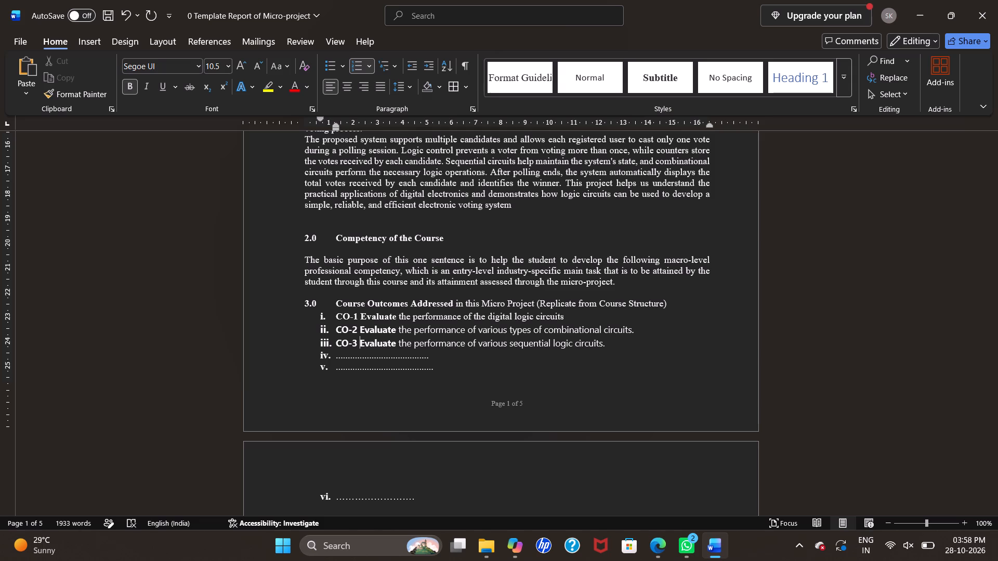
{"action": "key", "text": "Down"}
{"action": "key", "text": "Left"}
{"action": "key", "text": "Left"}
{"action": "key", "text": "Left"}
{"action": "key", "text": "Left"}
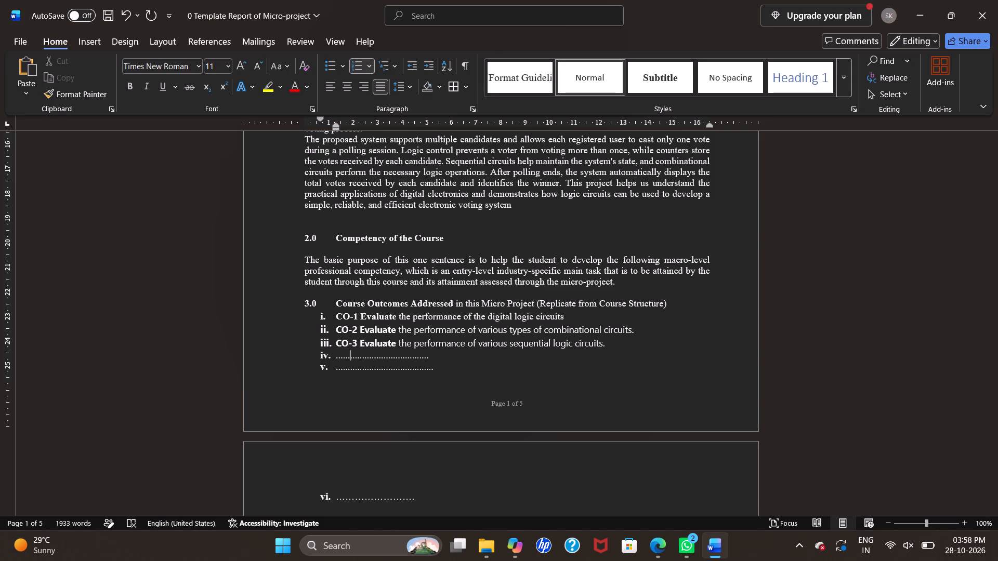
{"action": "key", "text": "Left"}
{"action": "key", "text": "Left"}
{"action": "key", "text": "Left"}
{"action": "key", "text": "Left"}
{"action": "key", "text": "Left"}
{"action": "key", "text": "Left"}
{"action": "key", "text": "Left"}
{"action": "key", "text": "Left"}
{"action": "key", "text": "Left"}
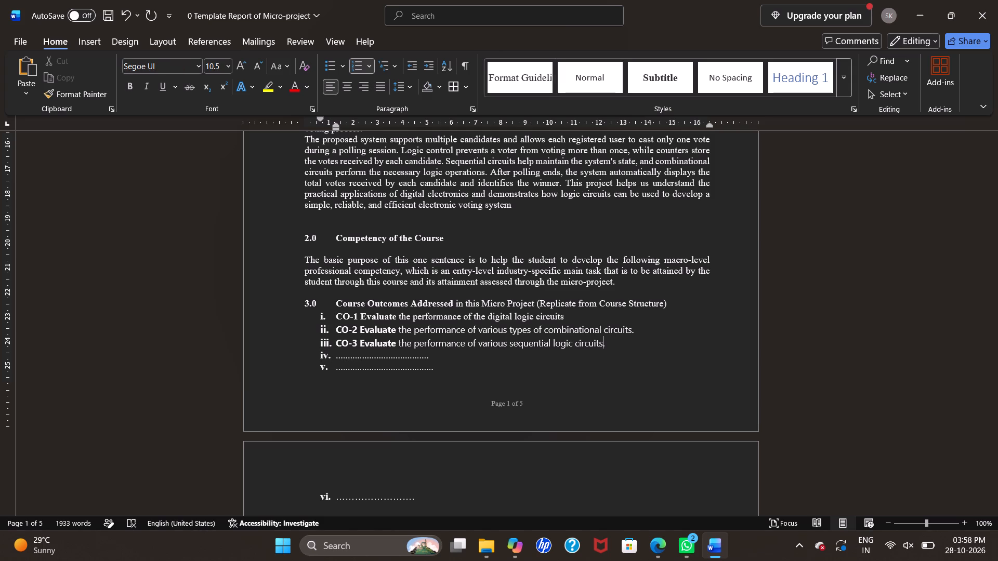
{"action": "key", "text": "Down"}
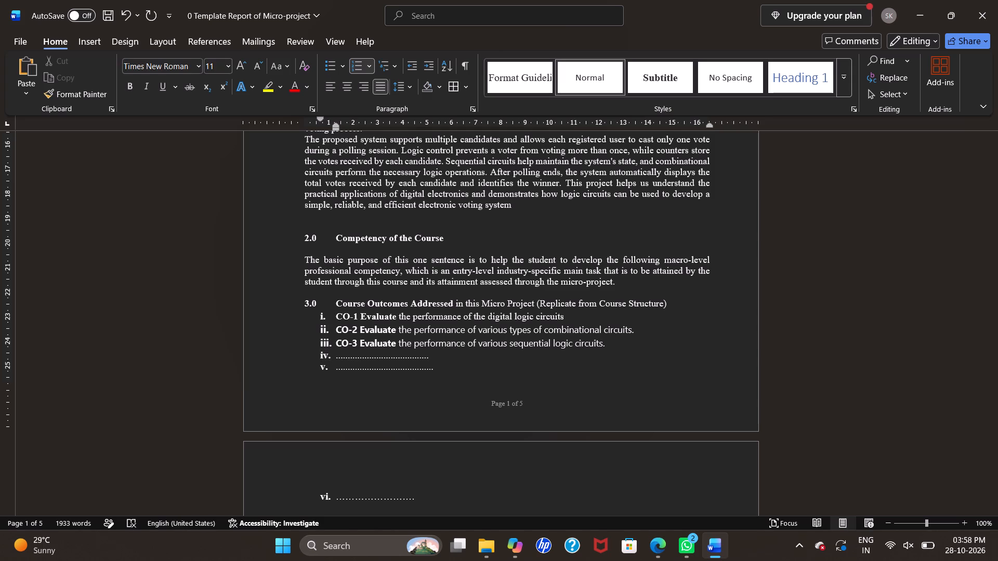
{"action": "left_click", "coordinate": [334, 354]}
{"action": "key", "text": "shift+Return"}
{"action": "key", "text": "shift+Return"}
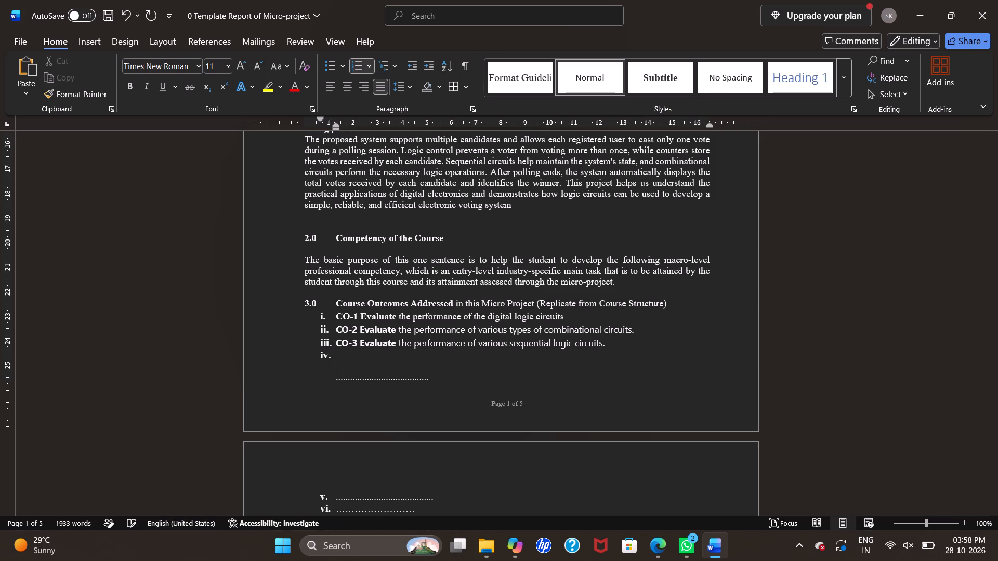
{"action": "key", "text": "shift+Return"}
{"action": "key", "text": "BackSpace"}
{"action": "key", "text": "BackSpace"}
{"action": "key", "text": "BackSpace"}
Remove the dotted placeholder item iv directly below the CO-3 outcome, including its numbering and all its dots.
{"action": "key", "text": "BackSpace"}
{"action": "key", "text": "BackSpace"}
{"action": "key", "text": "BackSpace"}
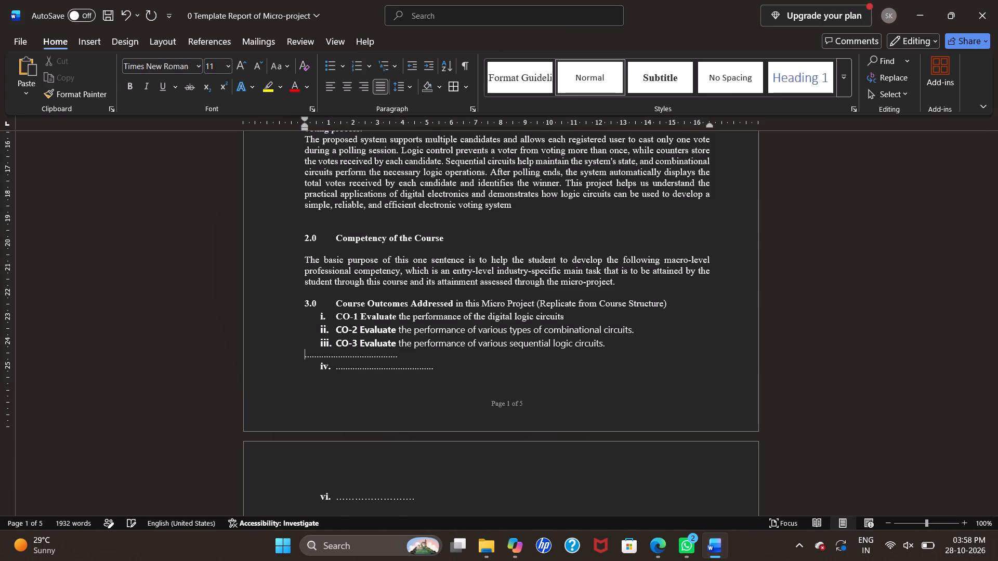
{"action": "key", "text": "BackSpace"}
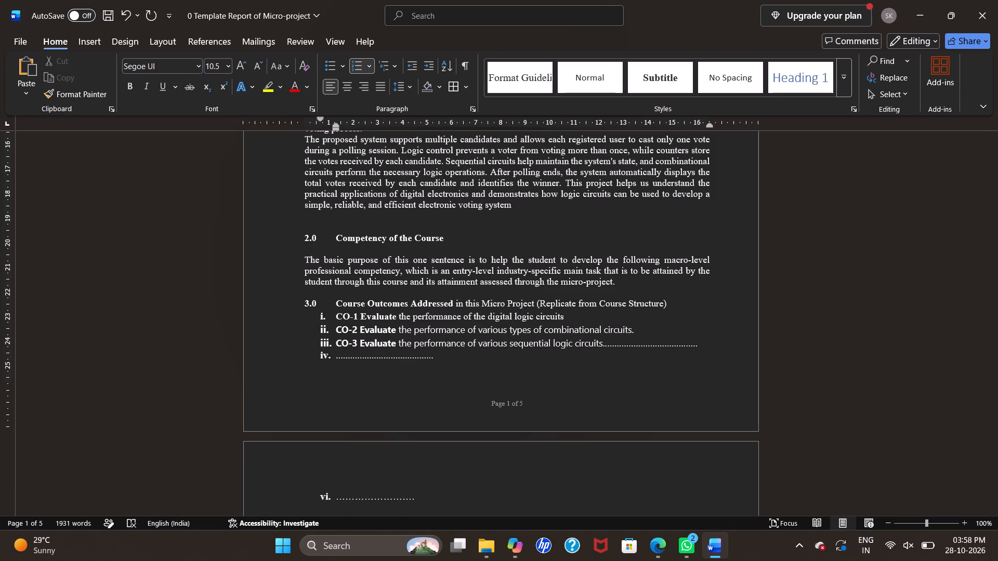
{"action": "key", "text": "shift+Right"}
{"action": "key", "text": "shift+Right"}
{"action": "key", "text": "shift+Right"}
{"action": "key", "text": "shift+Right"}
{"action": "key", "text": "shift+Right"}
{"action": "key", "text": "shift+Right"}
{"action": "key", "text": "shift+Right"}
{"action": "key", "text": "shift+Right"}
{"action": "key", "text": "shift+Right"}
{"action": "key", "text": "shift+Right"}
{"action": "key", "text": "shift+Right"}
{"action": "key", "text": "shift+Right"}
{"action": "key", "text": "shift+Right"}
{"action": "key", "text": "shift+Right"}
{"action": "key", "text": "shift+Right"}
{"action": "key", "text": "shift+Right"}
{"action": "key", "text": "shift+Right"}
{"action": "key", "text": "shift+Right"}
{"action": "key", "text": "shift+Right"}
{"action": "key", "text": "shift+Right"}
{"action": "key", "text": "shift+Right"}
{"action": "key", "text": "shift+Right"}
{"action": "key", "text": "shift+Right"}
{"action": "key", "text": "shift+Right"}
{"action": "key", "text": "shift+Right"}
{"action": "key", "text": "shift+Right"}
{"action": "key", "text": "shift+Right"}
{"action": "key", "text": "shift+Right"}
{"action": "key", "text": "shift+Right"}
{"action": "key", "text": "shift+Right"}
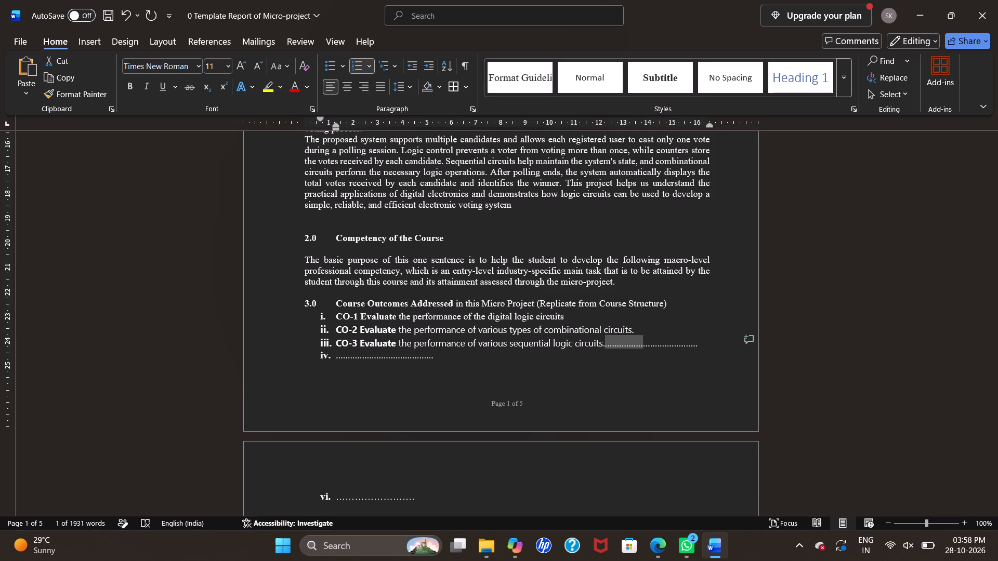
{"action": "key", "text": "shift+Right"}
{"action": "key", "text": "shift+Right"}
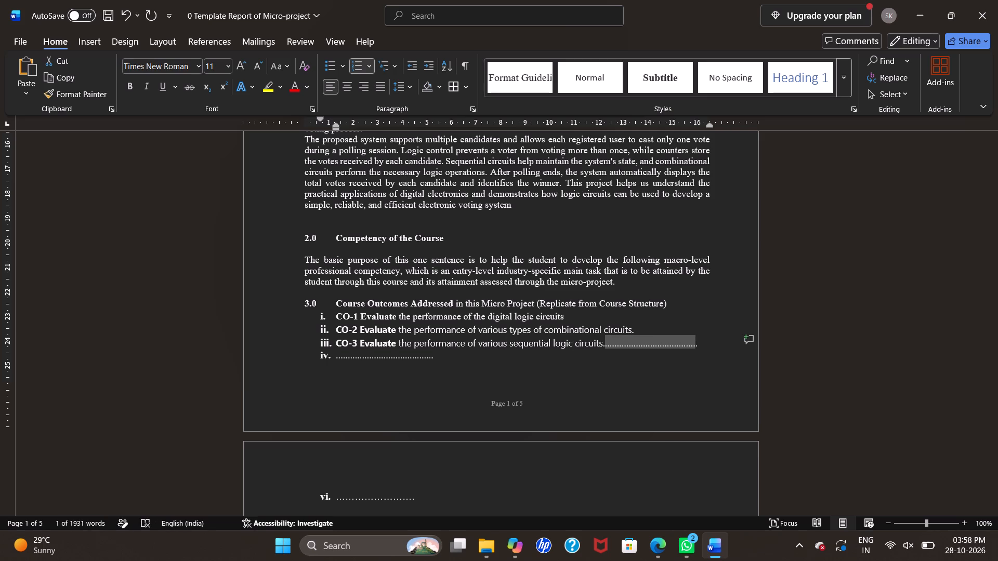
{"action": "key", "text": "BackSpace"}
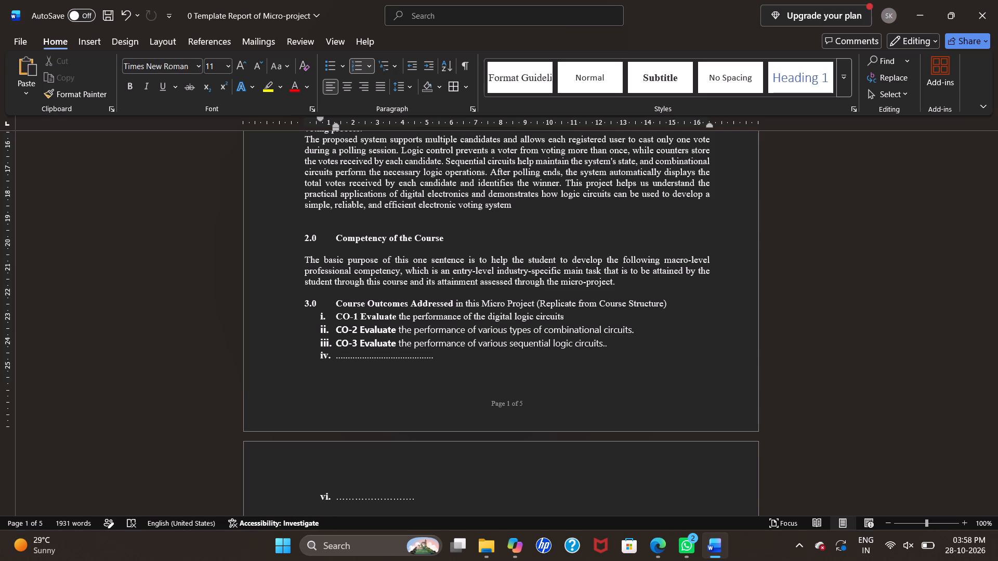
{"action": "key", "text": "shift+Right"}
{"action": "key", "text": "BackSpace"}
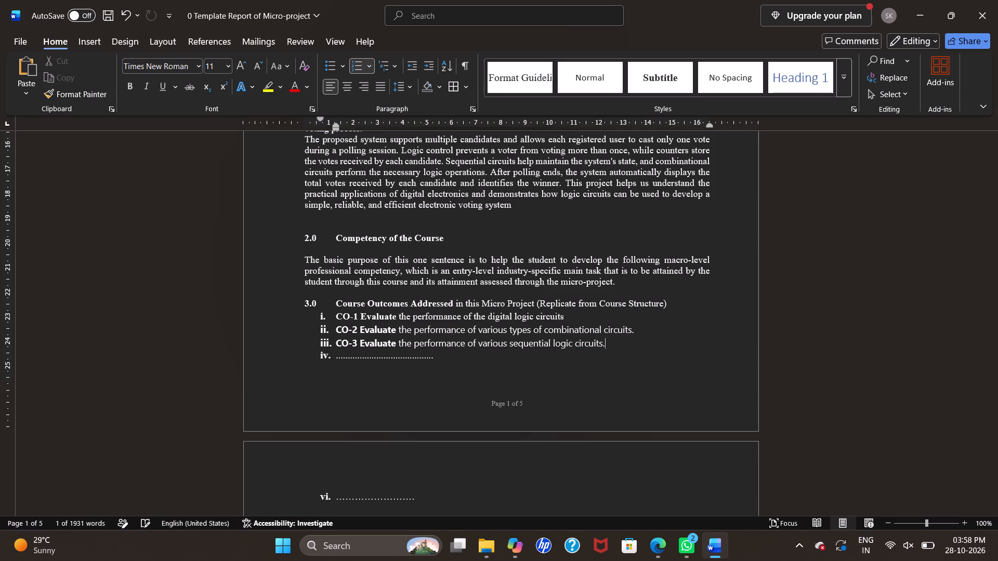
{"action": "key", "text": "BackSpace"}
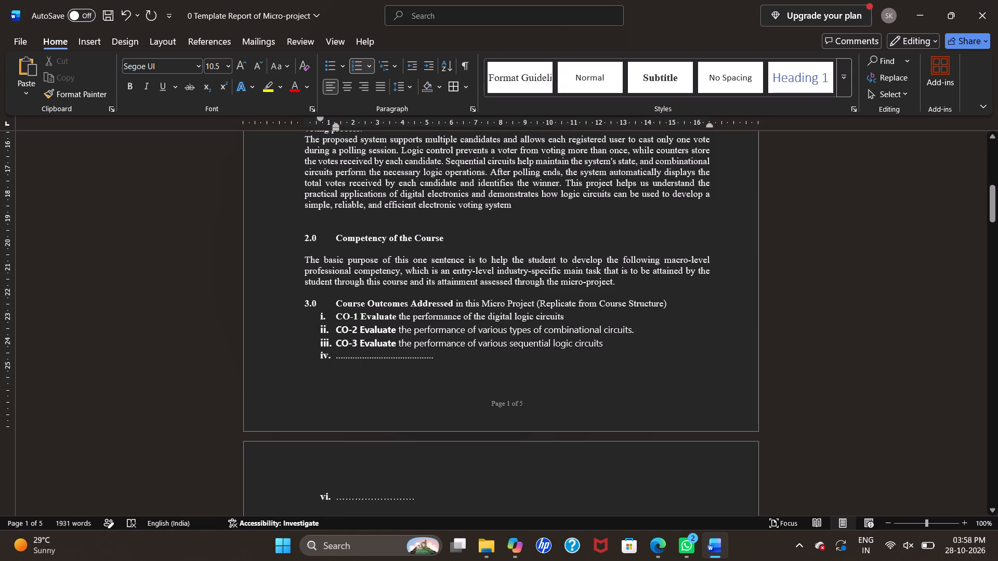
Delete the next dotted placeholder item below CO-3, leaving a single full stop at the end of the CO-3 outcome.
{"action": "left_click_drag", "start_coordinate": [320, 357], "coordinate": [431, 359]}
{"action": "key", "text": "BackSpace"}
{"action": "key", "text": "BackSpace"}
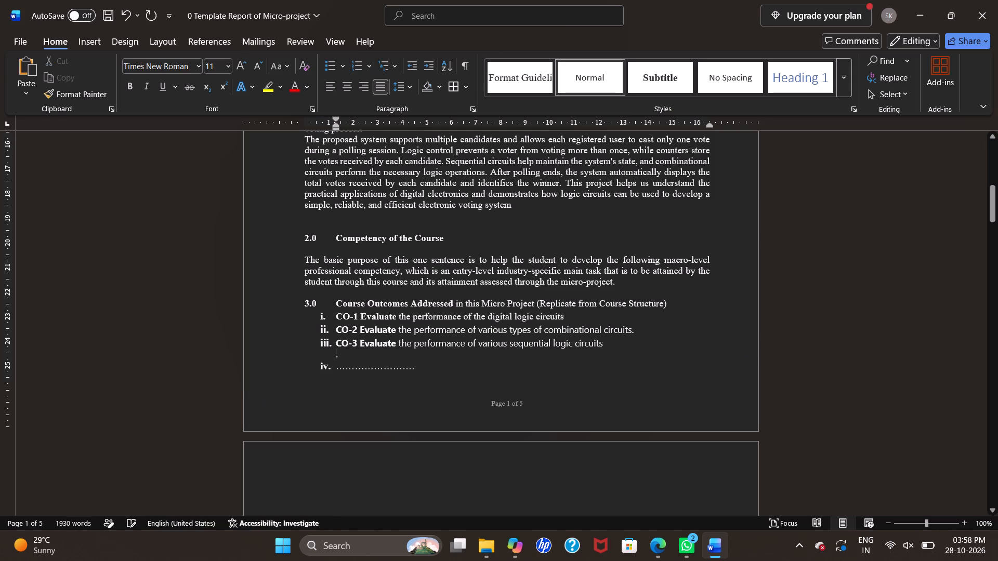
{"action": "key", "text": "BackSpace"}
{"action": "key", "text": "BackSpace"}
{"action": "key", "text": "BackSpace"}
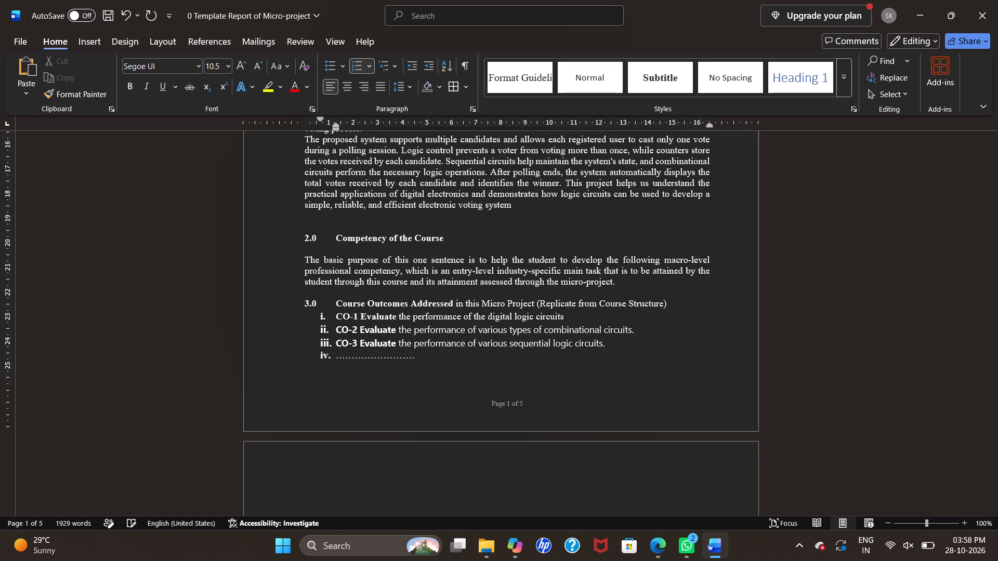
Remove the remaining dotted placeholder item iv below the CO-3 outcome, including its numbering.
{"action": "key", "text": "Down"}
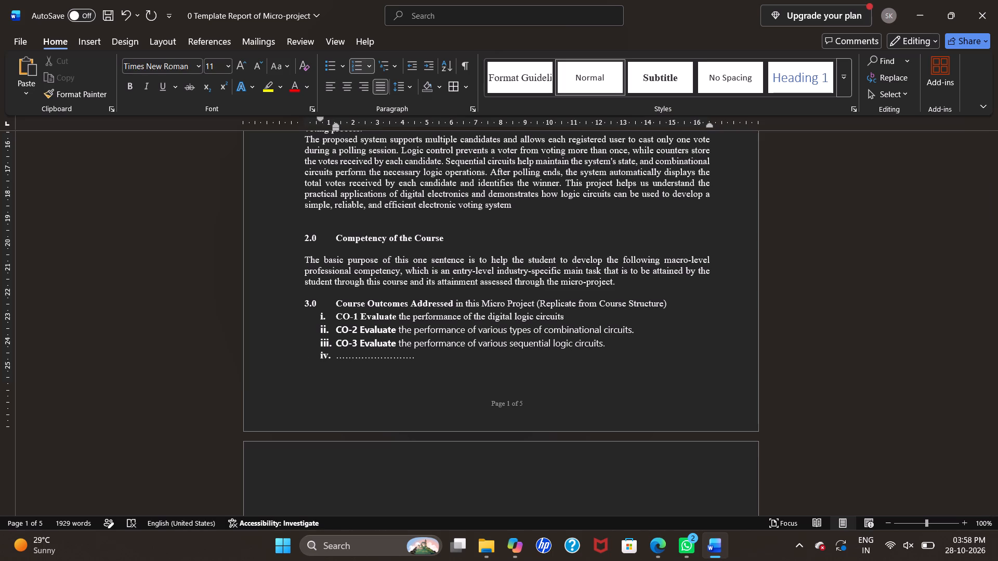
{"action": "key", "text": "shift+Left"}
{"action": "key", "text": "shift+Left"}
{"action": "key", "text": "shift+Left"}
{"action": "key", "text": "shift+Left"}
{"action": "key", "text": "shift+Left"}
{"action": "key", "text": "shift+Left"}
{"action": "key", "text": "shift+Left"}
{"action": "key", "text": "shift+Left"}
{"action": "key", "text": "shift+Left"}
{"action": "key", "text": "shift+Left"}
{"action": "key", "text": "shift+Left"}
{"action": "key", "text": "shift+Left"}
{"action": "key", "text": "shift+Left"}
{"action": "key", "text": "shift+Left"}
{"action": "key", "text": "shift+Left"}
{"action": "key", "text": "shift+Left"}
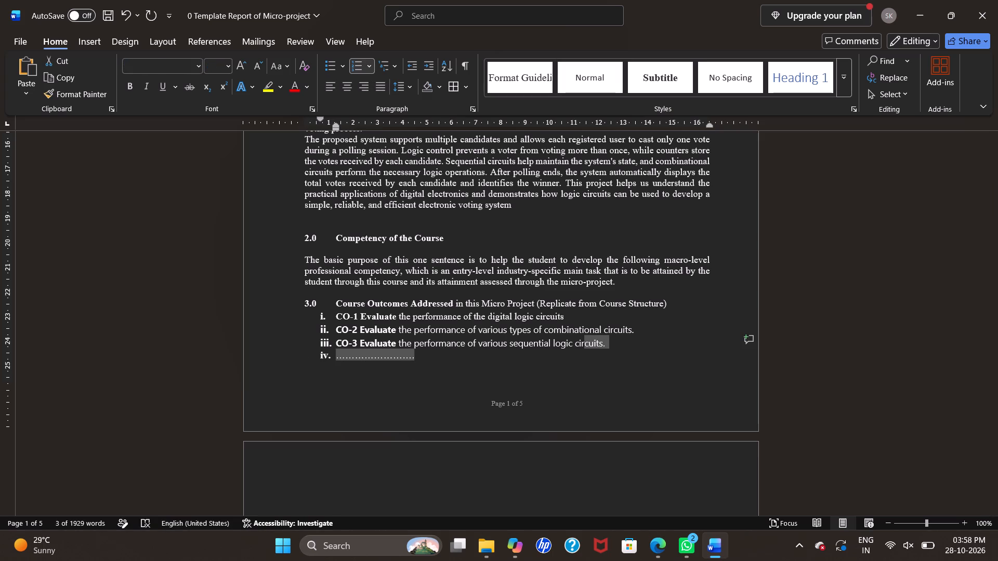
{"action": "key", "text": "shift+Down"}
{"action": "key", "text": "shift+Left"}
{"action": "key", "text": "shift+Left"}
{"action": "key", "text": "shift+Left"}
{"action": "key", "text": "shift+Left"}
{"action": "key", "text": "shift+Left"}
{"action": "key", "text": "shift+Left"}
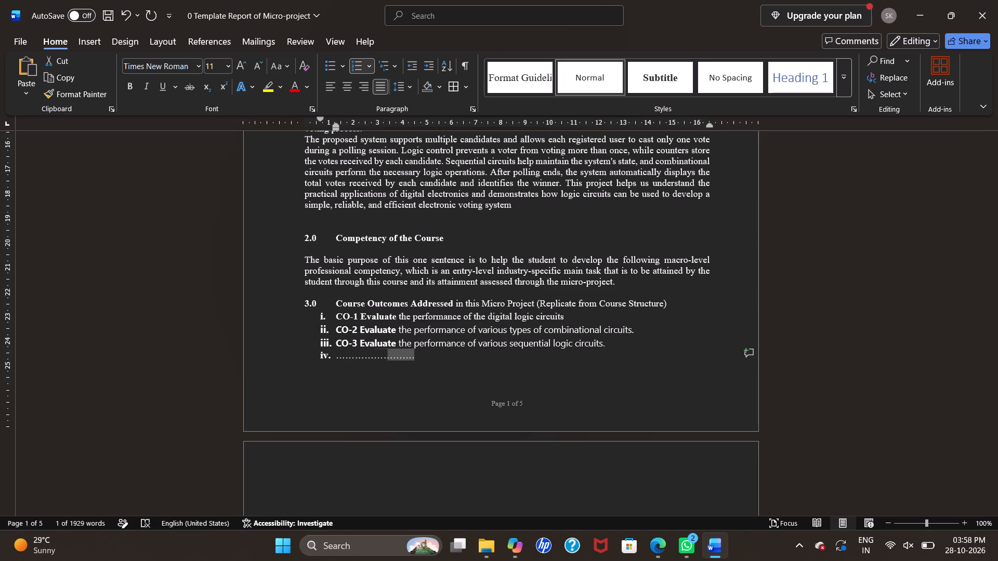
{"action": "key", "text": "shift+Left"}
{"action": "key", "text": "shift+Left"}
{"action": "key", "text": "shift+Left"}
{"action": "key", "text": "BackSpace"}
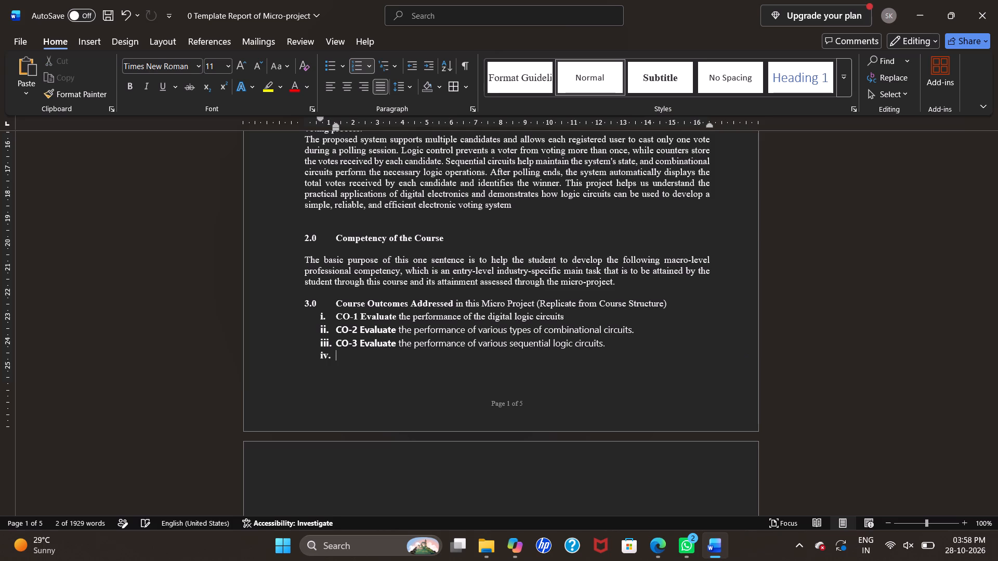
{"action": "key", "text": "BackSpace"}
Delete the note "(Replicate from Course Structure)" from the end of the section 3.0 heading.
{"action": "scroll", "coordinate": [431, 359], "scroll_direction": "down", "scroll_amount": 1}
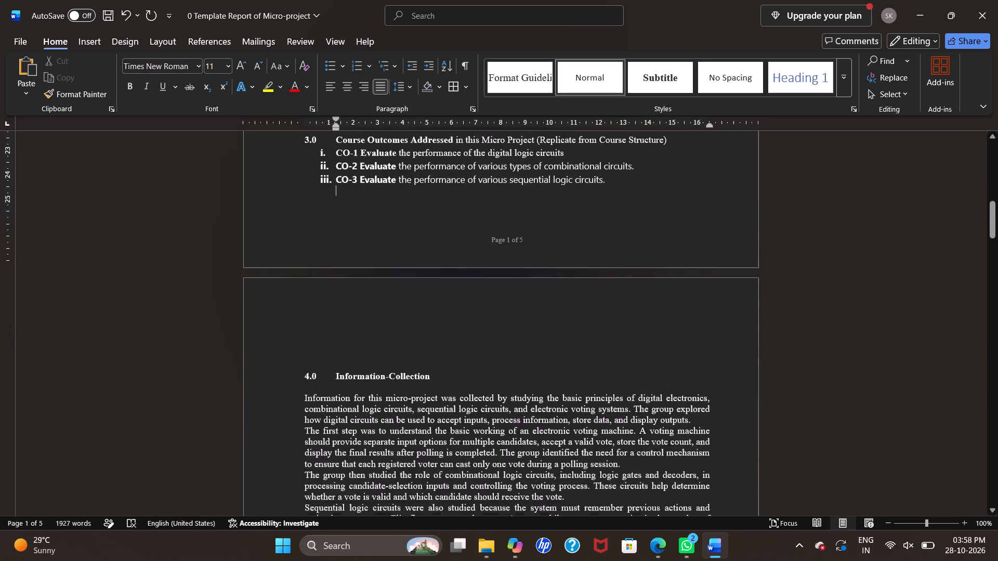
{"action": "scroll", "coordinate": [431, 359], "scroll_direction": "down", "scroll_amount": 1}
{"action": "scroll", "coordinate": [357, 365], "scroll_direction": "up", "scroll_amount": 1}
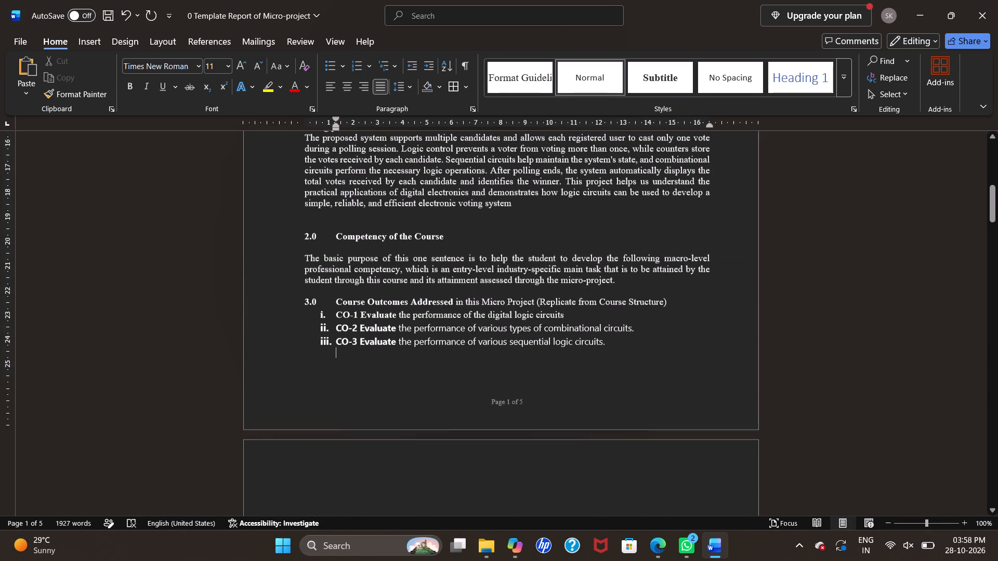
{"action": "left_click", "coordinate": [673, 302]}
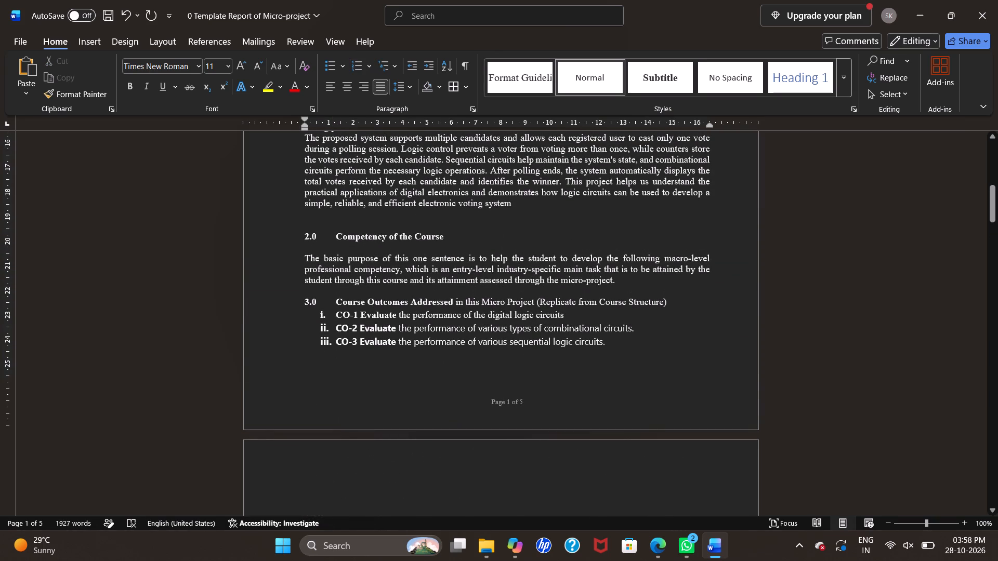
{"action": "key", "text": "shift+Left"}
{"action": "key", "text": "shift+Left"}
{"action": "key", "text": "shift+Left"}
{"action": "key", "text": "shift+Left"}
{"action": "key", "text": "shift+Left"}
{"action": "key", "text": "shift+Left"}
{"action": "key", "text": "shift+Left"}
{"action": "key", "text": "shift+Left"}
{"action": "key", "text": "shift+Left"}
{"action": "key", "text": "shift+Left"}
{"action": "key", "text": "shift+Left"}
{"action": "key", "text": "shift+Left"}
{"action": "key", "text": "shift+Left"}
{"action": "key", "text": "shift+Left"}
{"action": "key", "text": "shift+Left"}
{"action": "key", "text": "shift+Left"}
{"action": "key", "text": "shift+Left"}
{"action": "key", "text": "shift+Left"}
{"action": "key", "text": "shift+Left"}
{"action": "key", "text": "shift+Left"}
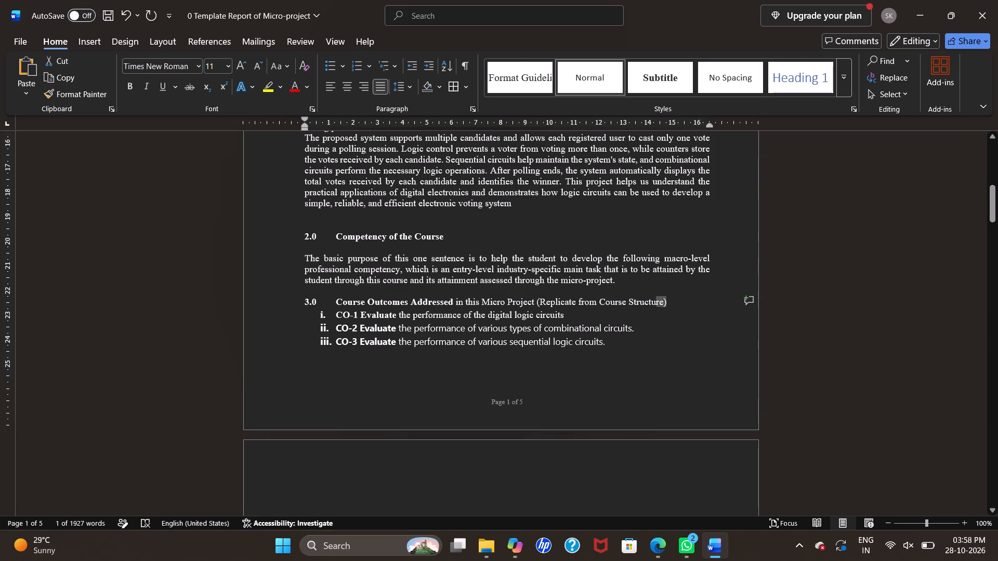
{"action": "key", "text": "shift+Left"}
{"action": "key", "text": "shift+Left"}
{"action": "key", "text": "shift+Left"}
{"action": "key", "text": "shift+Left"}
{"action": "key", "text": "shift+Left"}
{"action": "key", "text": "shift+Left"}
{"action": "key", "text": "shift+Left"}
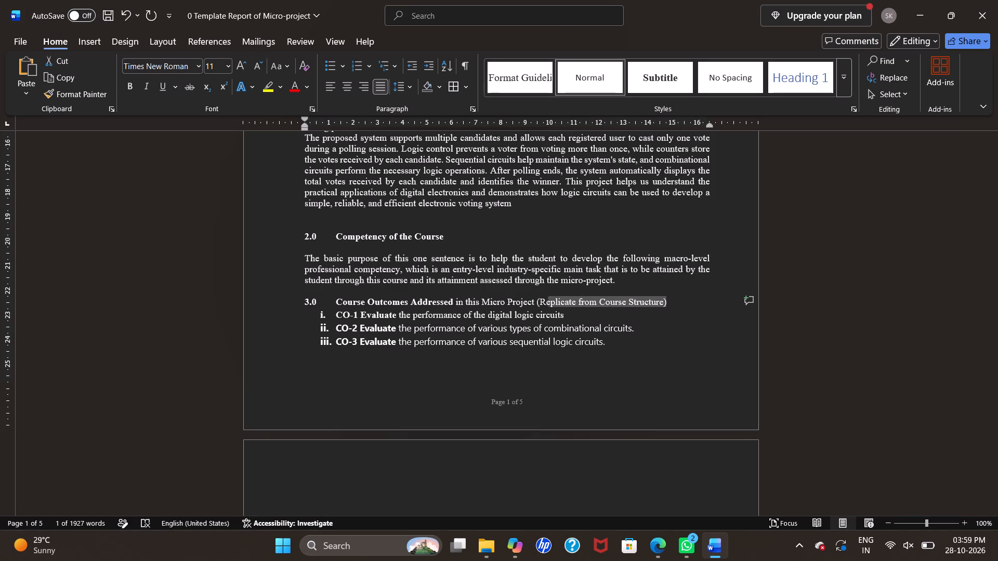
{"action": "key", "text": "shift+Left"}
{"action": "key", "text": "shift+Left"}
{"action": "key", "text": "BackSpace"}
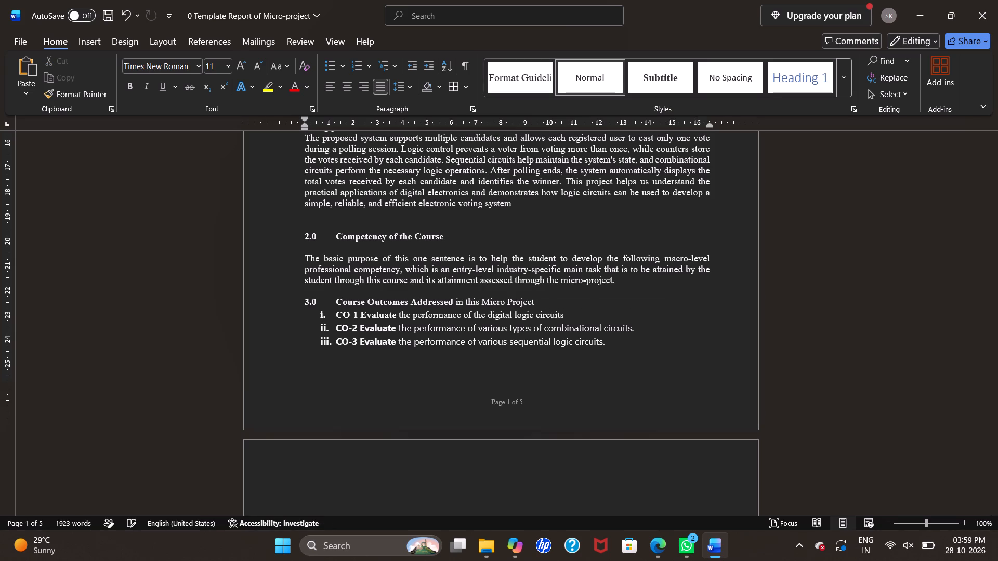
Add a blank line between the section 3.0 heading and the list of course outcomes.
{"action": "key", "text": "Return"}
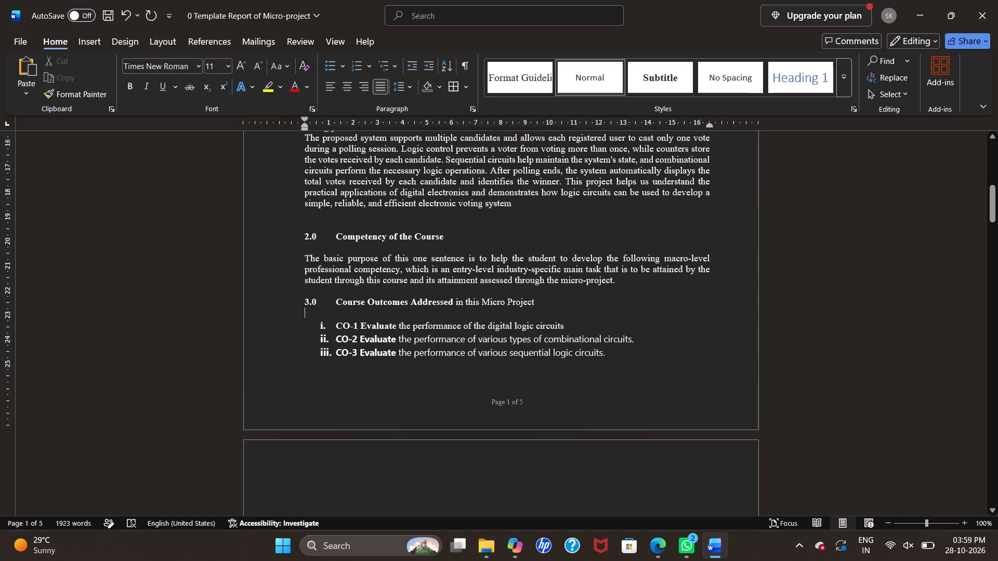
Set the text of the CO-2 and CO-3 outcomes to Times New Roman, size 11.
{"action": "left_click_drag", "start_coordinate": [337, 334], "coordinate": [497, 341]}
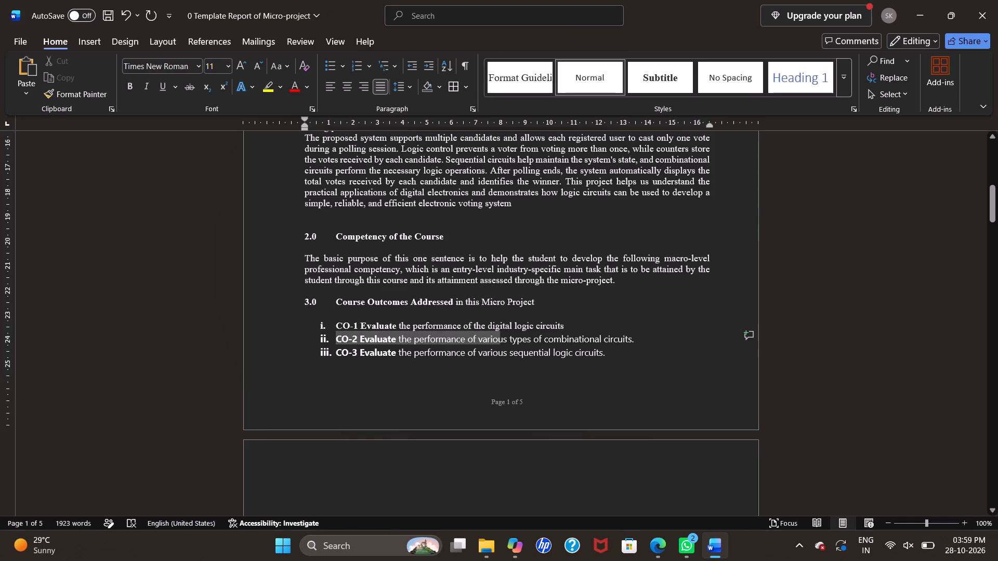
{"action": "left_click_drag", "start_coordinate": [497, 341], "coordinate": [587, 350]}
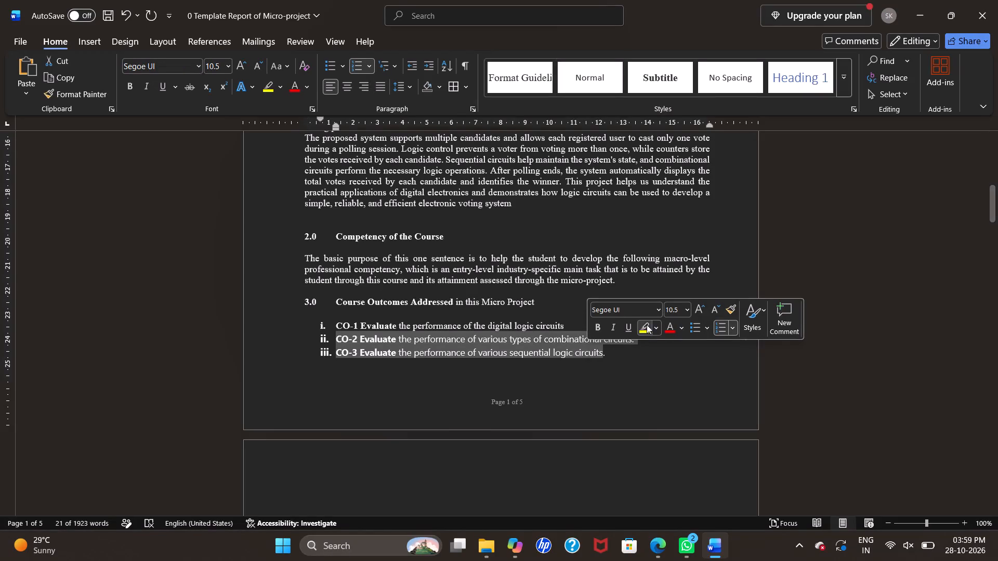
{"action": "left_click", "coordinate": [655, 310]}
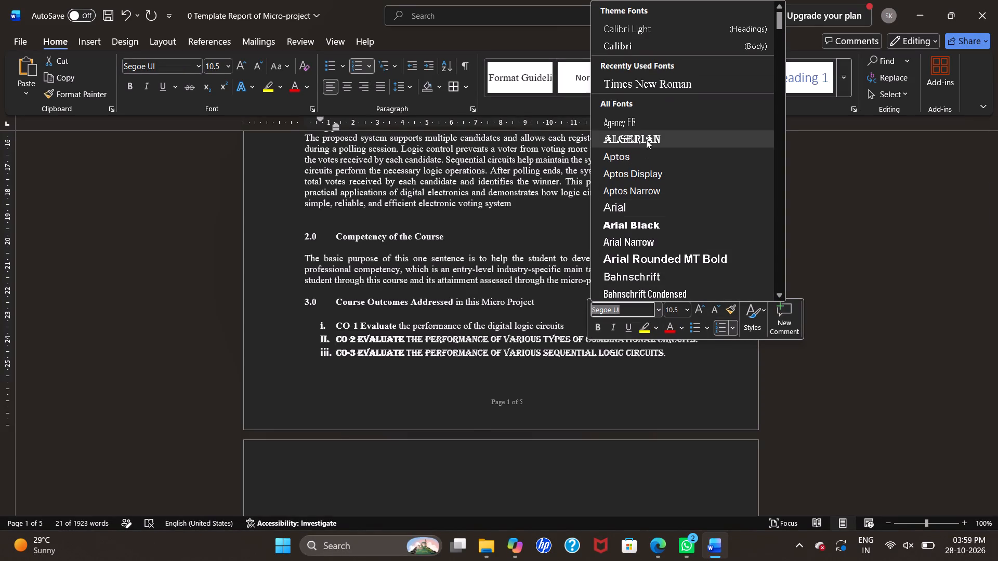
{"action": "left_click", "coordinate": [637, 84]}
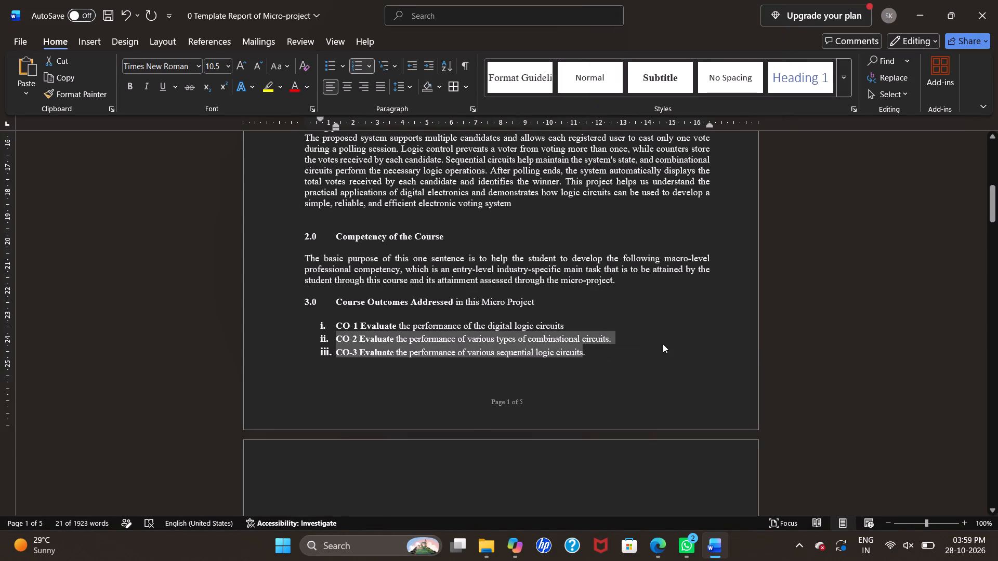
{"action": "left_click", "coordinate": [225, 62]}
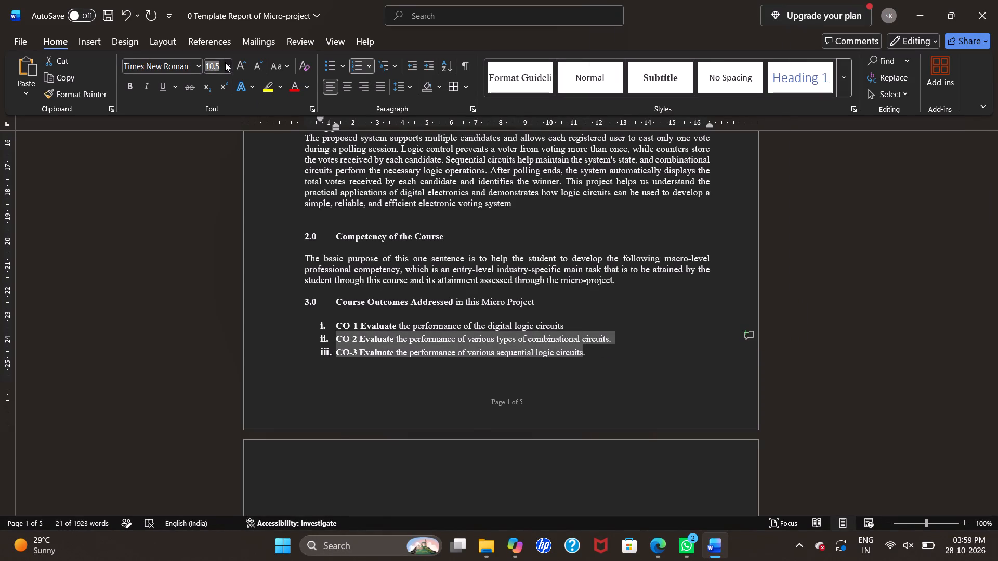
{"action": "left_click", "coordinate": [212, 129]}
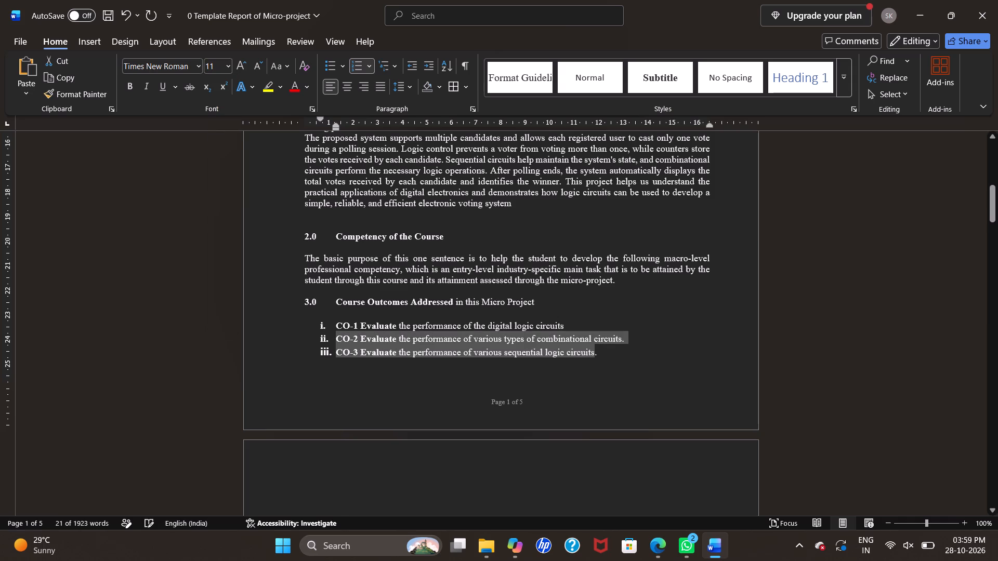
{"action": "left_click", "coordinate": [395, 378]}
Delete the template instructions under the Micro–Project Report Format title, from "Template for Micro–project Report" through "stated COs and Competency)".
{"action": "scroll", "coordinate": [413, 379], "scroll_direction": "down", "scroll_amount": 1}
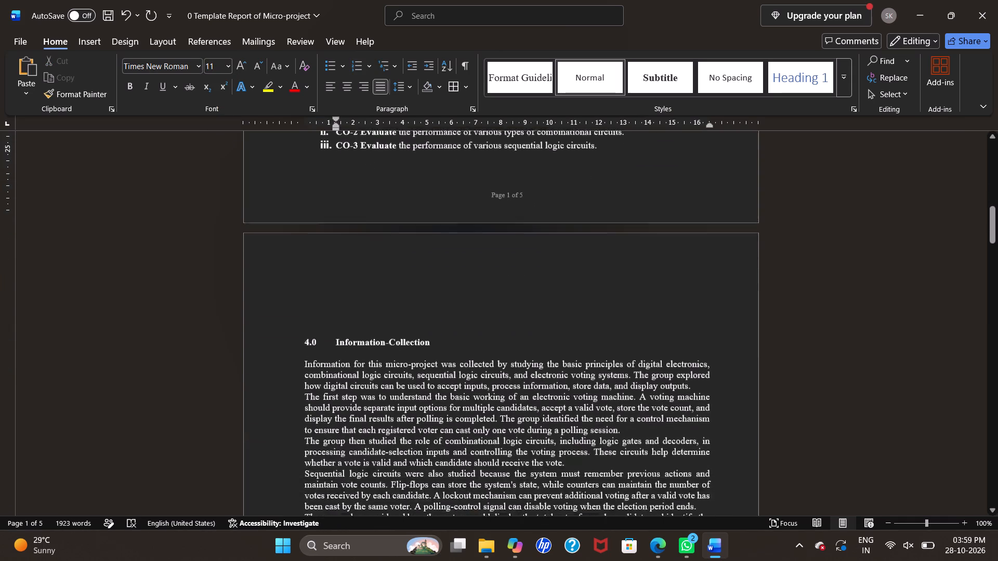
{"action": "scroll", "coordinate": [413, 379], "scroll_direction": "up", "scroll_amount": 3}
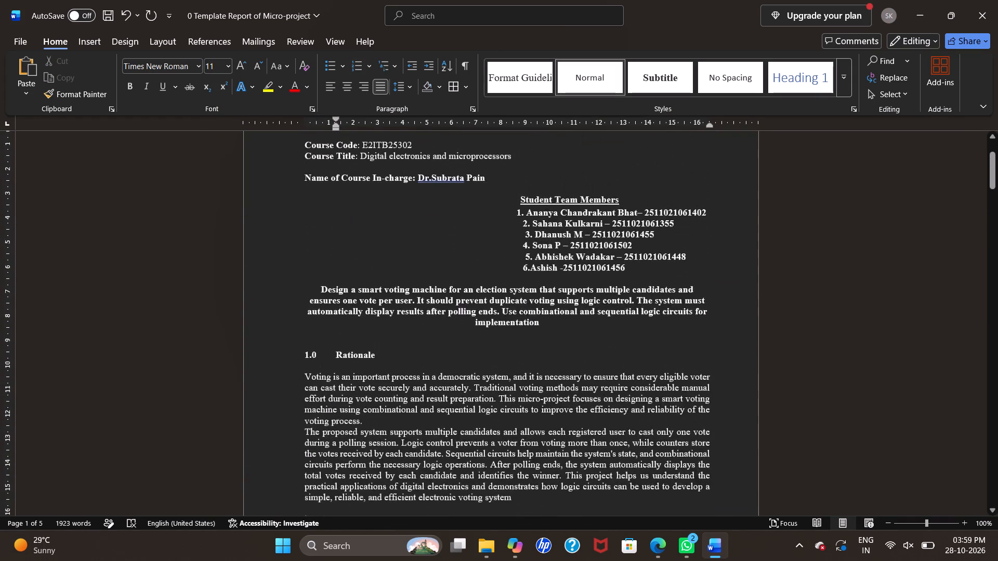
{"action": "scroll", "coordinate": [413, 379], "scroll_direction": "up", "scroll_amount": 1}
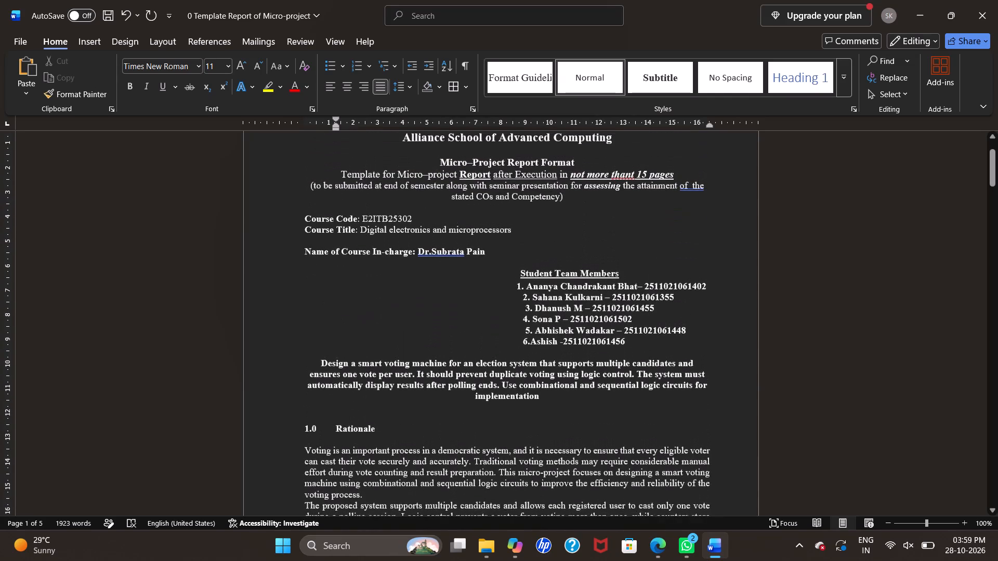
{"action": "scroll", "coordinate": [463, 347], "scroll_direction": "up", "scroll_amount": 1}
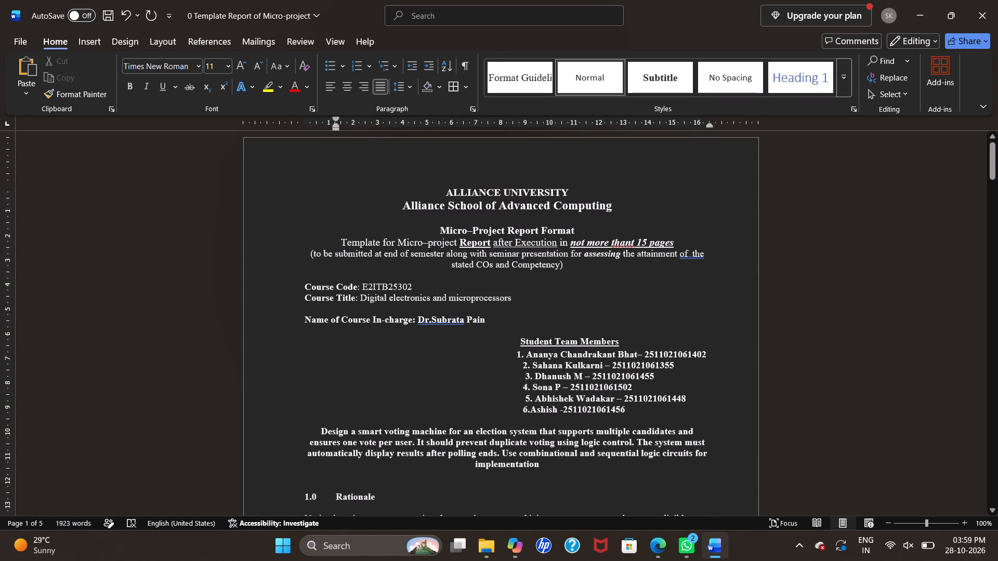
{"action": "left_click_drag", "start_coordinate": [342, 243], "coordinate": [351, 245]}
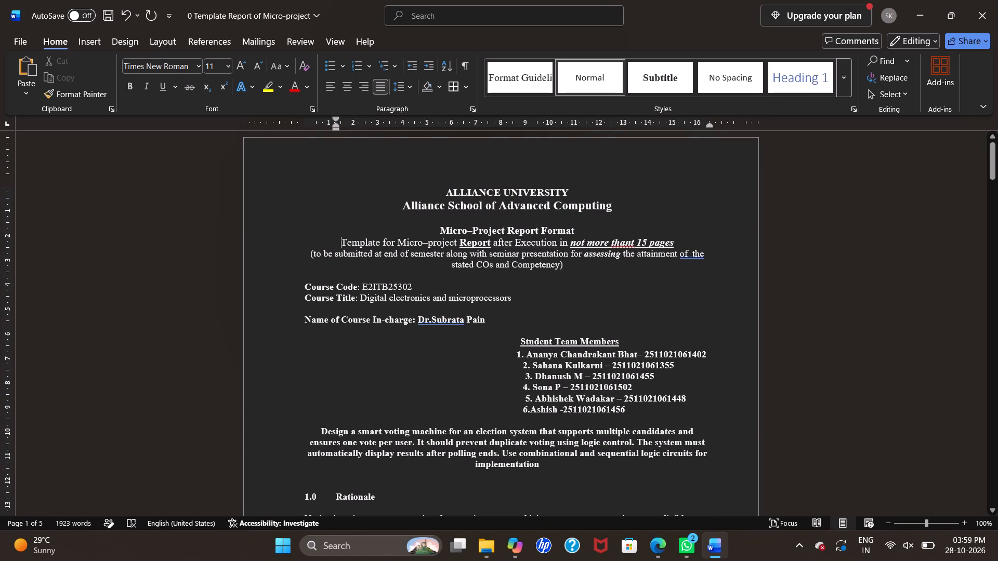
{"action": "left_click_drag", "start_coordinate": [351, 245], "coordinate": [548, 269]}
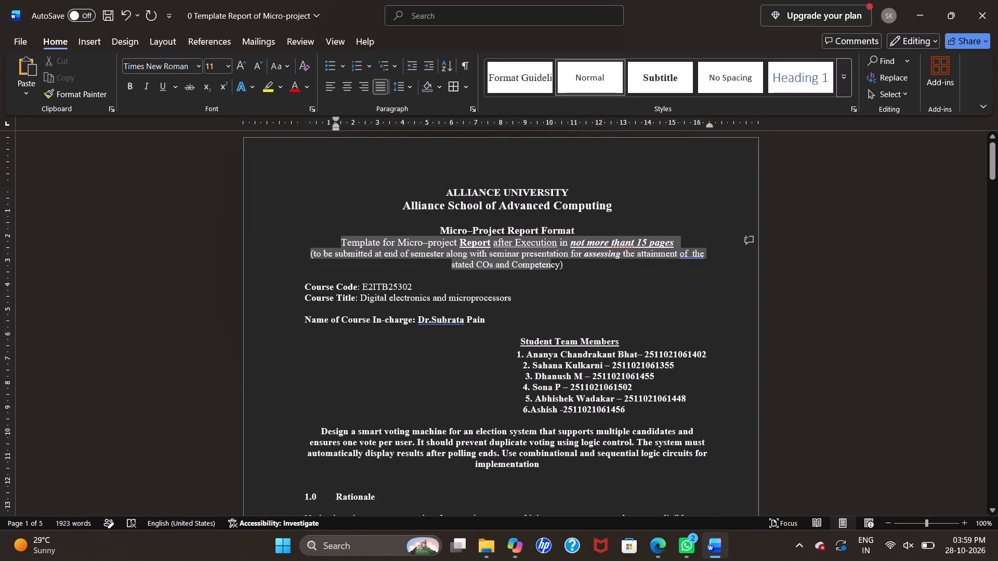
{"action": "left_click_drag", "start_coordinate": [548, 269], "coordinate": [566, 265]}
{"action": "key", "text": "BackSpace"}
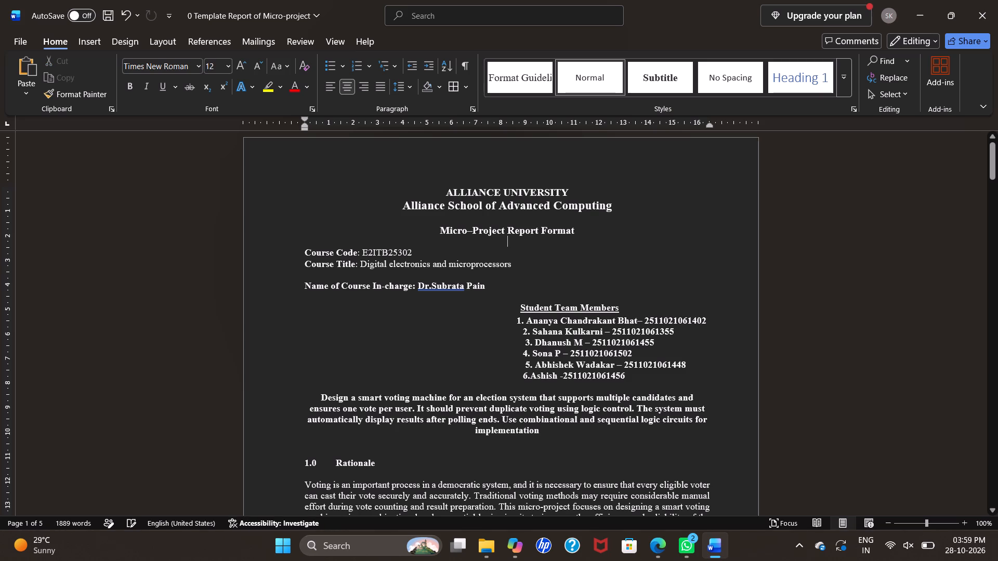
Remove the word "Format" from the title so that it reads "Micro–Project Report".
{"action": "scroll", "coordinate": [566, 265], "scroll_direction": "down", "scroll_amount": 1}
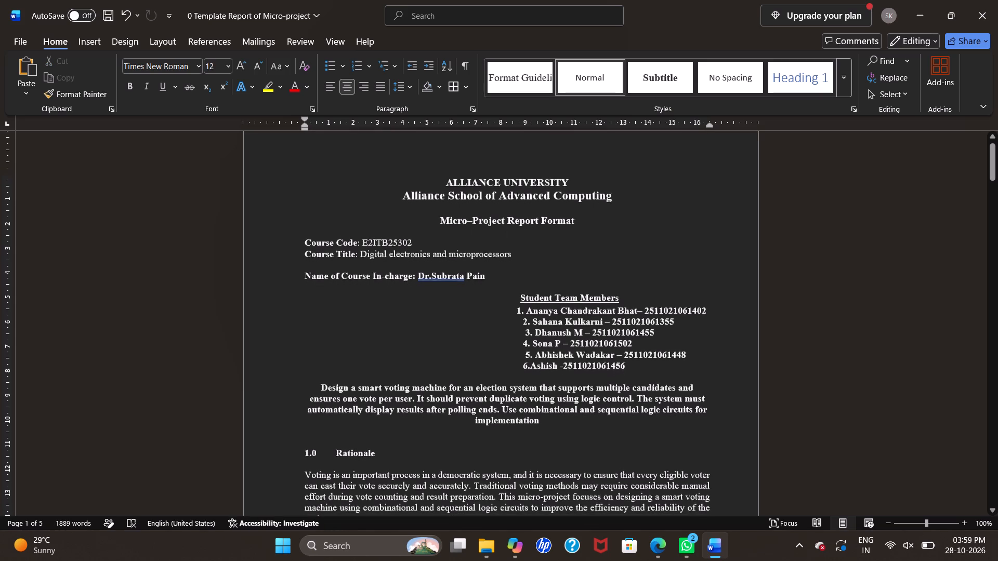
{"action": "scroll", "coordinate": [566, 265], "scroll_direction": "down", "scroll_amount": 1}
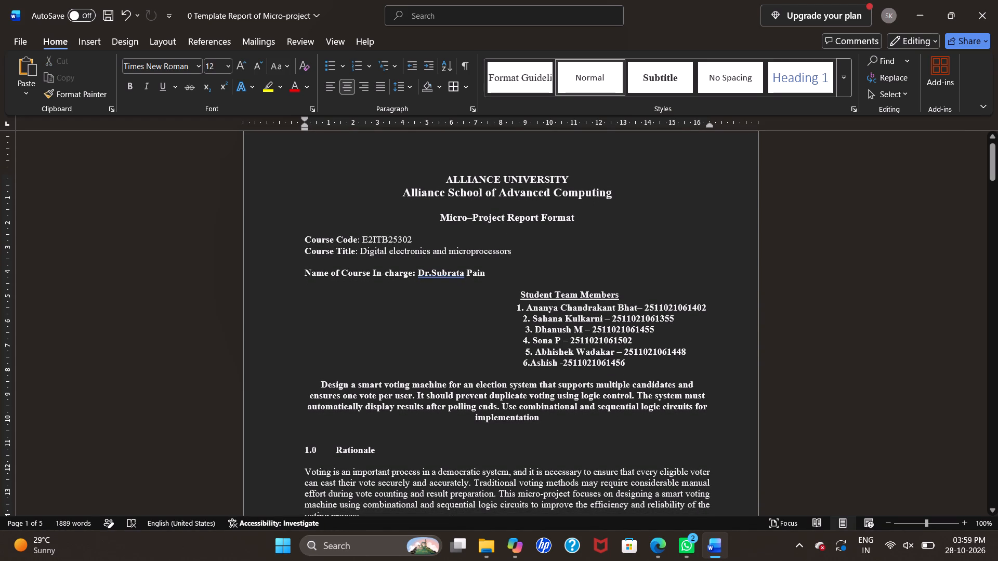
{"action": "left_click", "coordinate": [577, 222]}
{"action": "key", "text": "BackSpace"}
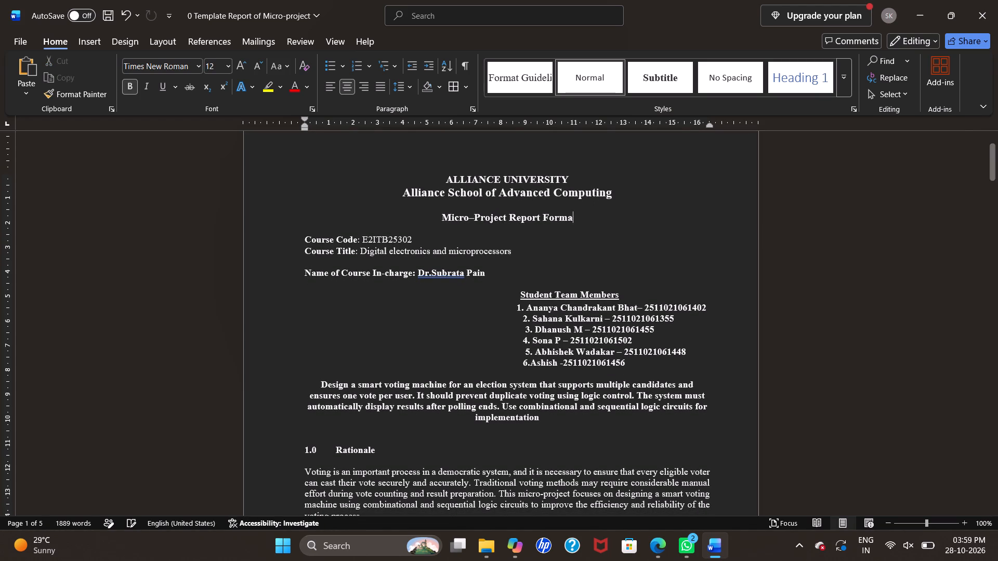
{"action": "key", "text": "BackSpace"}
{"action": "key", "text": "BackSpace"}
{"action": "key", "text": "BackSpace"}
{"action": "key", "text": "BackSpace"}
{"action": "key", "text": "BackSpace"}
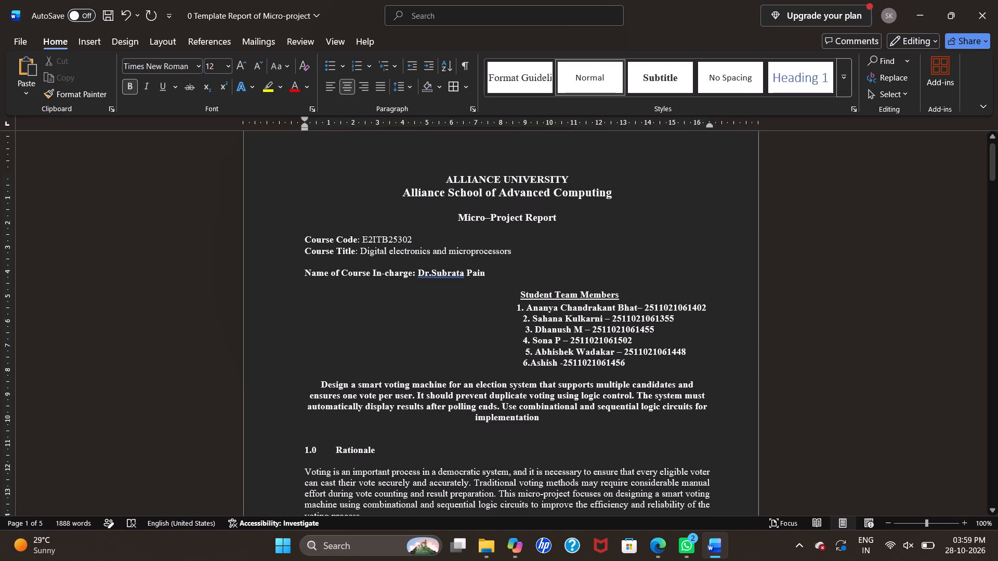
Add a blank line after the last entry in the Student Team Members list.
{"action": "scroll", "coordinate": [649, 234], "scroll_direction": "down", "scroll_amount": 1}
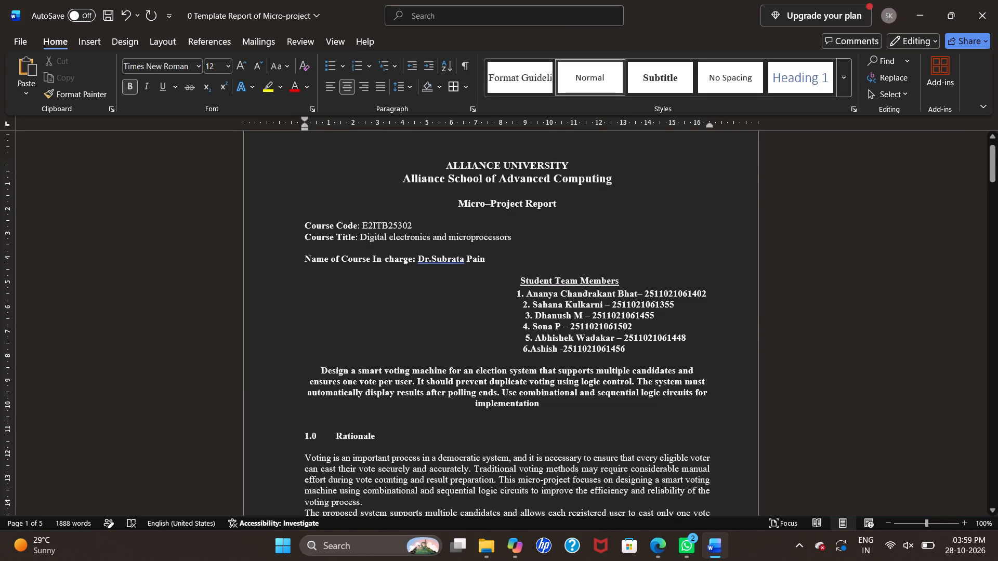
{"action": "scroll", "coordinate": [649, 234], "scroll_direction": "down", "scroll_amount": 1}
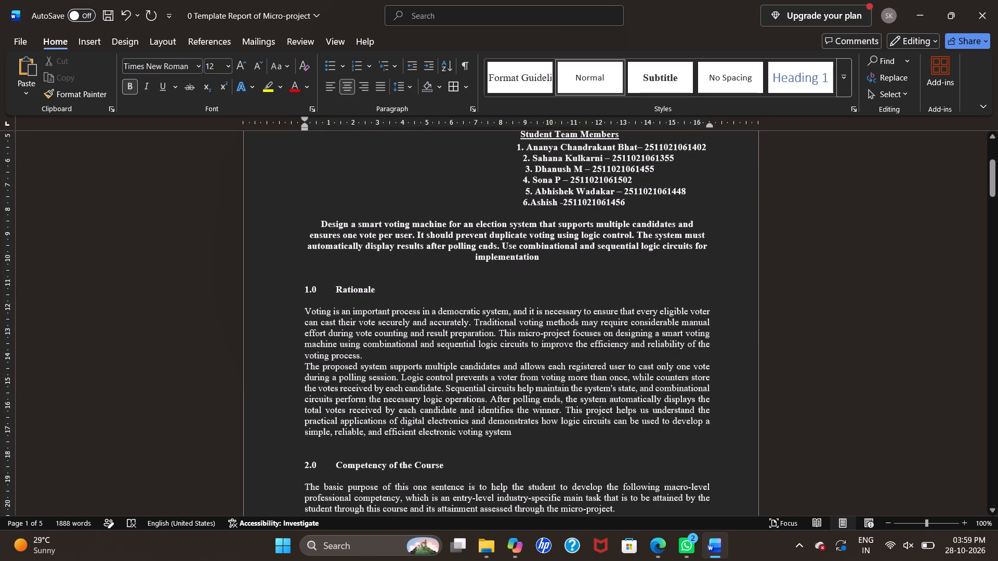
{"action": "left_click", "coordinate": [627, 201]}
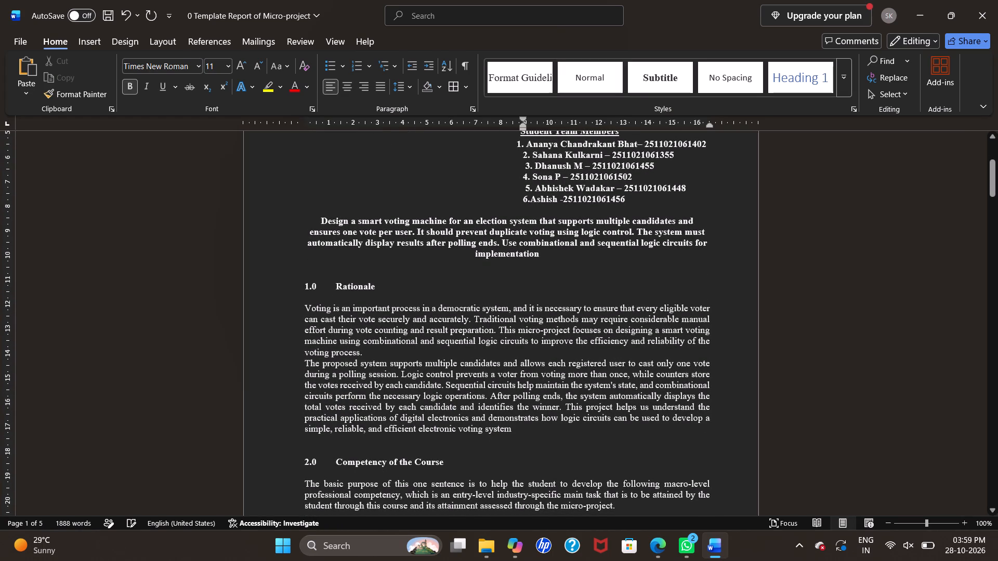
{"action": "key", "text": "Return"}
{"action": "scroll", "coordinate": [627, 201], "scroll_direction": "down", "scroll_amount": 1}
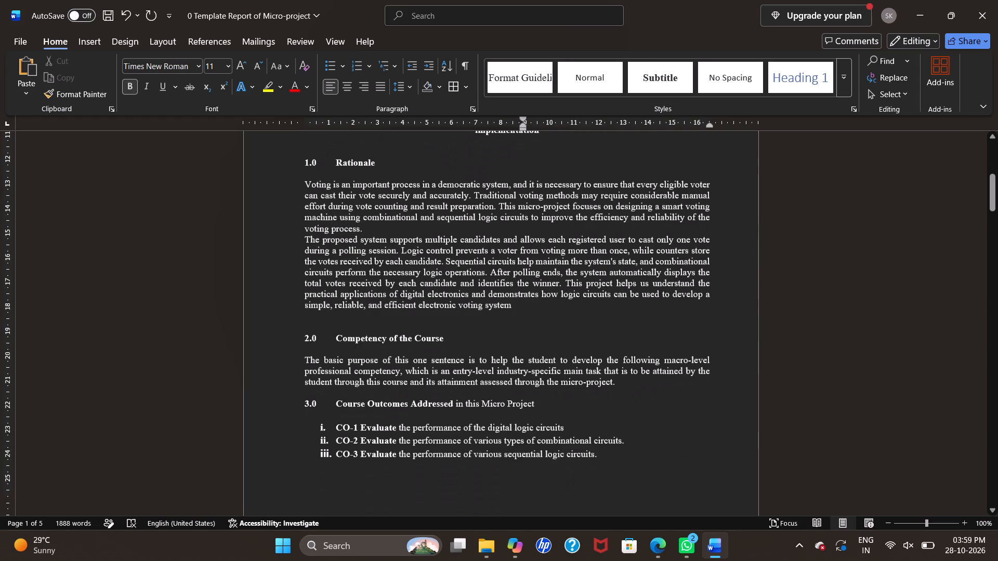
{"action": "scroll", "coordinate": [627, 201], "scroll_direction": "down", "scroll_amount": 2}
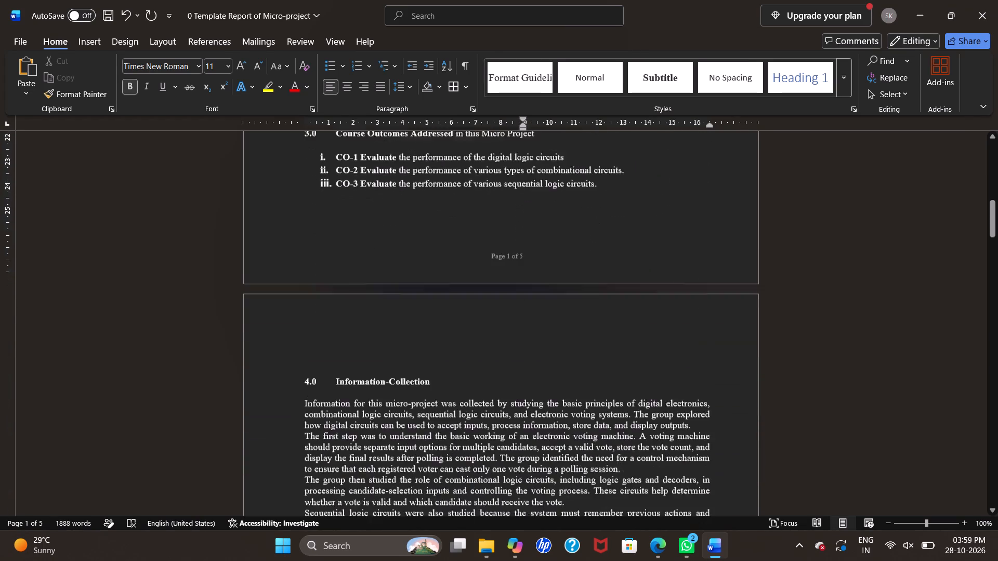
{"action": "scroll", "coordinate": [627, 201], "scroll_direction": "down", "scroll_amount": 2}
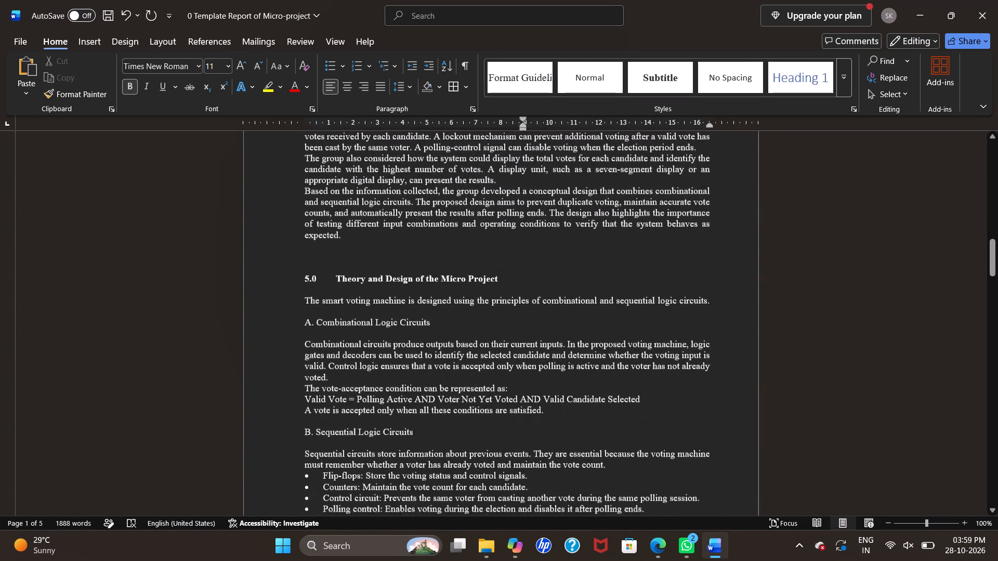
Shift the hanging indent of items 1 to 6 in the C. Working Principle list slightly outside the text's left margin.
{"action": "scroll", "coordinate": [627, 201], "scroll_direction": "down", "scroll_amount": 1}
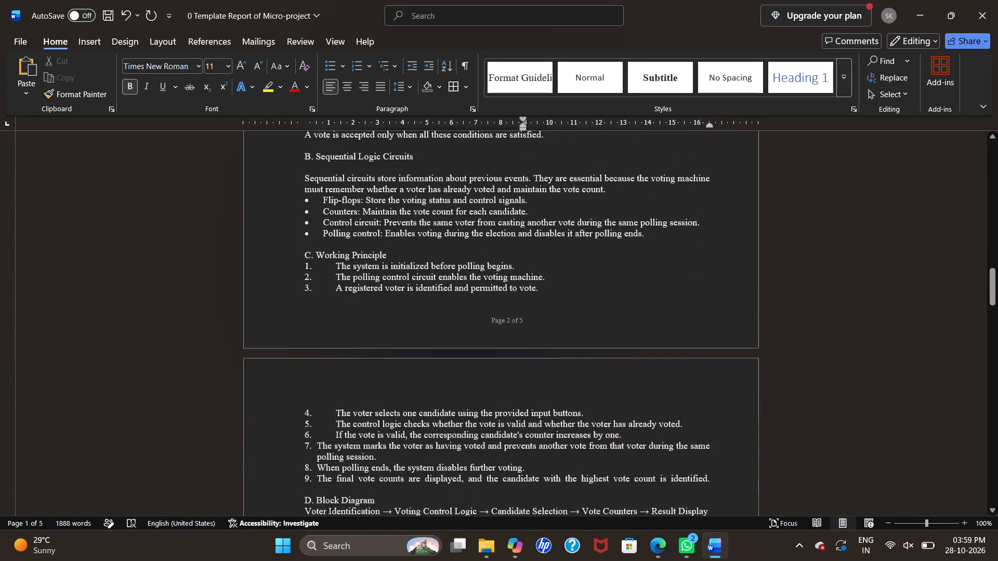
{"action": "scroll", "coordinate": [627, 201], "scroll_direction": "down", "scroll_amount": 1}
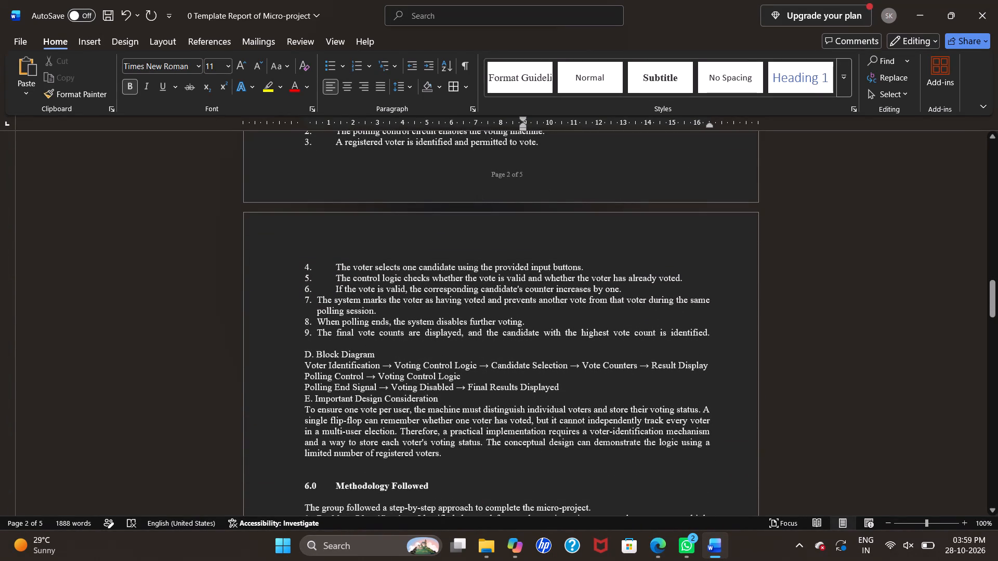
{"action": "left_click", "coordinate": [335, 266]}
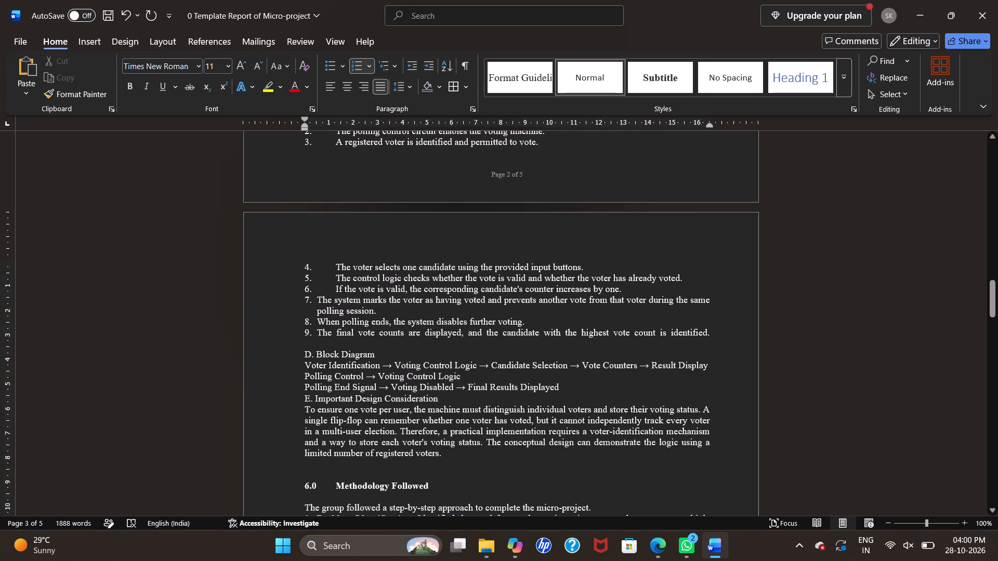
{"action": "scroll", "coordinate": [351, 273], "scroll_direction": "up", "scroll_amount": 1}
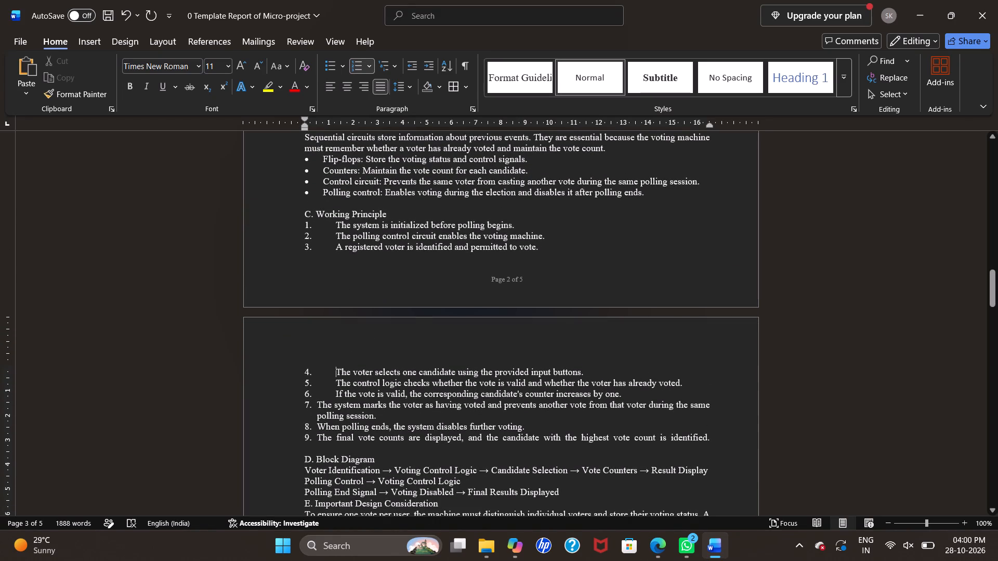
{"action": "left_click_drag", "start_coordinate": [336, 226], "coordinate": [622, 393]}
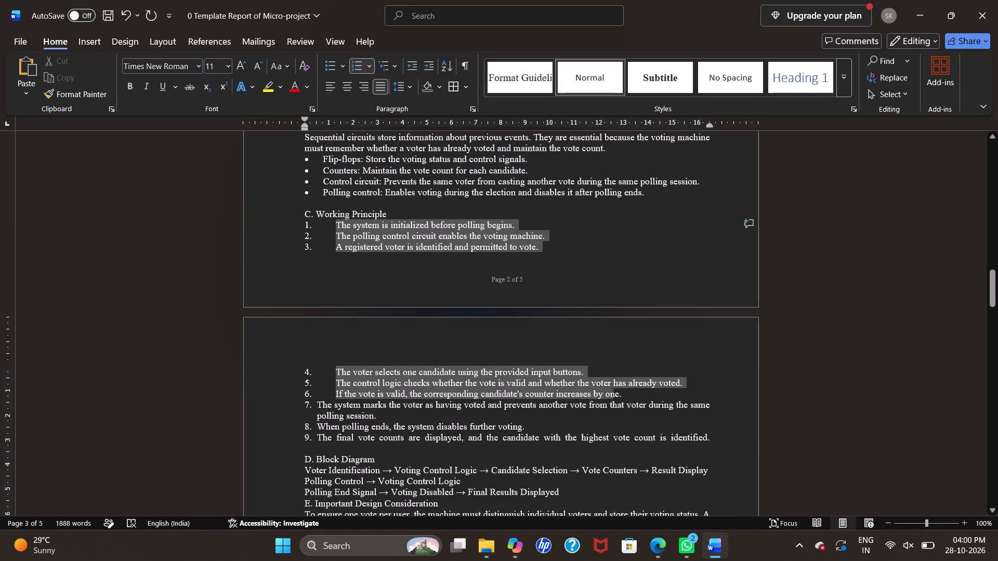
{"action": "left_click_drag", "start_coordinate": [622, 393], "coordinate": [668, 393]}
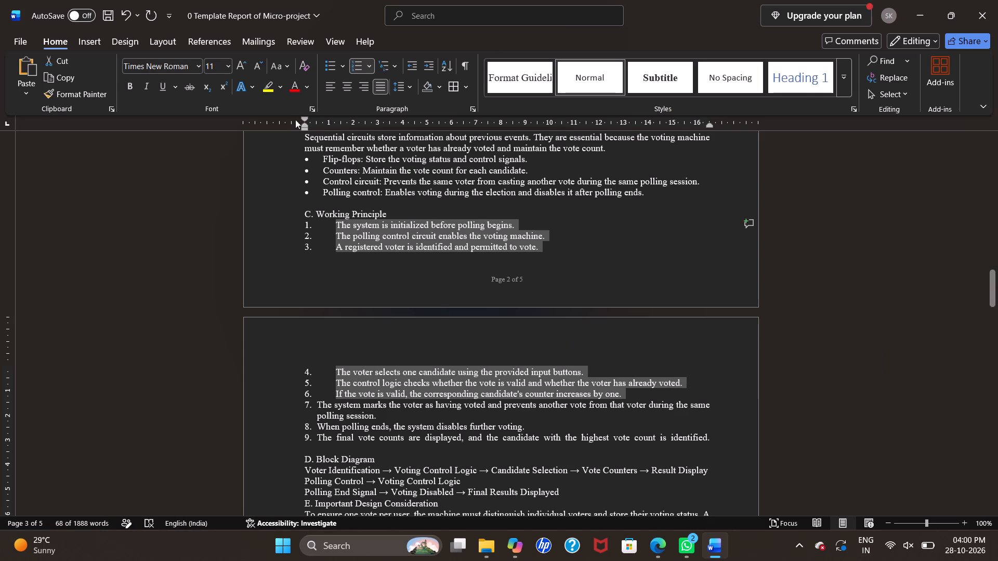
{"action": "left_click_drag", "start_coordinate": [305, 124], "coordinate": [299, 124]}
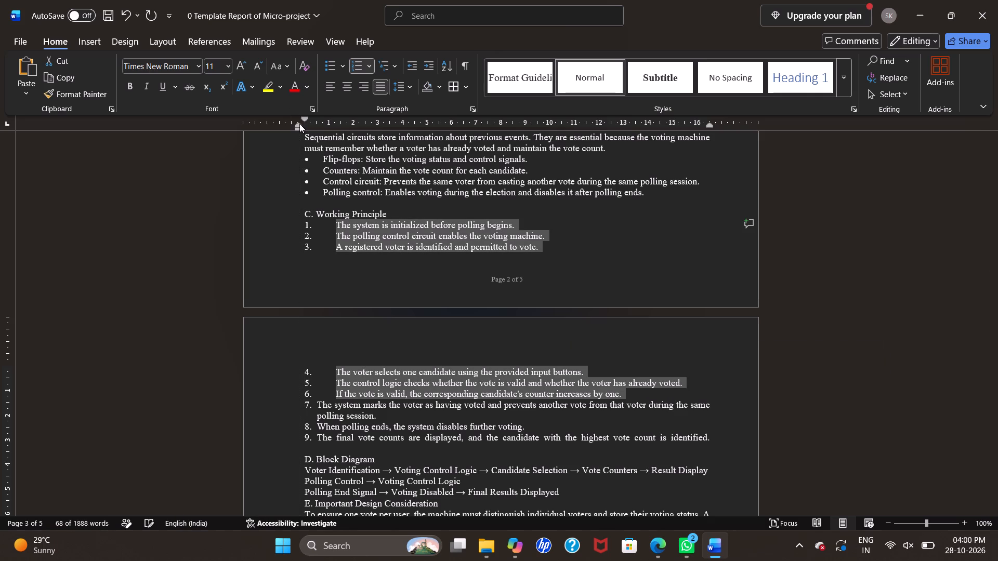
{"action": "left_click", "coordinate": [306, 117]}
{"action": "left_click_drag", "start_coordinate": [304, 118], "coordinate": [293, 118]}
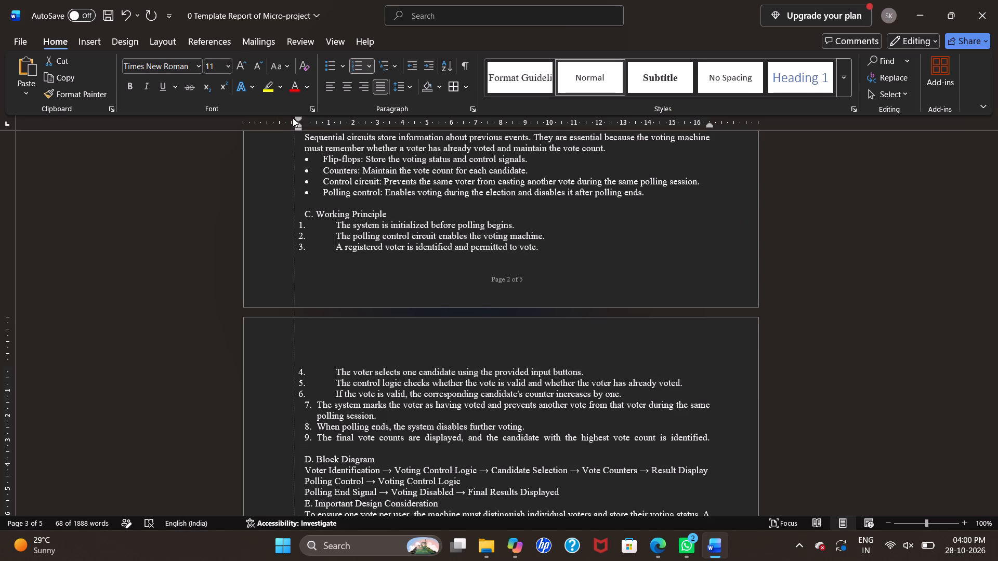
{"action": "left_click_drag", "start_coordinate": [293, 118], "coordinate": [300, 122]}
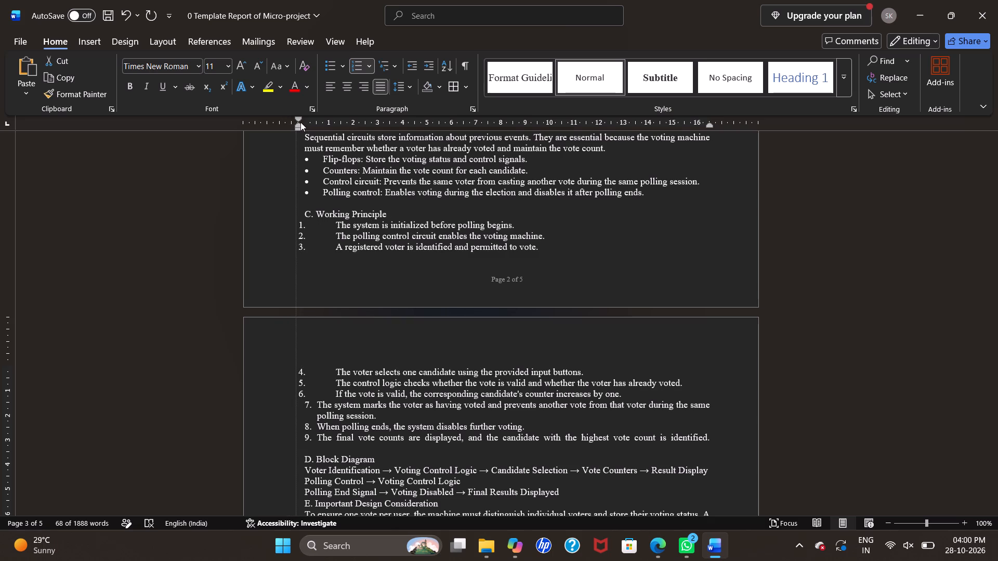
{"action": "left_click_drag", "start_coordinate": [300, 122], "coordinate": [303, 123]}
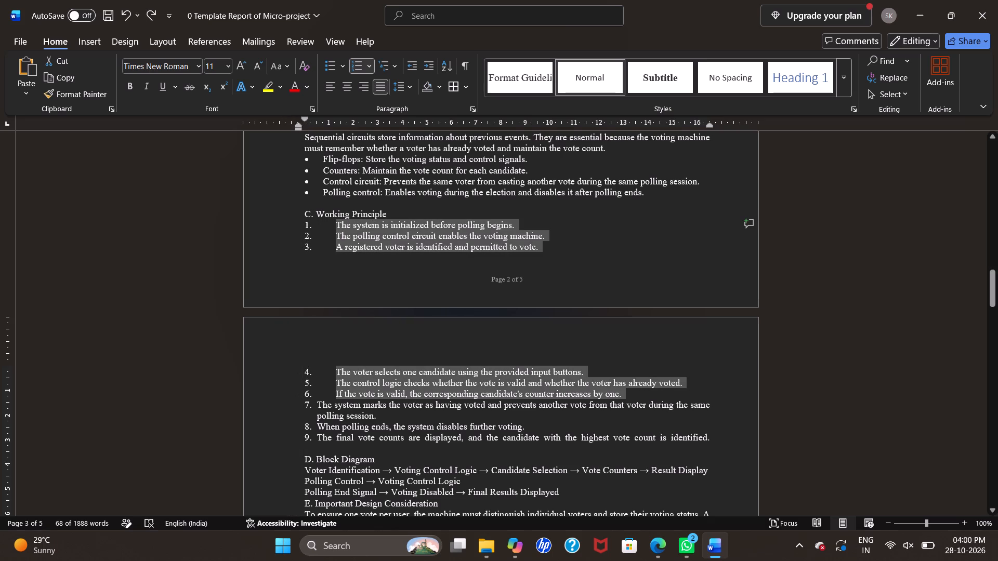
{"action": "left_click_drag", "start_coordinate": [297, 128], "coordinate": [287, 128]}
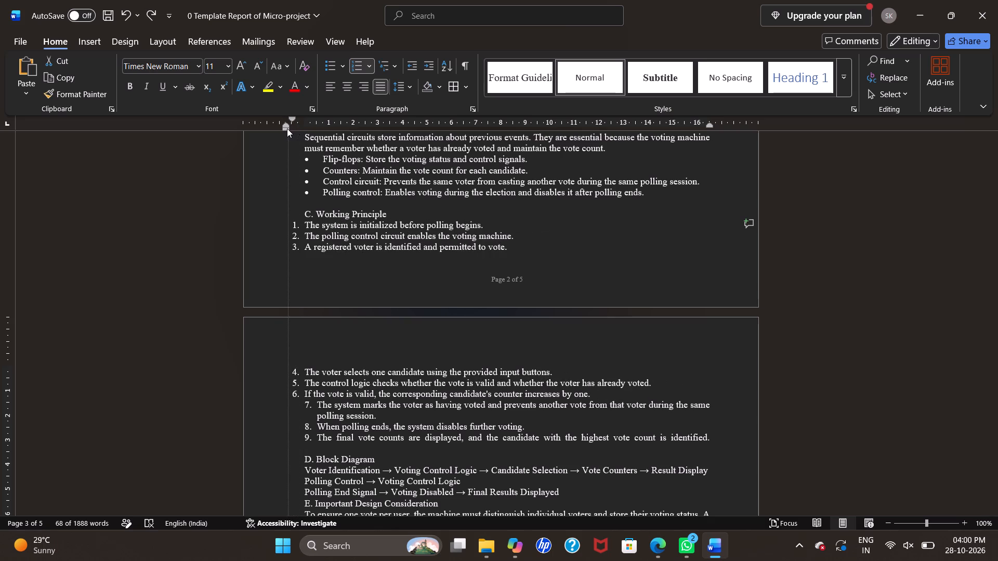
{"action": "left_click_drag", "start_coordinate": [287, 128], "coordinate": [299, 133]}
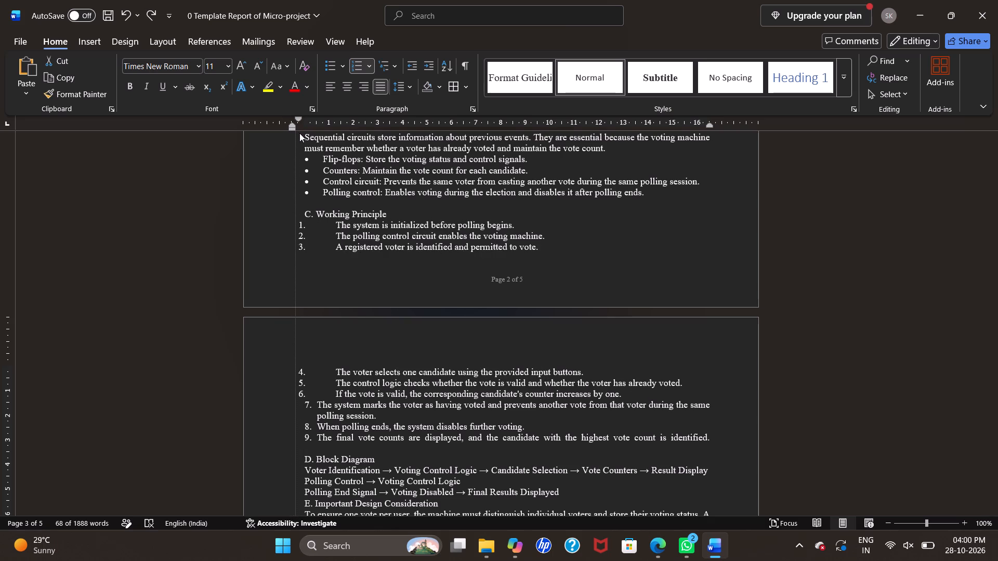
{"action": "left_click_drag", "start_coordinate": [299, 133], "coordinate": [301, 135]}
{"action": "left_click", "coordinate": [666, 260]}
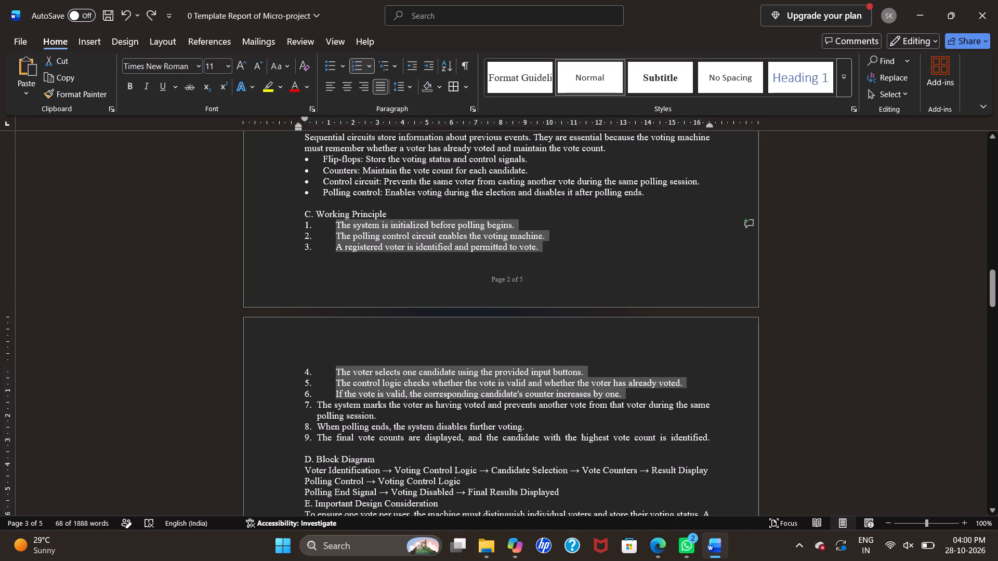
Add a blank line between the D. Block Diagram heading and the Voter Identification flow line.
{"action": "scroll", "coordinate": [633, 259], "scroll_direction": "down", "scroll_amount": 1}
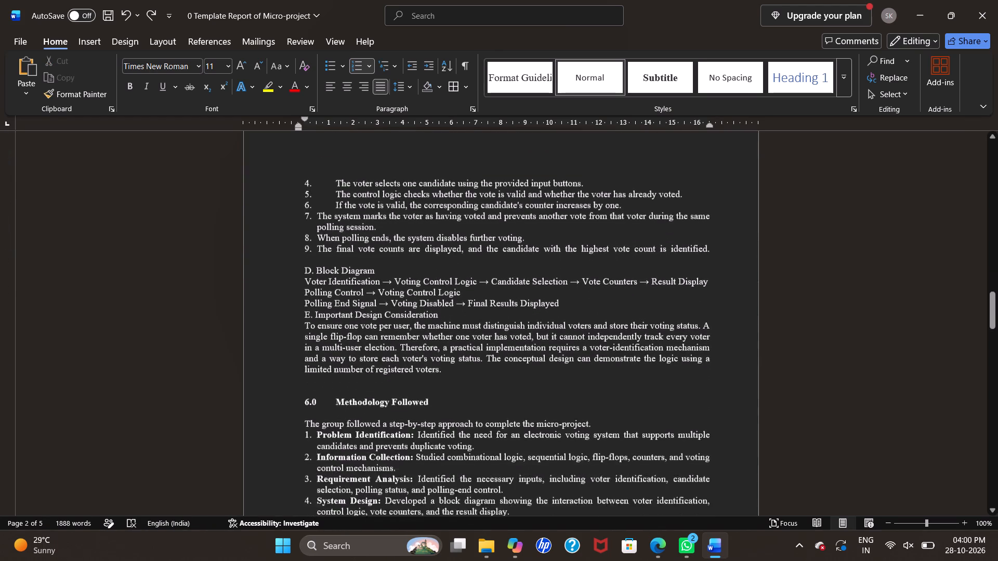
{"action": "scroll", "coordinate": [633, 259], "scroll_direction": "down", "scroll_amount": 1}
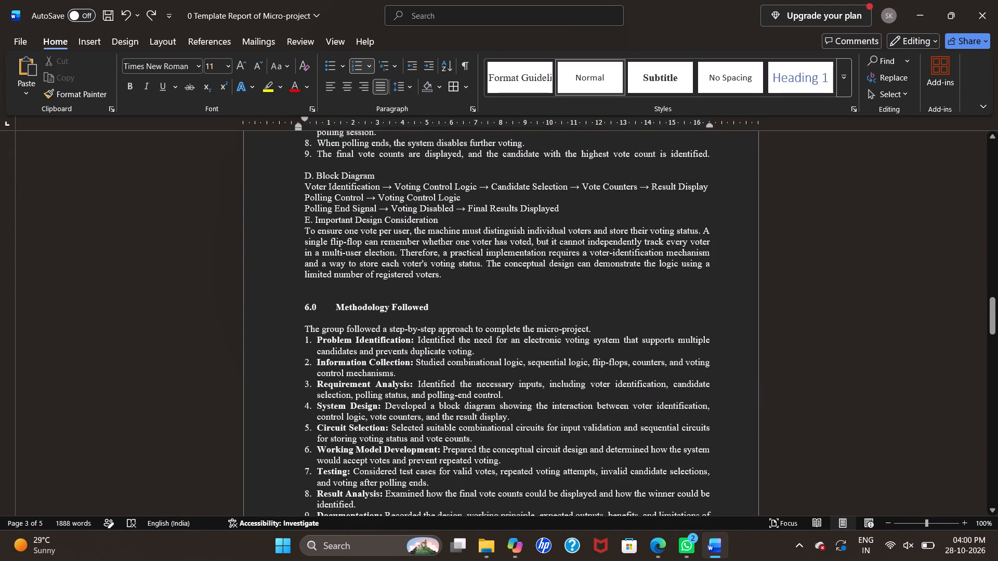
{"action": "left_click", "coordinate": [306, 181]}
{"action": "key", "text": "Return"}
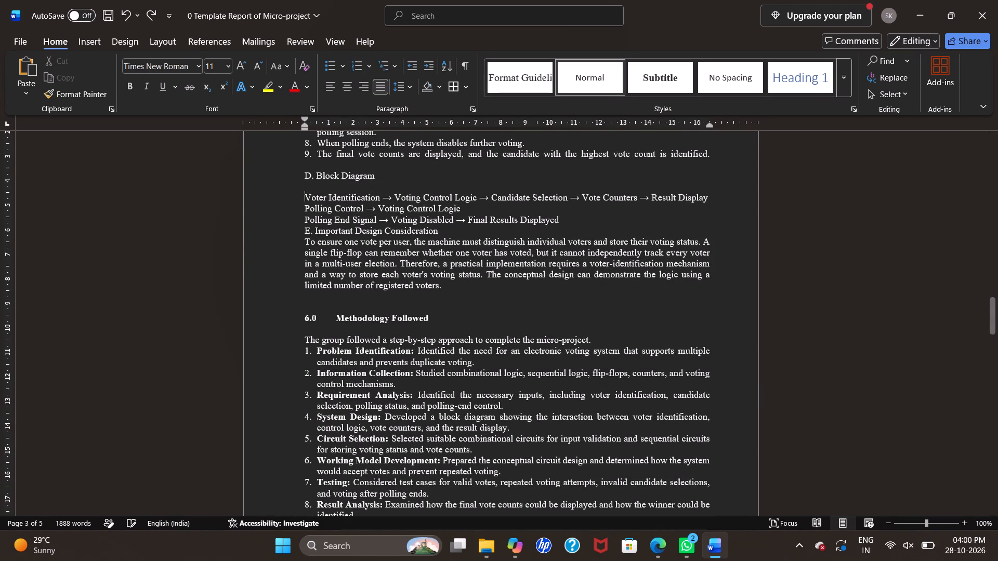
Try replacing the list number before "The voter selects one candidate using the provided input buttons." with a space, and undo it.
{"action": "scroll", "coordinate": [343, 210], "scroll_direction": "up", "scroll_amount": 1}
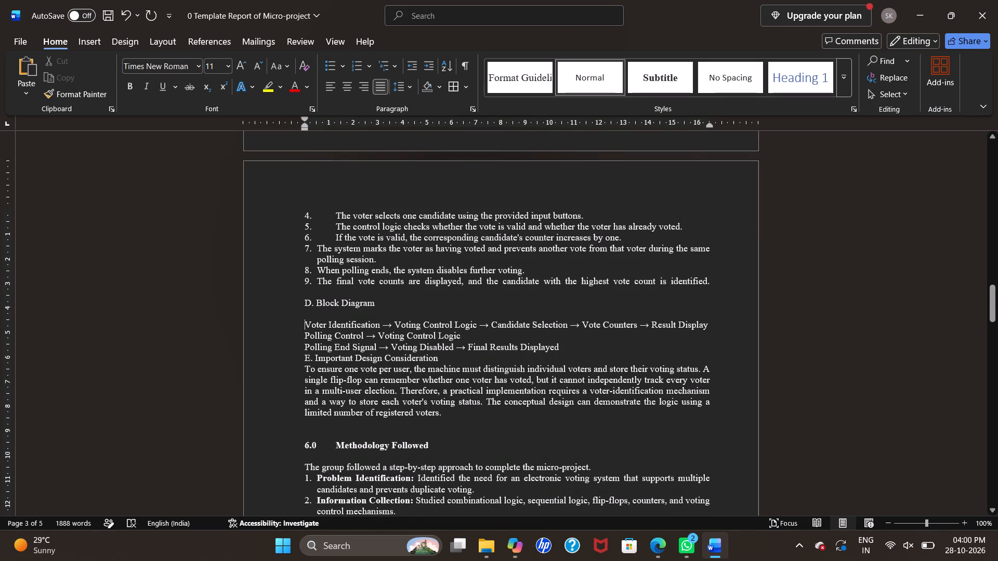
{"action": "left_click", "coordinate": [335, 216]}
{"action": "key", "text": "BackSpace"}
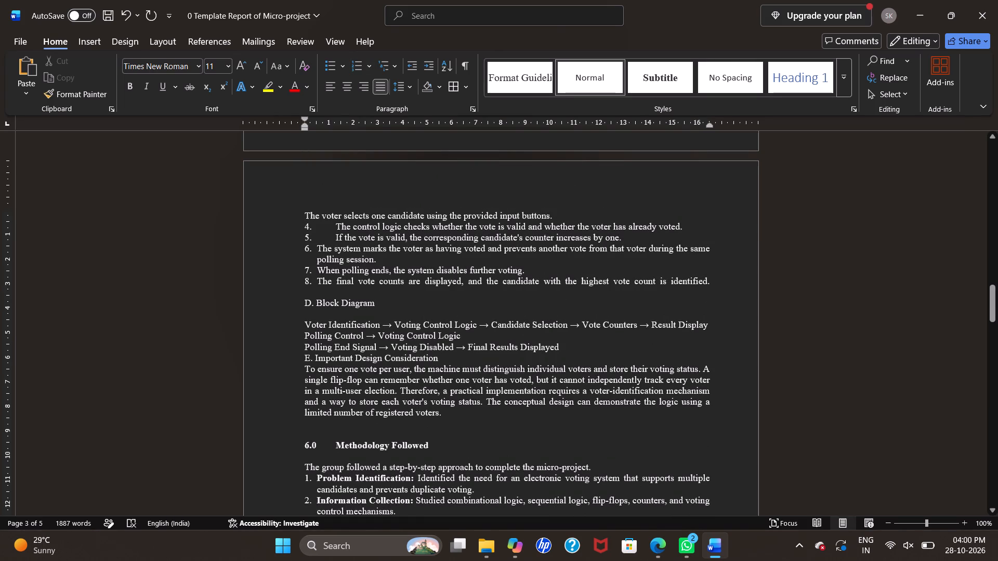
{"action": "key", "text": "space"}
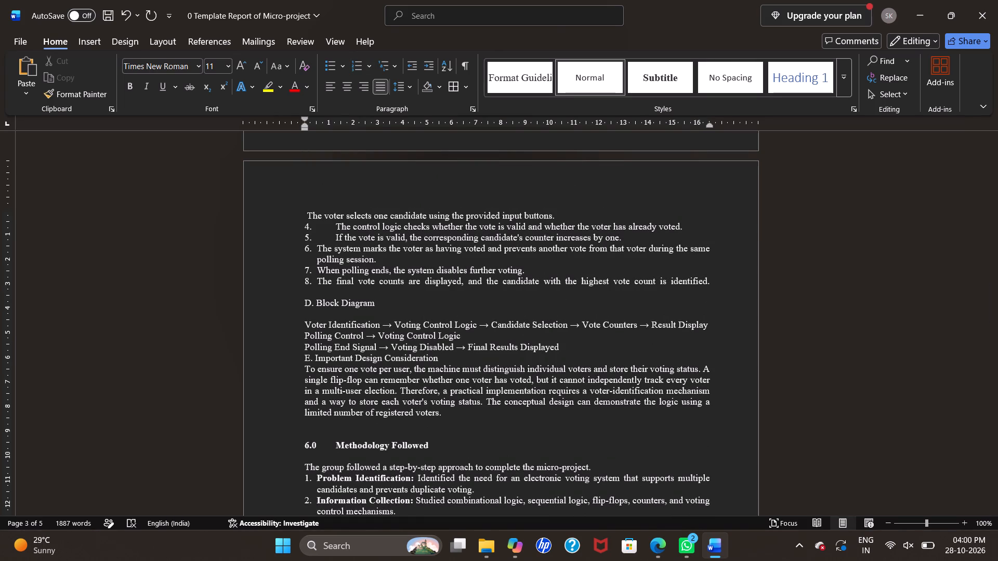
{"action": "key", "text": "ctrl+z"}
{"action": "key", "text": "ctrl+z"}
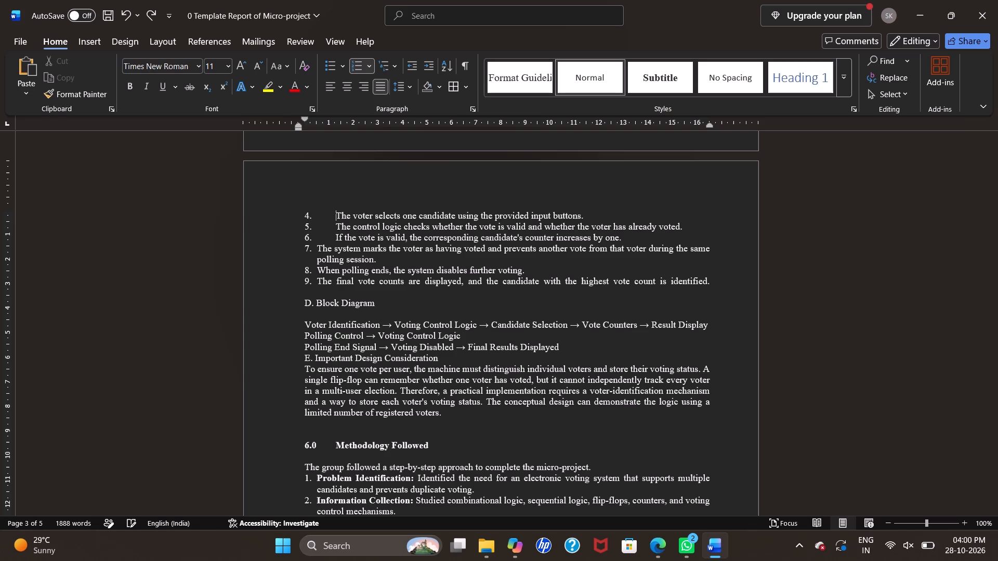
Add a blank line between "Suppose the system receives the following votes:" and the candidate votes table.
{"action": "scroll", "coordinate": [405, 219], "scroll_direction": "down", "scroll_amount": 2}
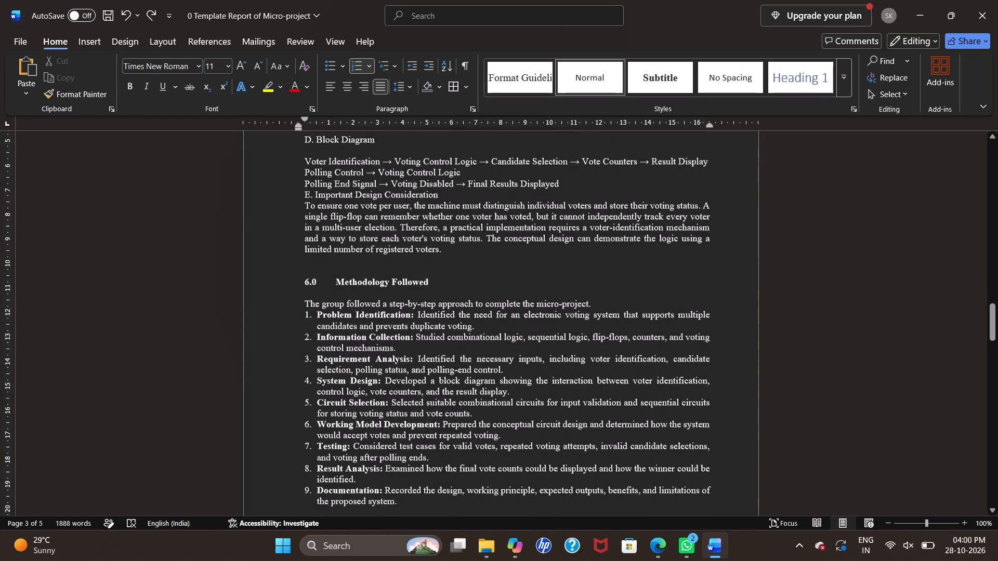
{"action": "scroll", "coordinate": [405, 219], "scroll_direction": "down", "scroll_amount": 4}
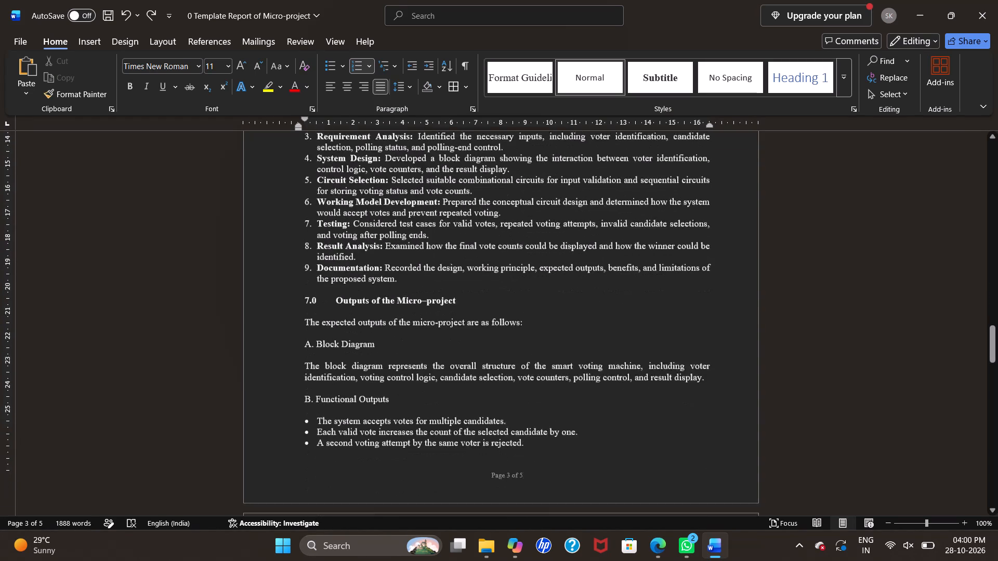
{"action": "scroll", "coordinate": [405, 219], "scroll_direction": "down", "scroll_amount": 3}
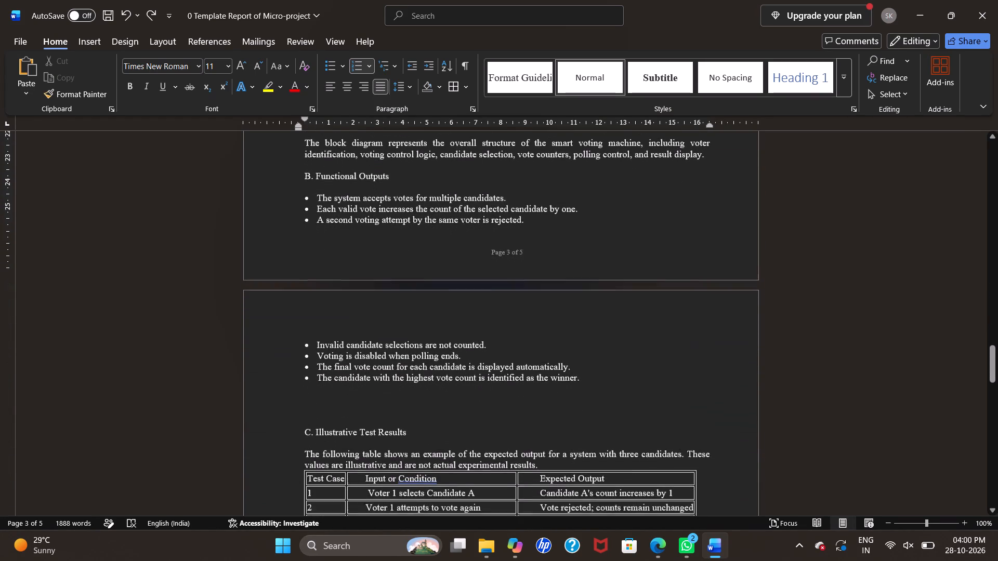
{"action": "scroll", "coordinate": [405, 219], "scroll_direction": "down", "scroll_amount": 1}
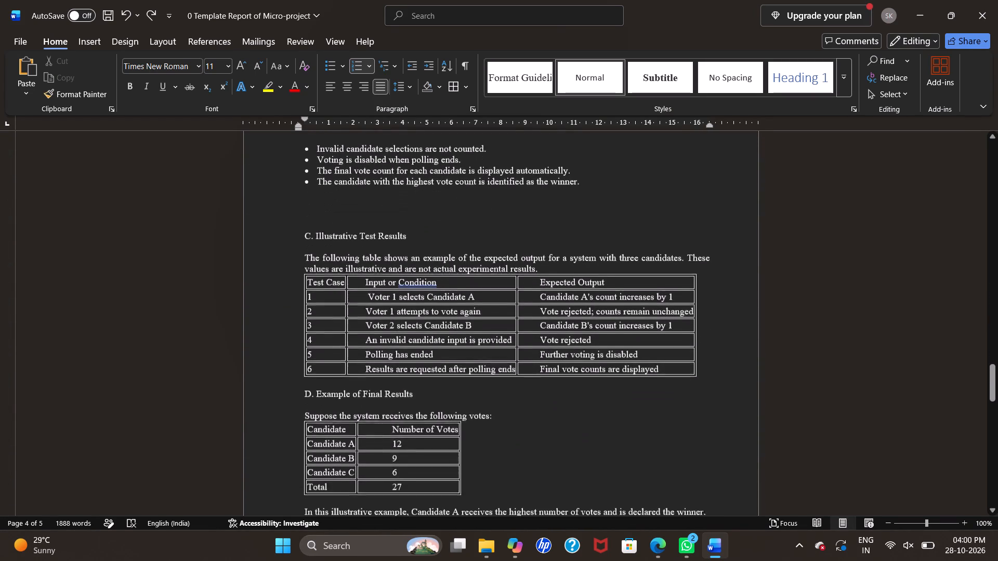
{"action": "scroll", "coordinate": [405, 219], "scroll_direction": "down", "scroll_amount": 2}
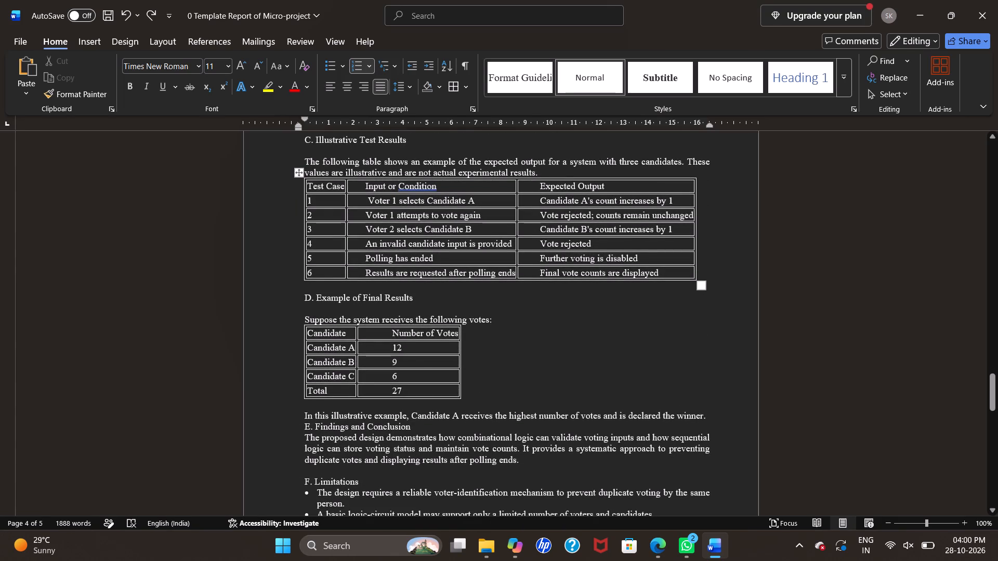
{"action": "left_click", "coordinate": [504, 323]}
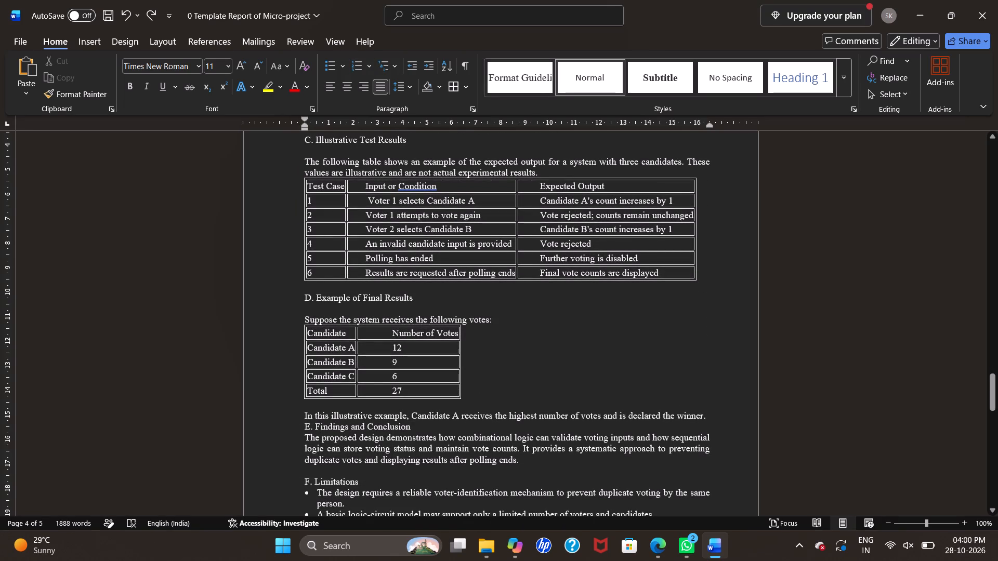
{"action": "key", "text": "Return"}
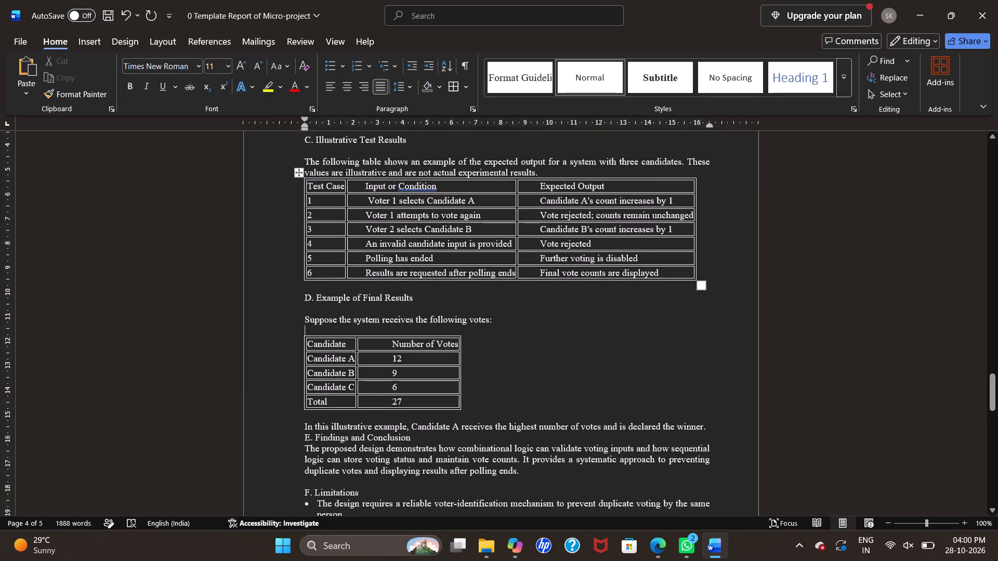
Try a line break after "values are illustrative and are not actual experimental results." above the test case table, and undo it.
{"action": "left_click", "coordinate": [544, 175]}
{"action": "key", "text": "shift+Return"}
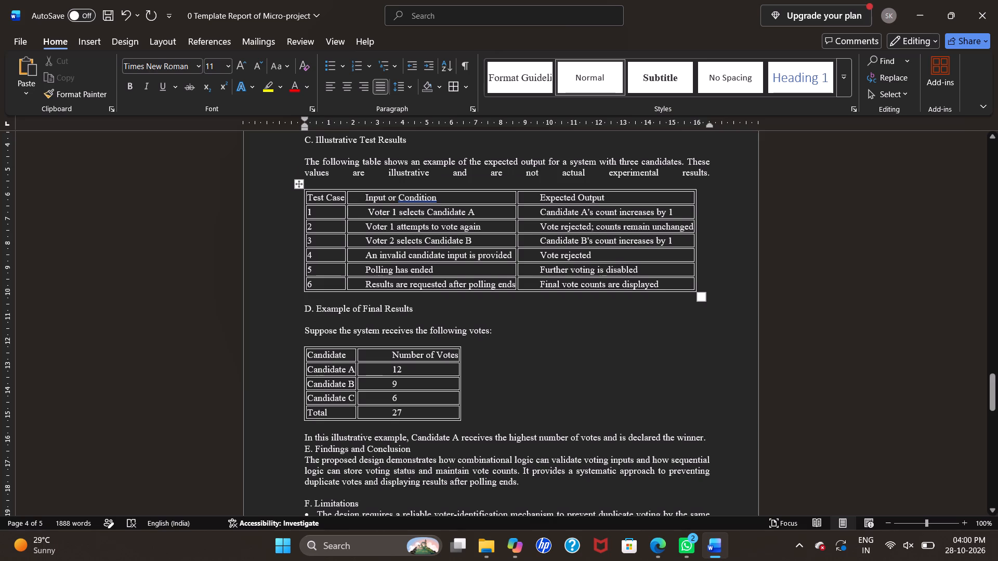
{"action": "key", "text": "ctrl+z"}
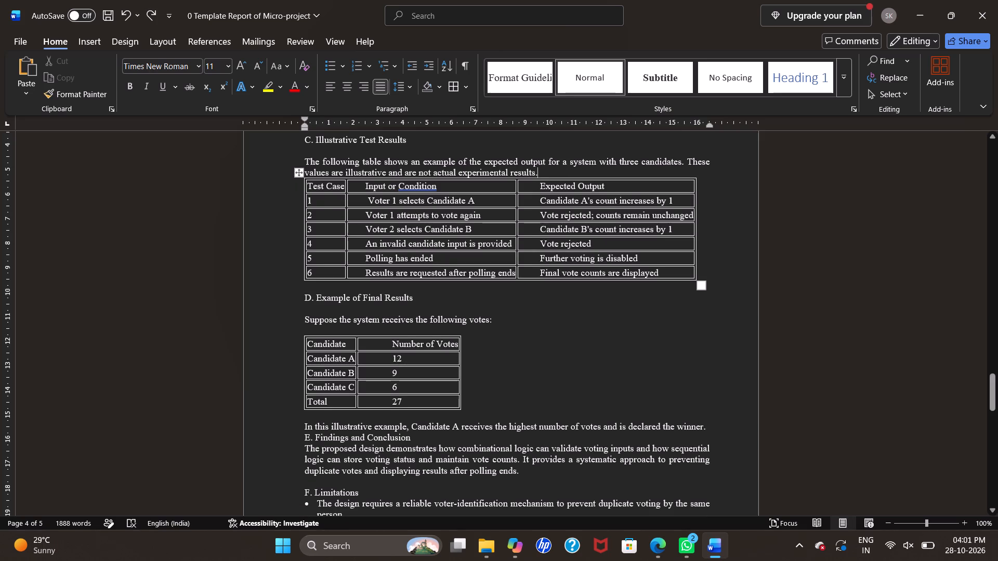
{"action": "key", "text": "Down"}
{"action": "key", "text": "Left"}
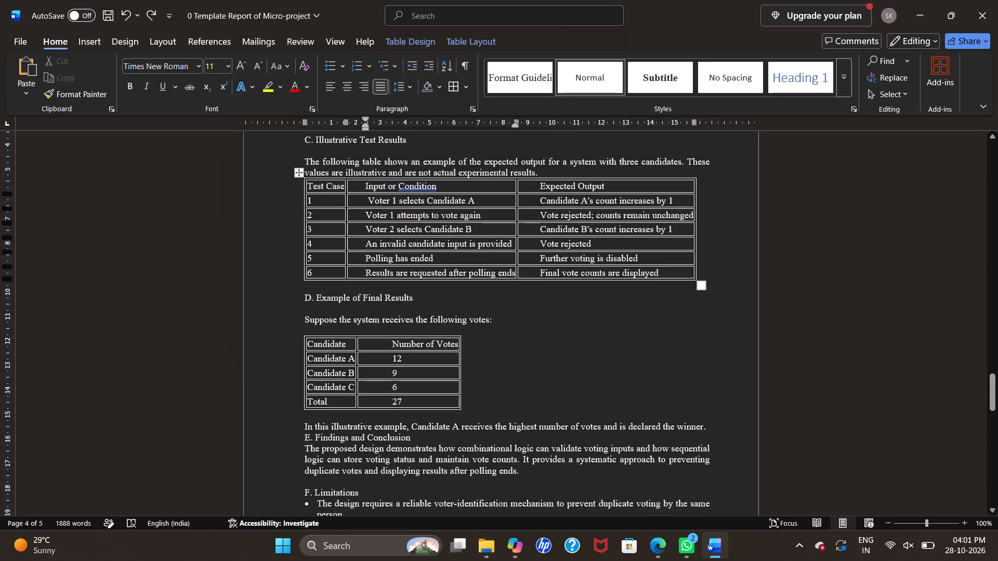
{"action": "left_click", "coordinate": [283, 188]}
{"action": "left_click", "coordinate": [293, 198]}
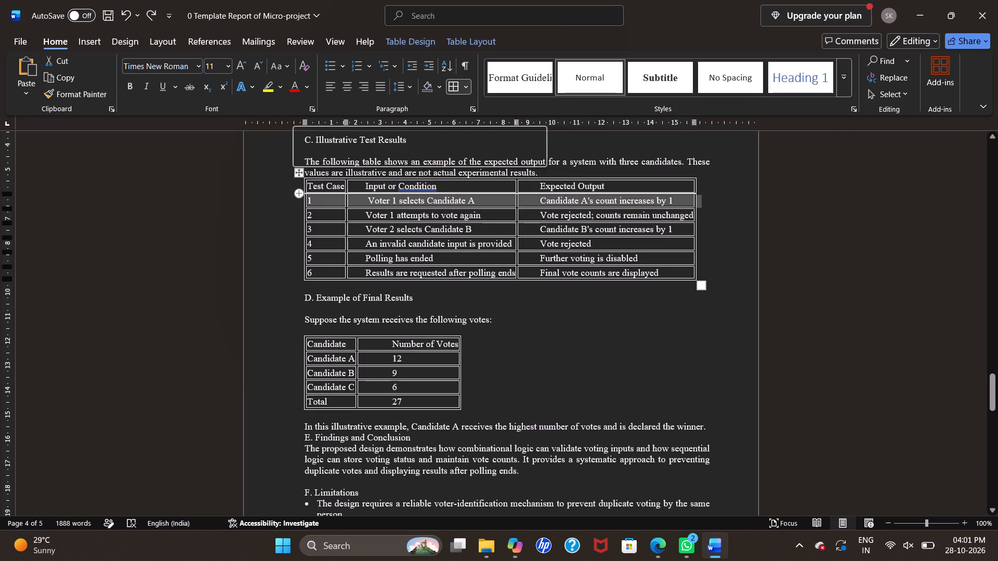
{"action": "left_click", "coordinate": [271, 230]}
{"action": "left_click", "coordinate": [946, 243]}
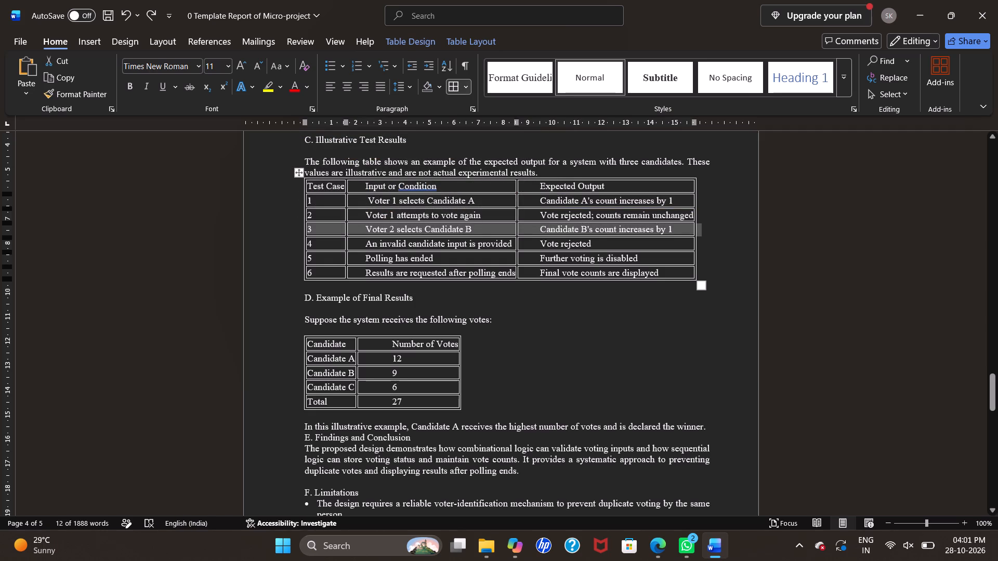
Save the report document.
{"action": "key", "text": "ctrl+s"}
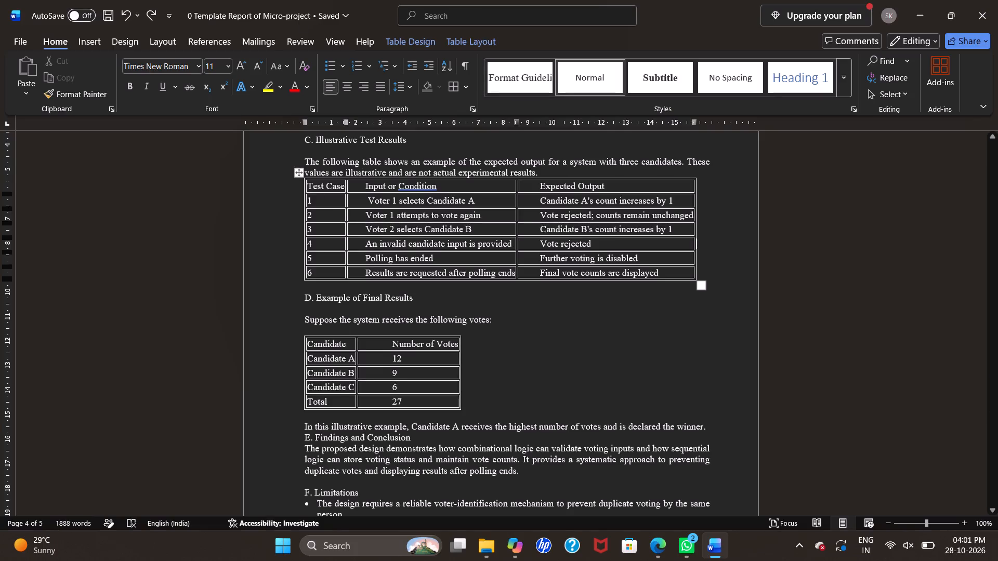
{"action": "scroll", "coordinate": [670, 327], "scroll_direction": "down", "scroll_amount": 7}
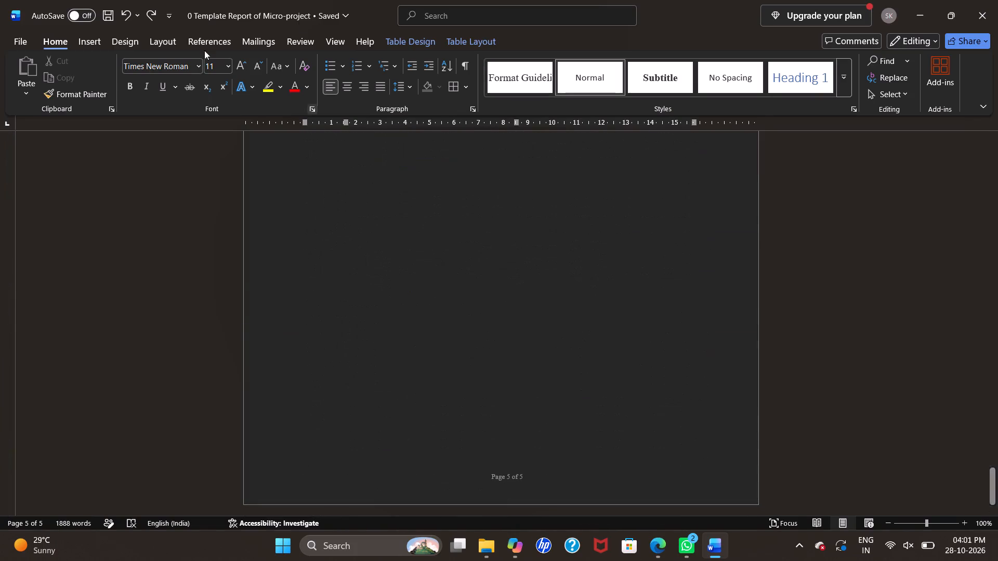
{"action": "left_click", "coordinate": [16, 38]}
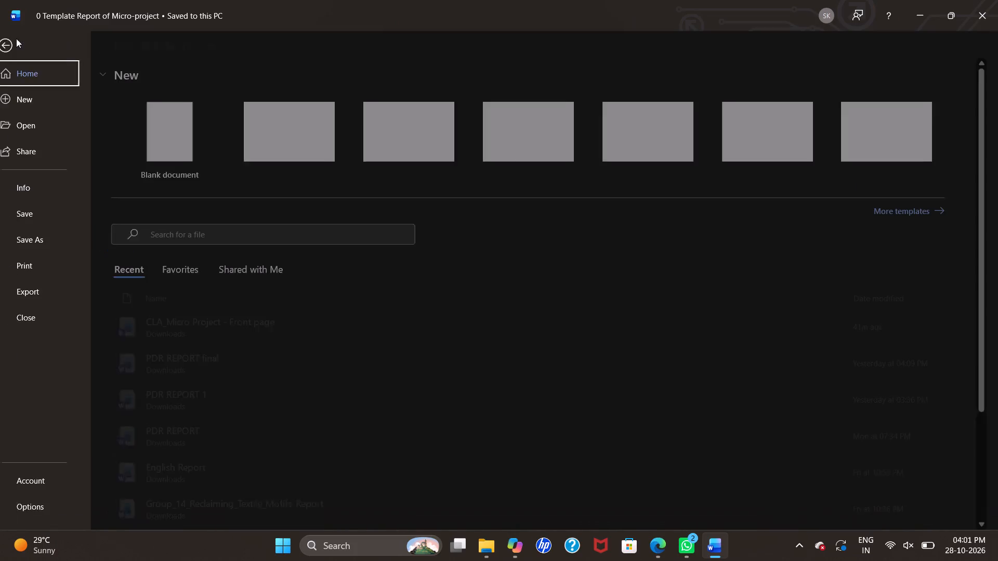
{"action": "left_click", "coordinate": [32, 242]}
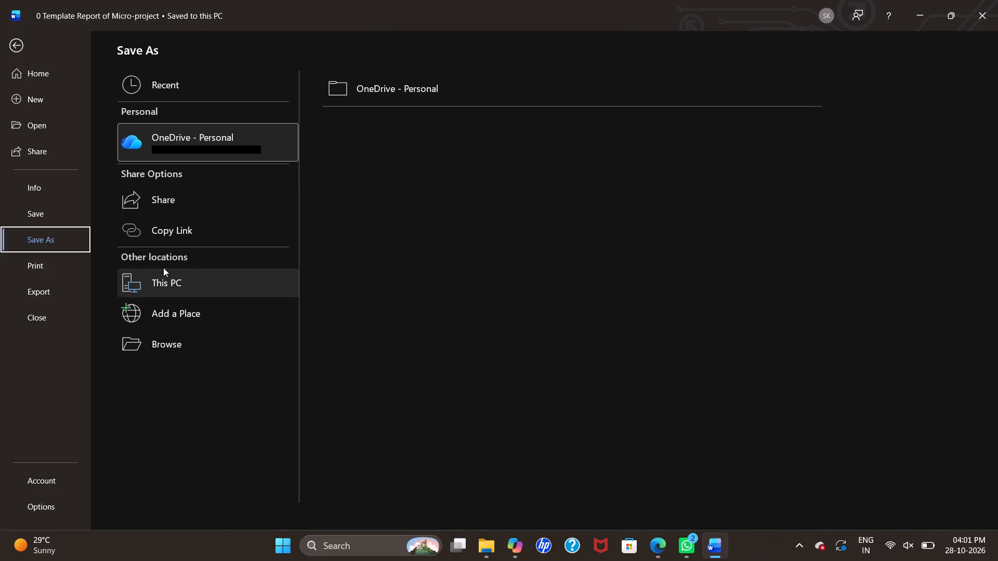
{"action": "left_click", "coordinate": [160, 273]}
{"action": "left_click", "coordinate": [357, 155]}
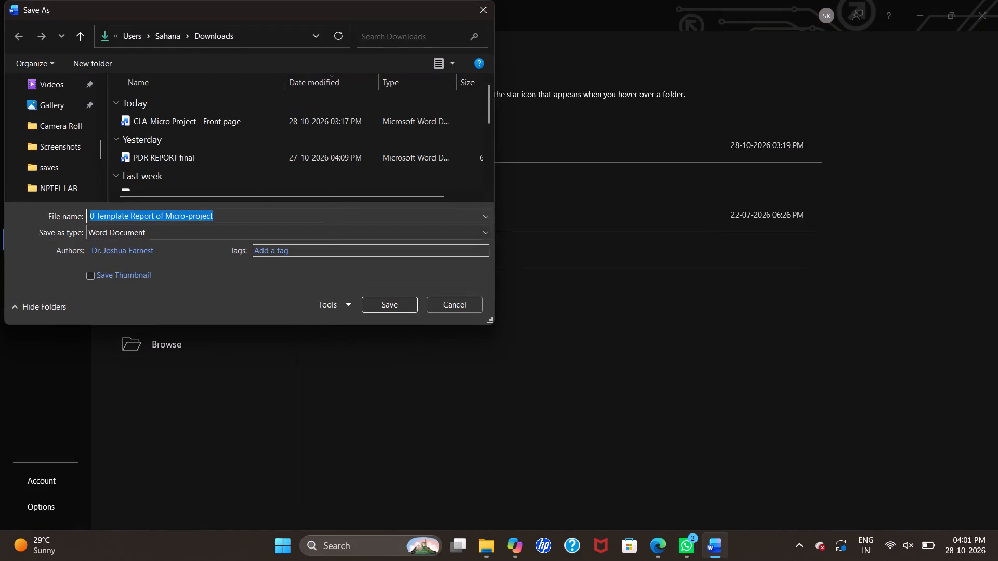
{"action": "key", "text": "BackSpace"}
{"action": "type", "text": "DIG"}
{"action": "key", "text": "space"}
{"action": "type", "text": "REP"}
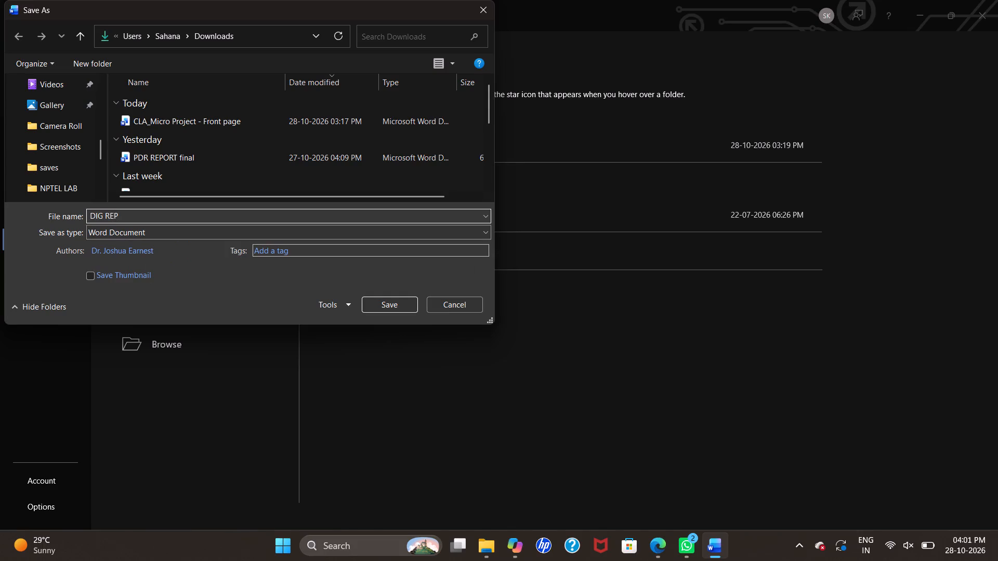